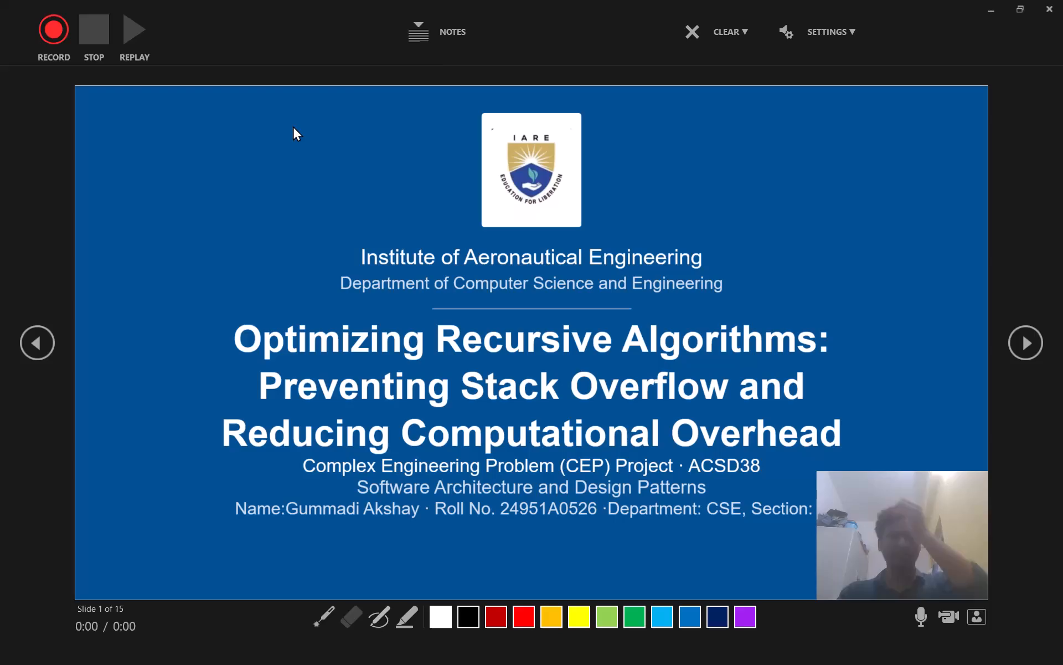
Display the speaker notes above the title slide in the recording view.
click(726, 30)
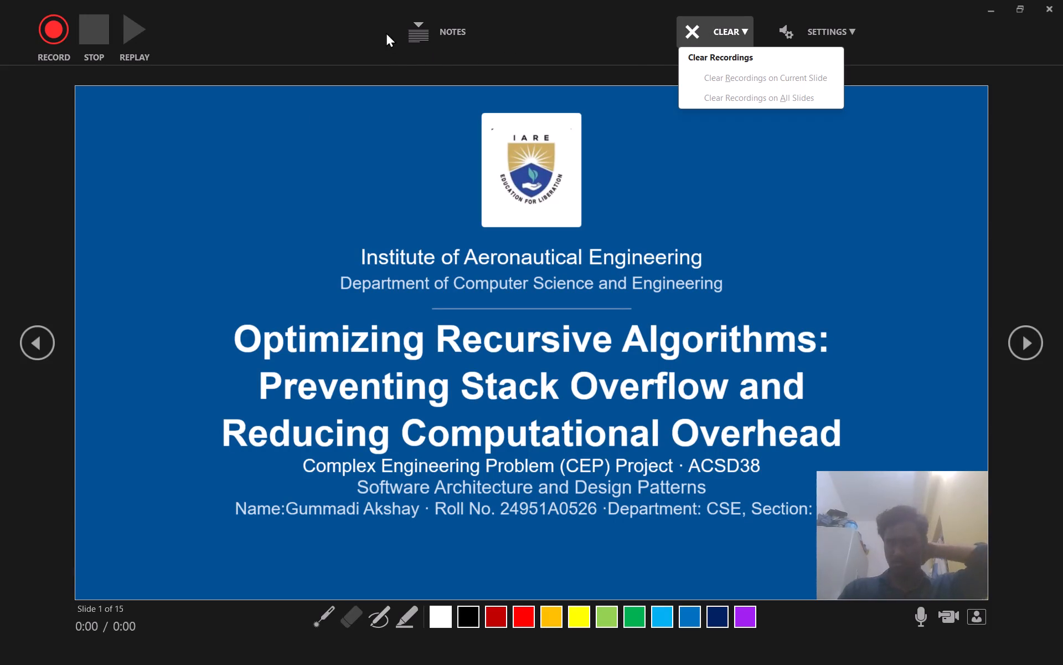
double_click(447, 34)
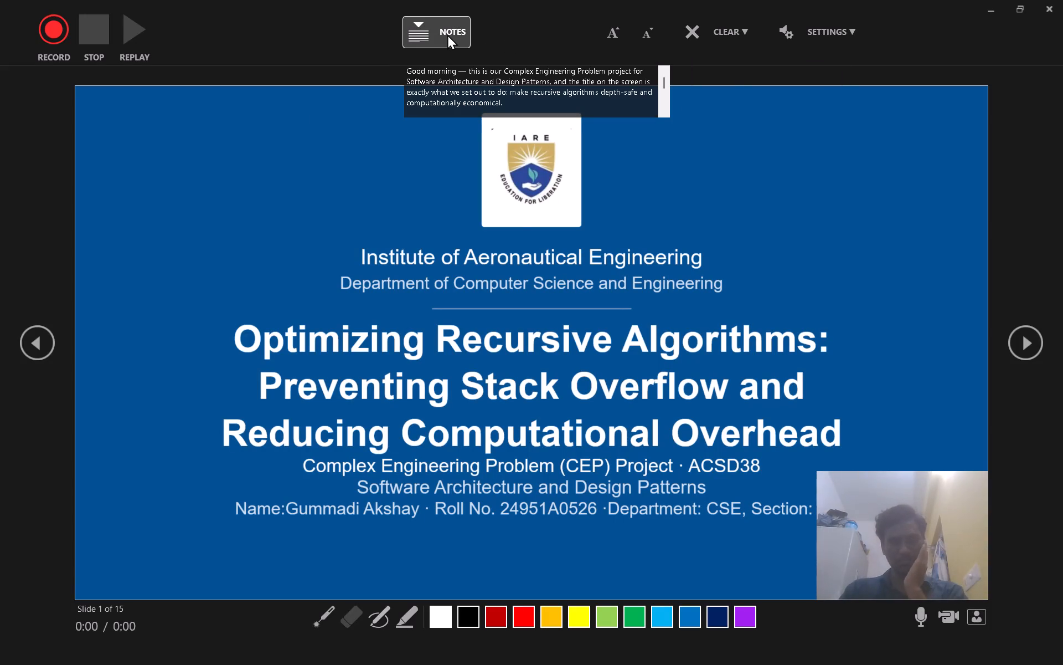
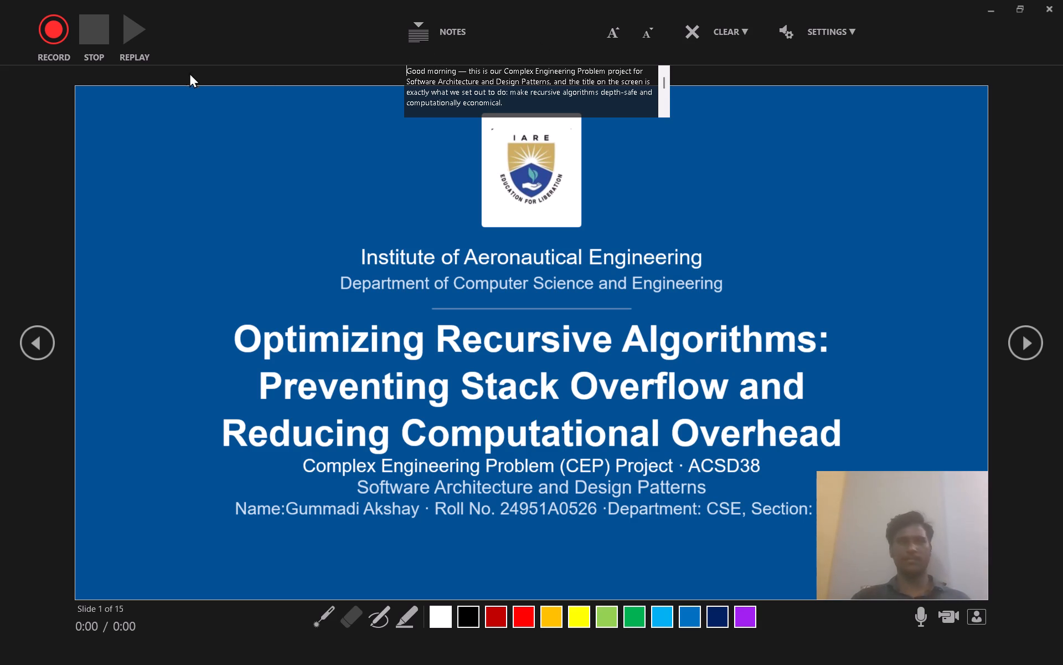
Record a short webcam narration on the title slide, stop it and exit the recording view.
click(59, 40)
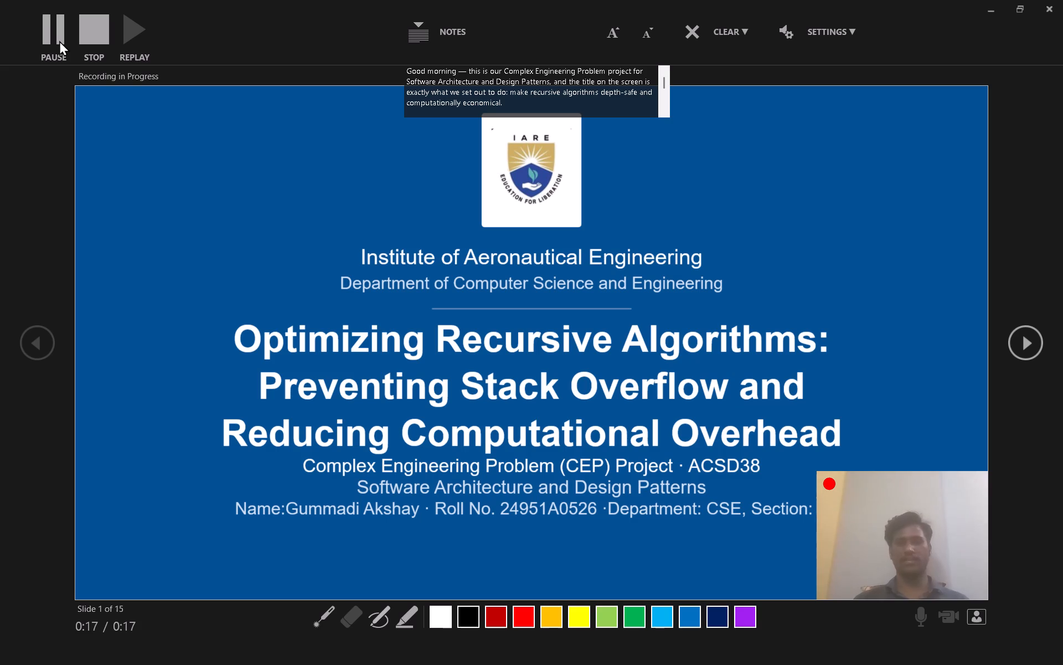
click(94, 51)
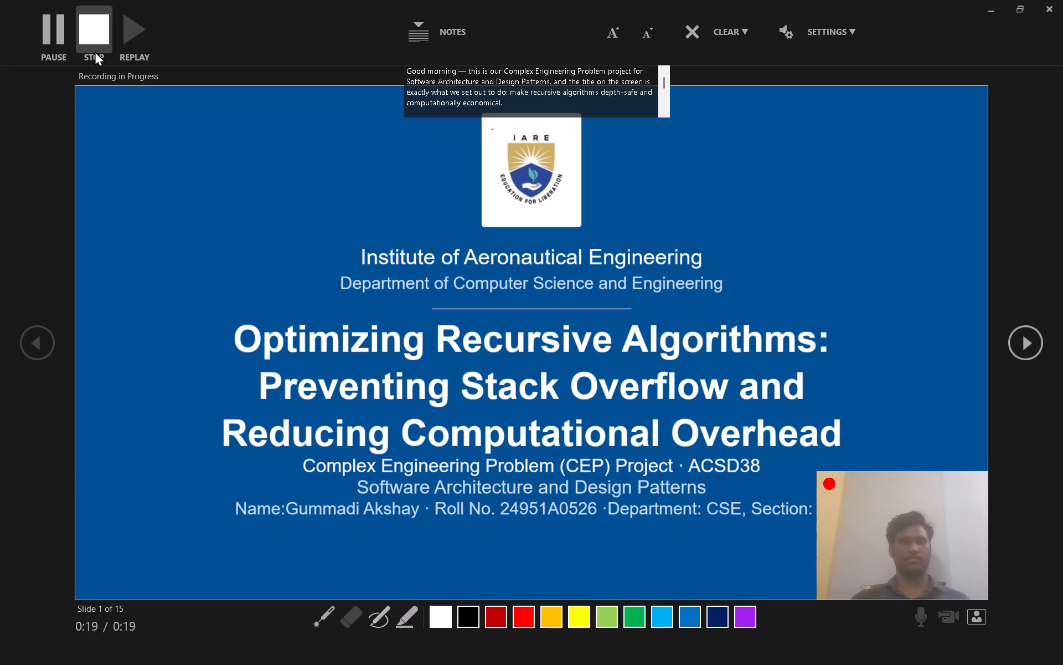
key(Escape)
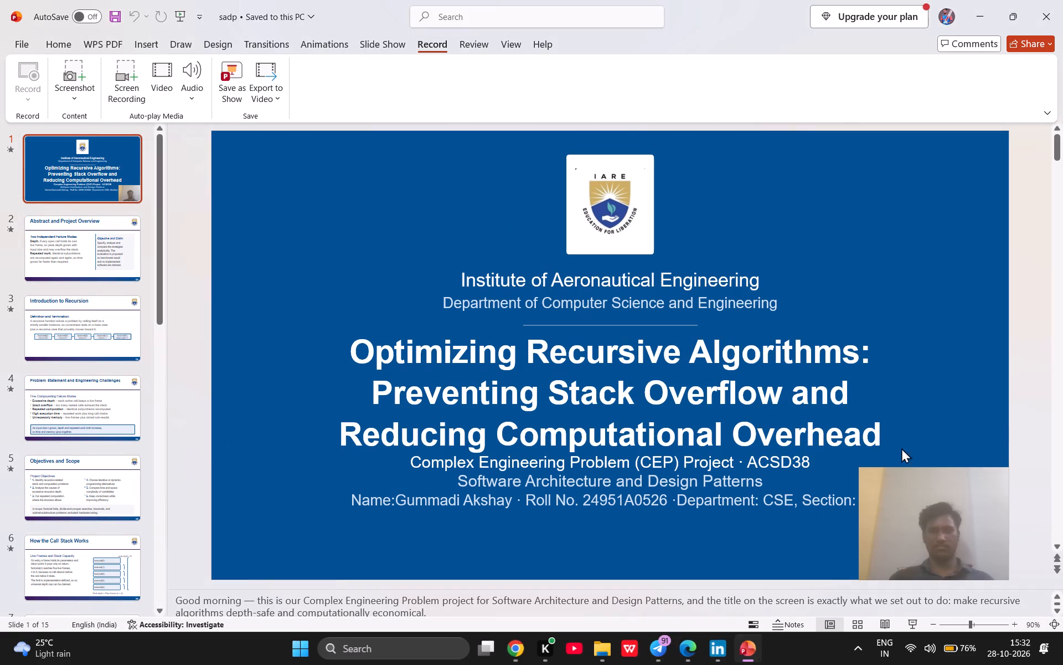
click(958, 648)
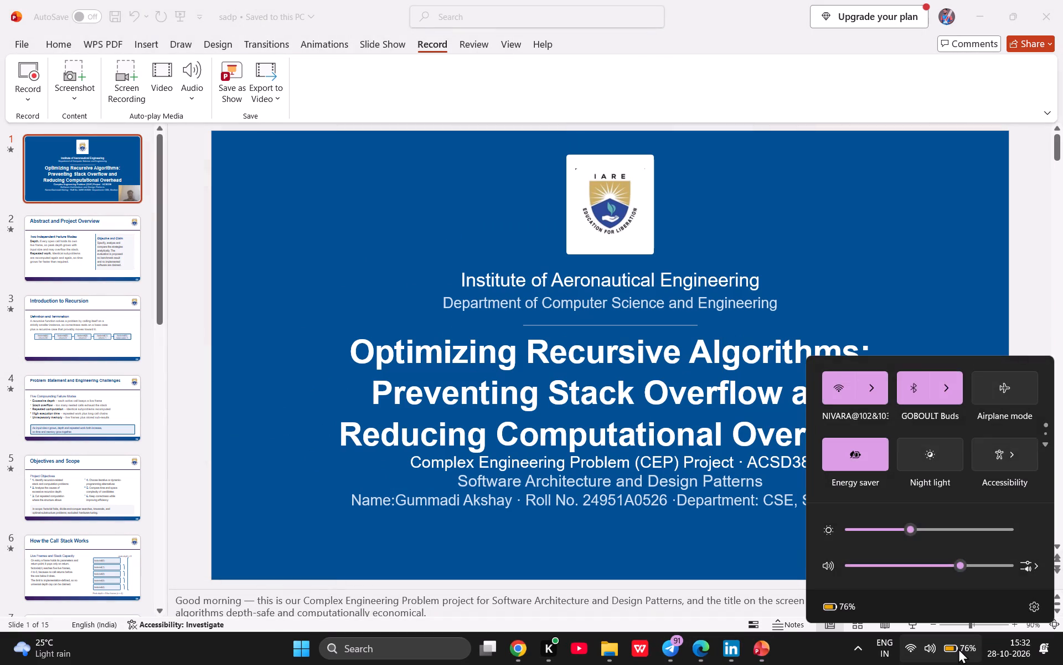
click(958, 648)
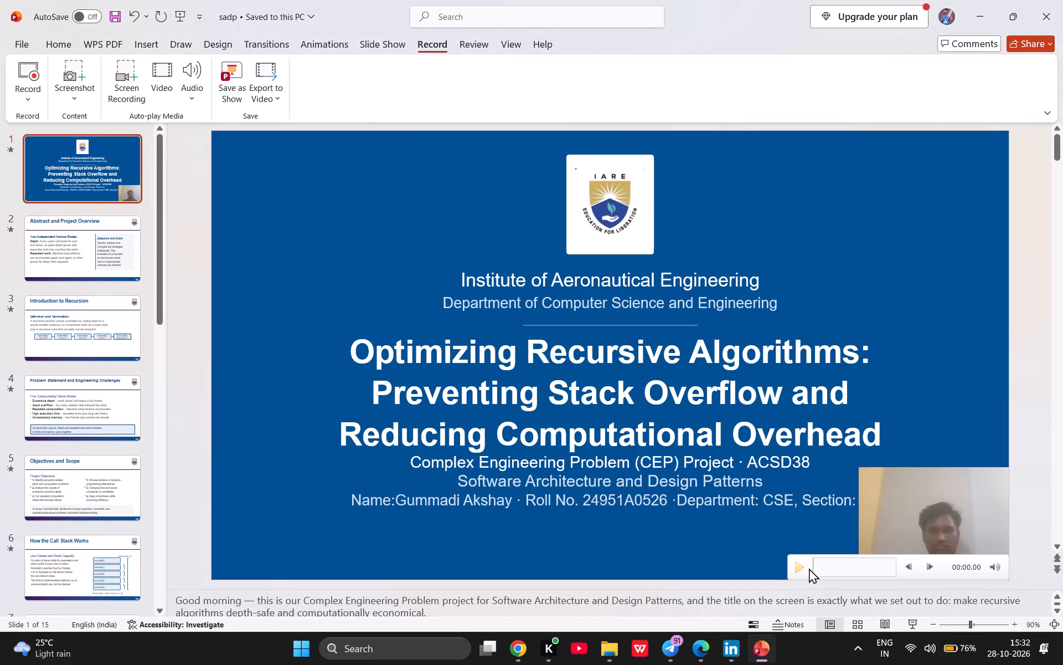
Play back the first few seconds of the webcam recording on the title slide, and pause it.
click(799, 568)
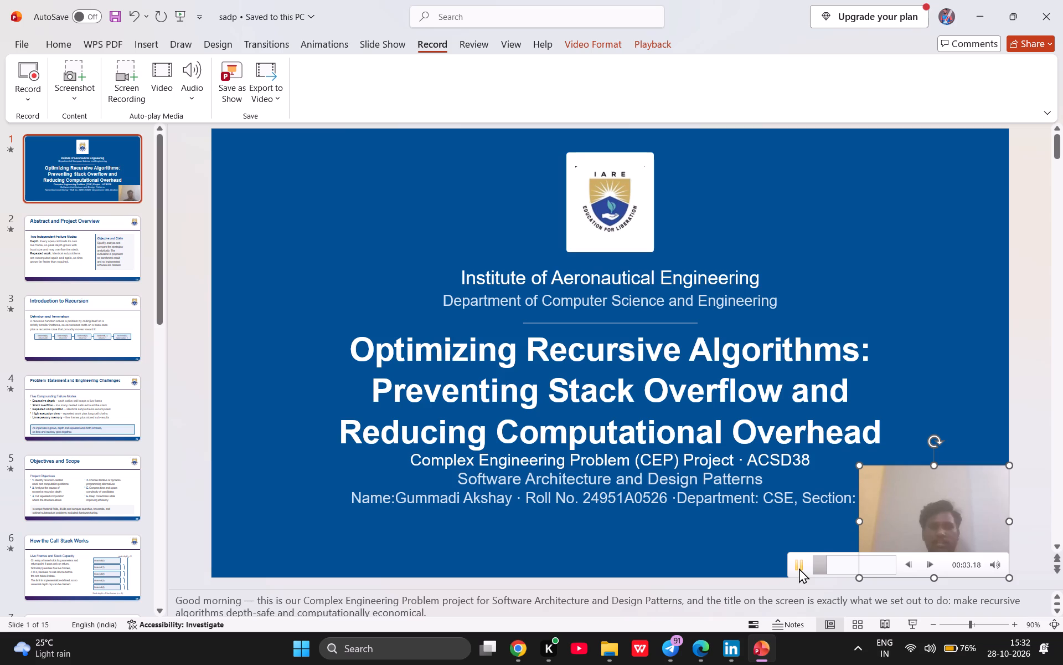
click(799, 568)
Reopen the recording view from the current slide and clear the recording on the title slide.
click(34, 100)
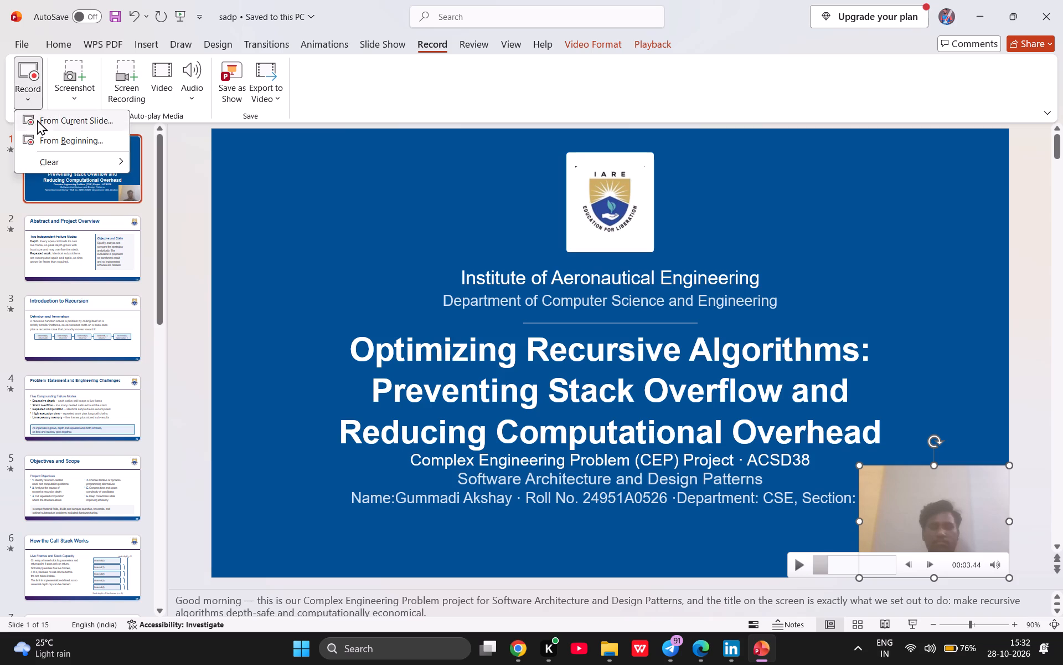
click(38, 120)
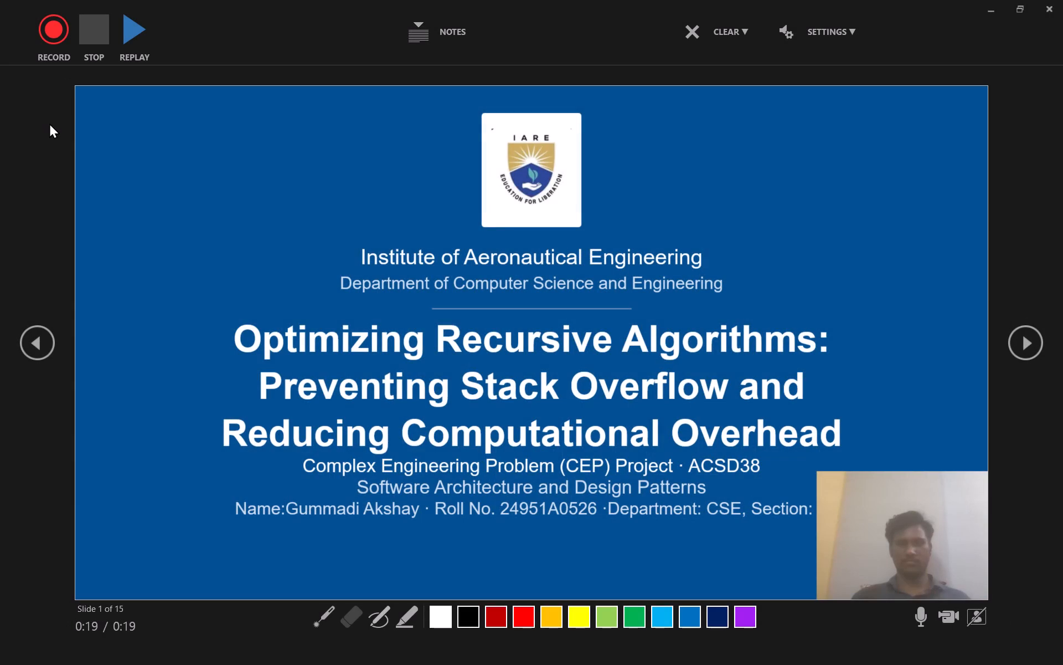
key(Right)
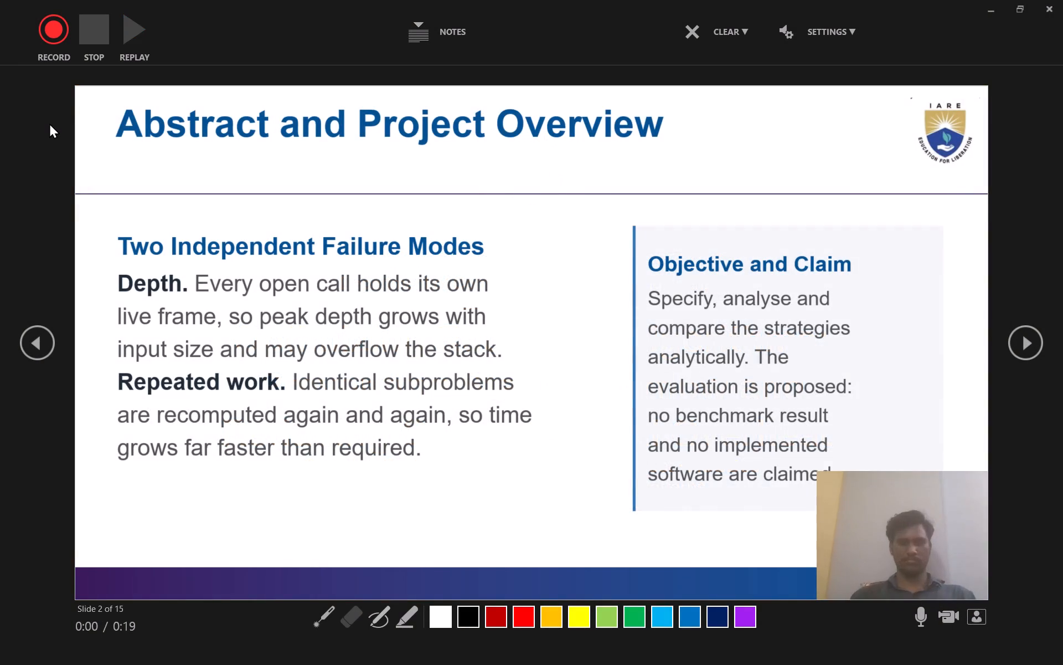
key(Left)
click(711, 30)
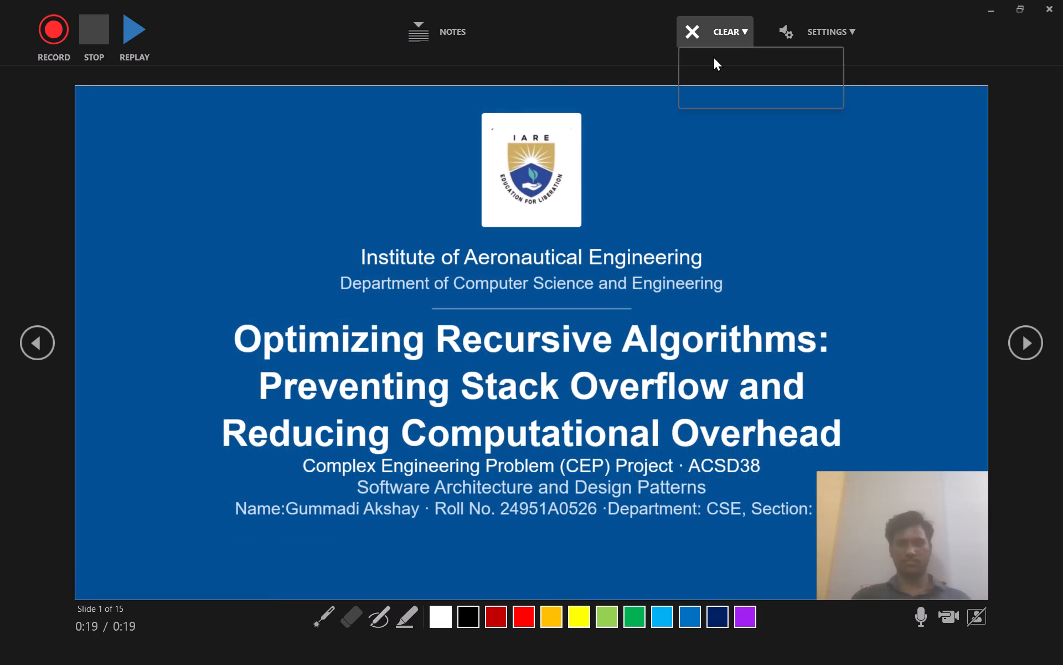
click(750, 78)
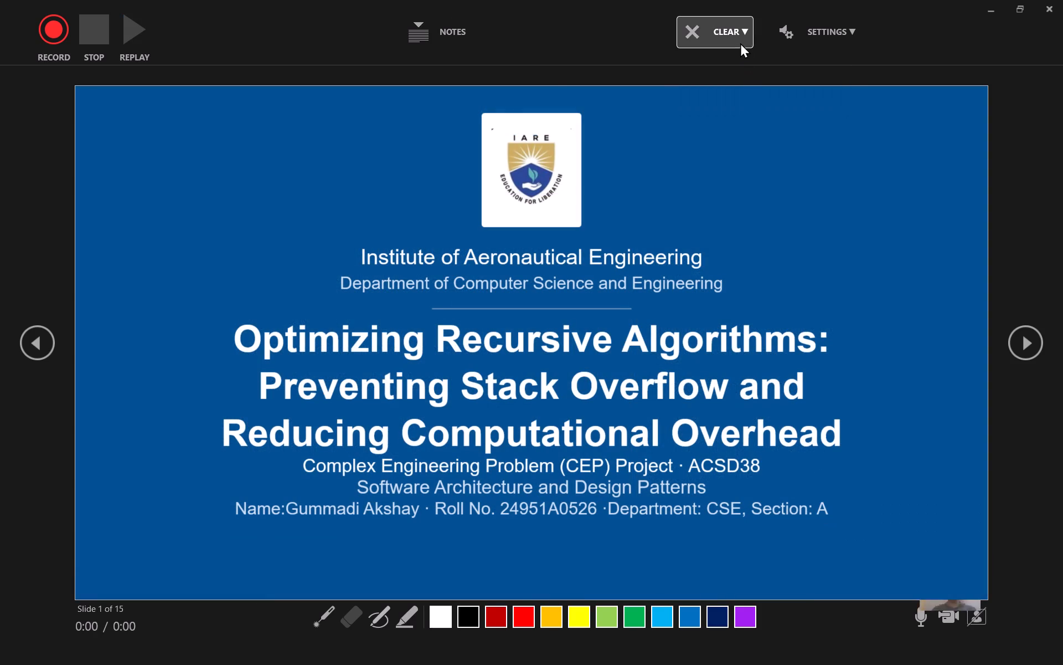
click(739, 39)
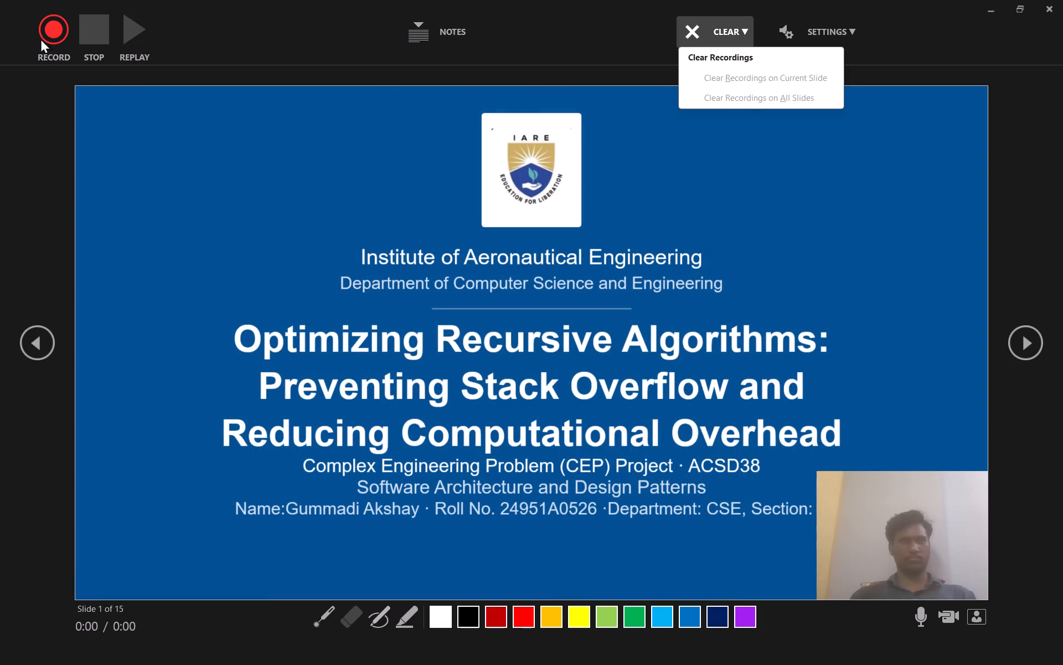
Start recording at the title slide and narrate it, continuing with the Abstract and Project Overview slide.
click(50, 33)
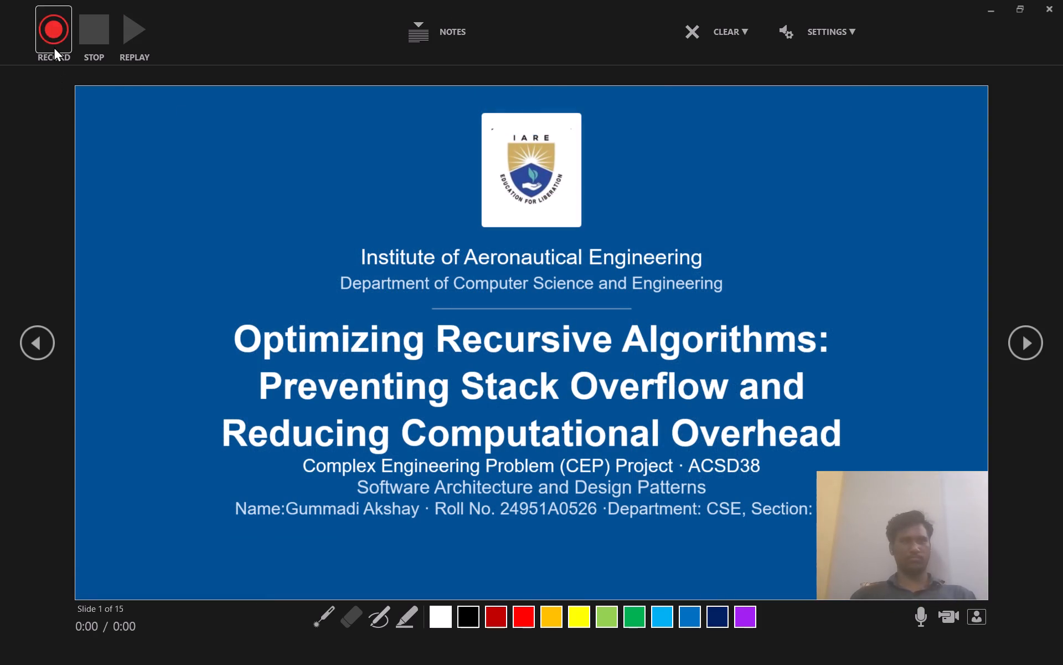
click(54, 47)
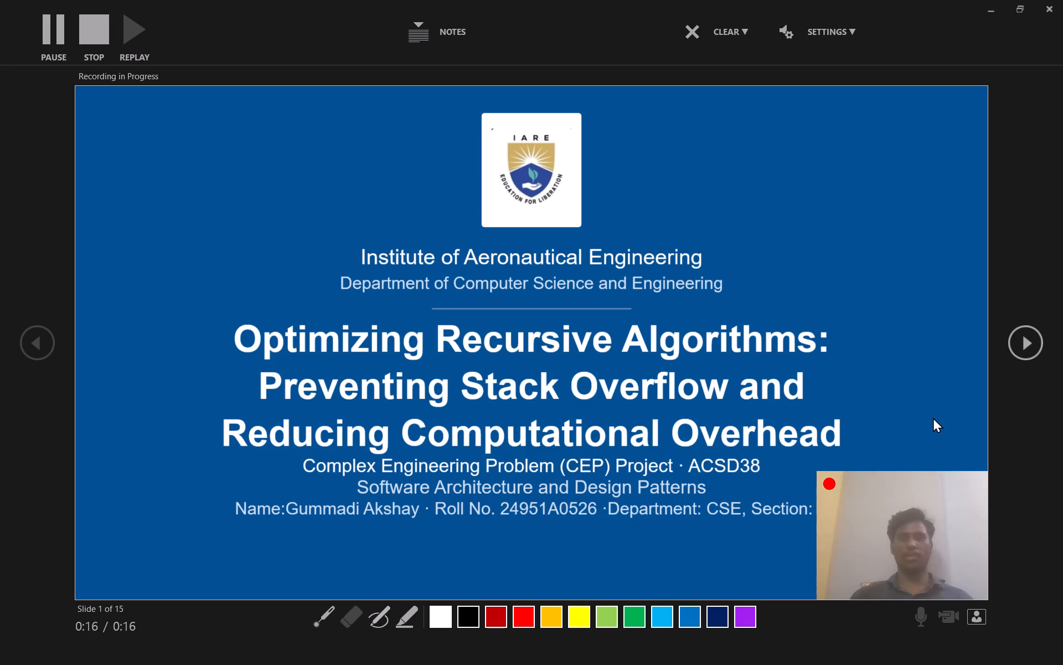
click(1026, 352)
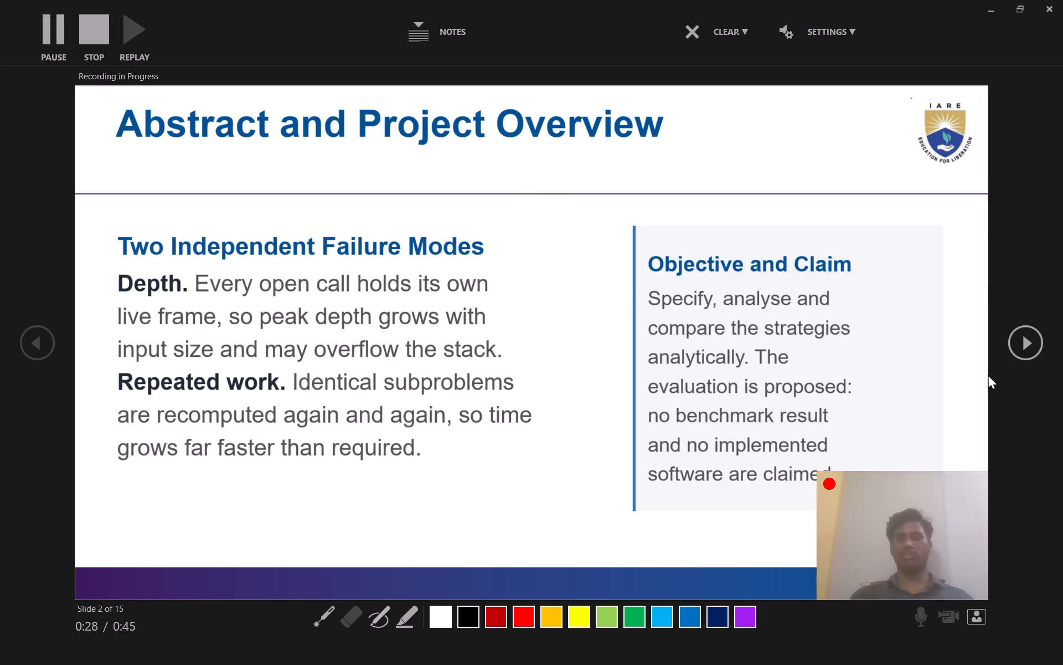
Advance to the Introduction to Recursion slide, show the speaker notes and narrate through to the end of them.
click(1026, 350)
click(440, 33)
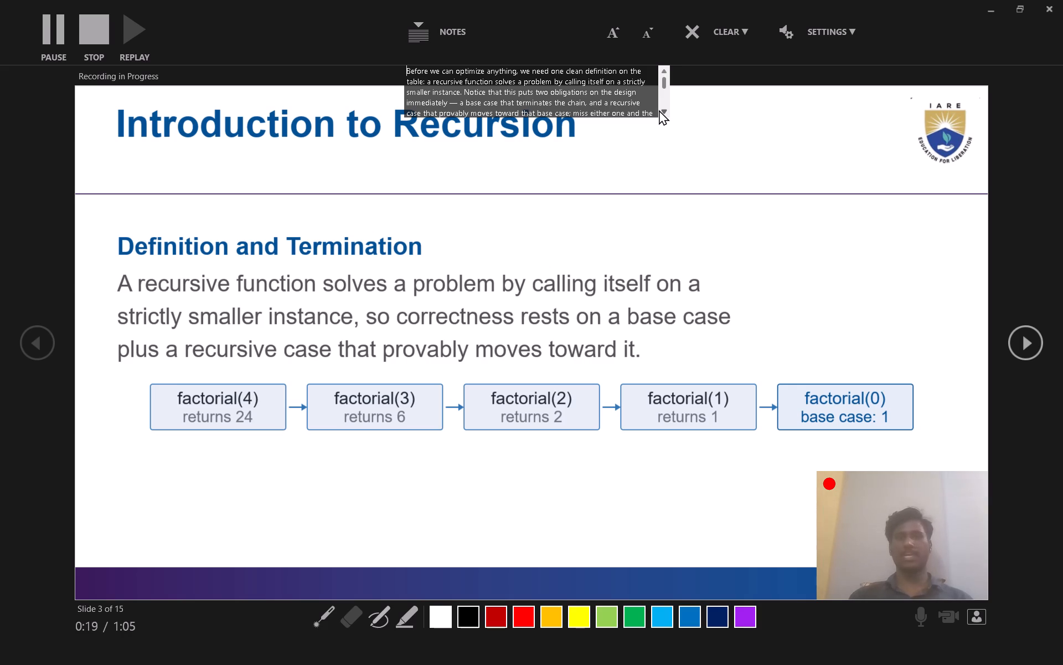
click(659, 110)
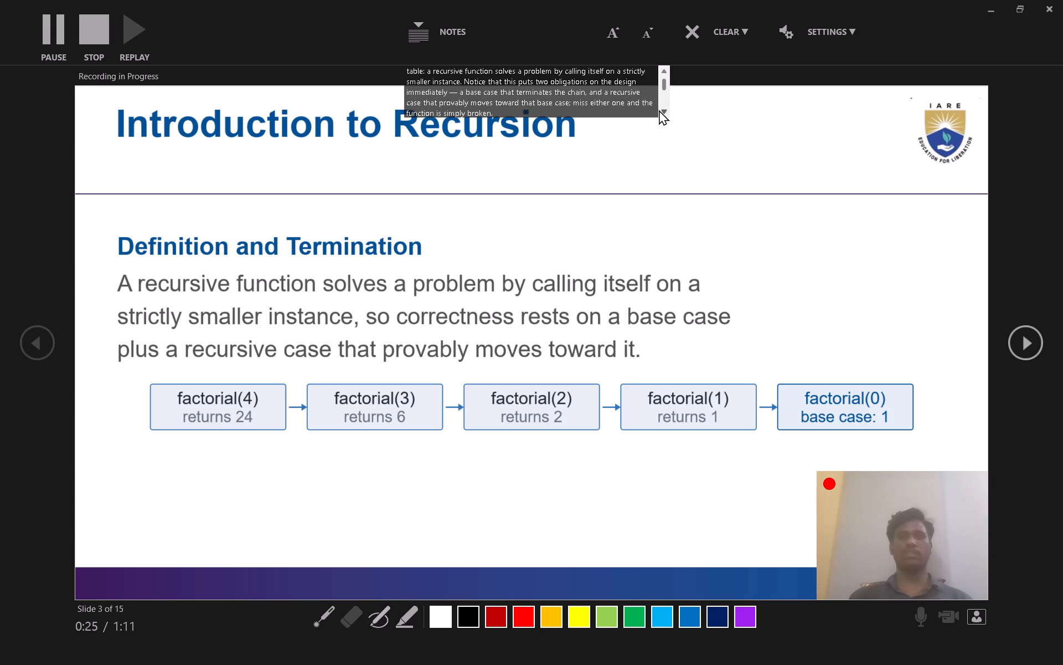
click(659, 110)
triple_click(659, 110)
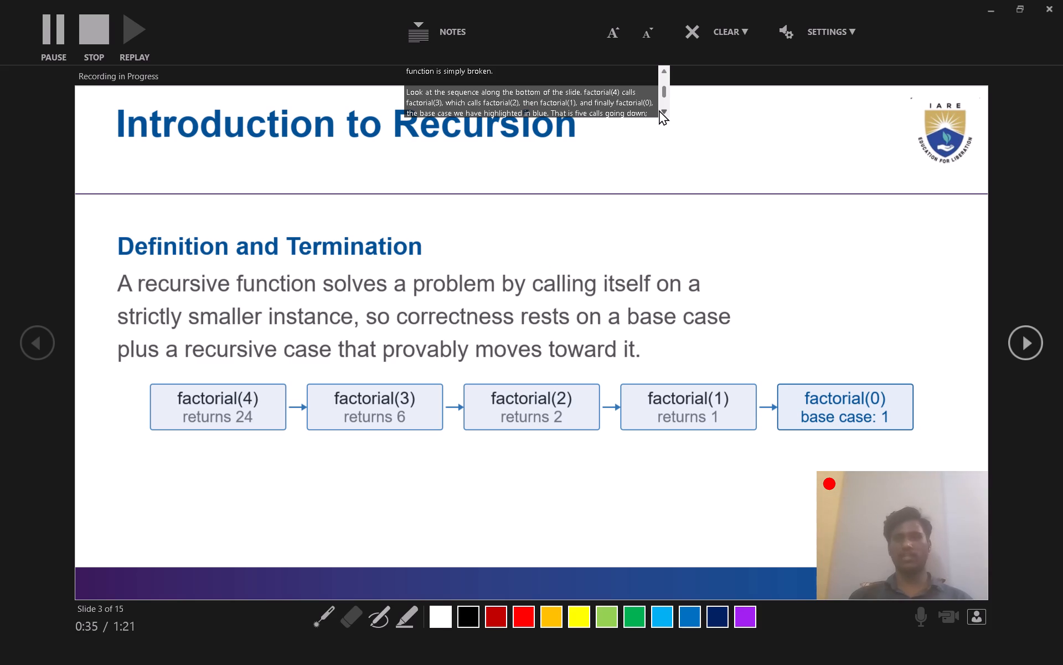
click(659, 110)
click(659, 110)
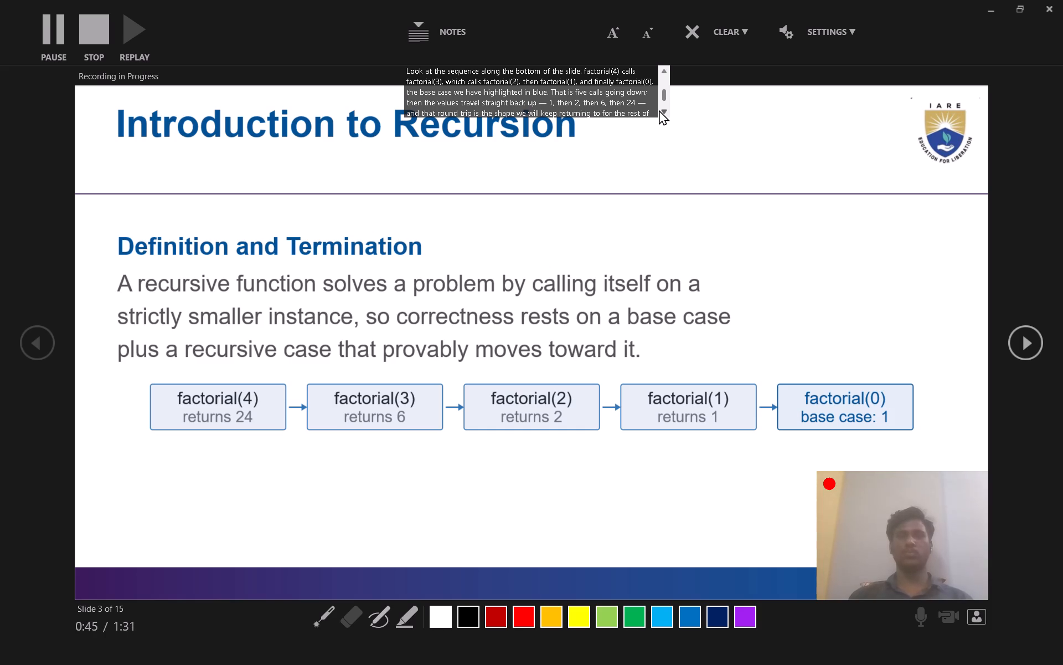
click(659, 110)
click(659, 110)
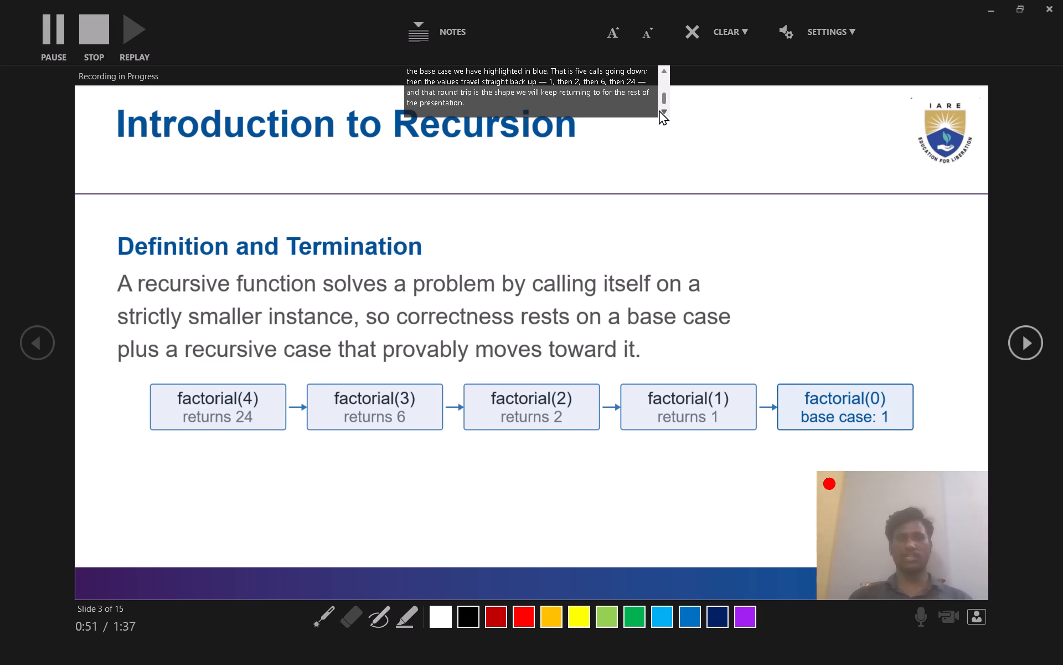
Advance to the Problem Statement and Engineering Challenges slide and narrate it, following its speaker notes to the end.
click(1011, 335)
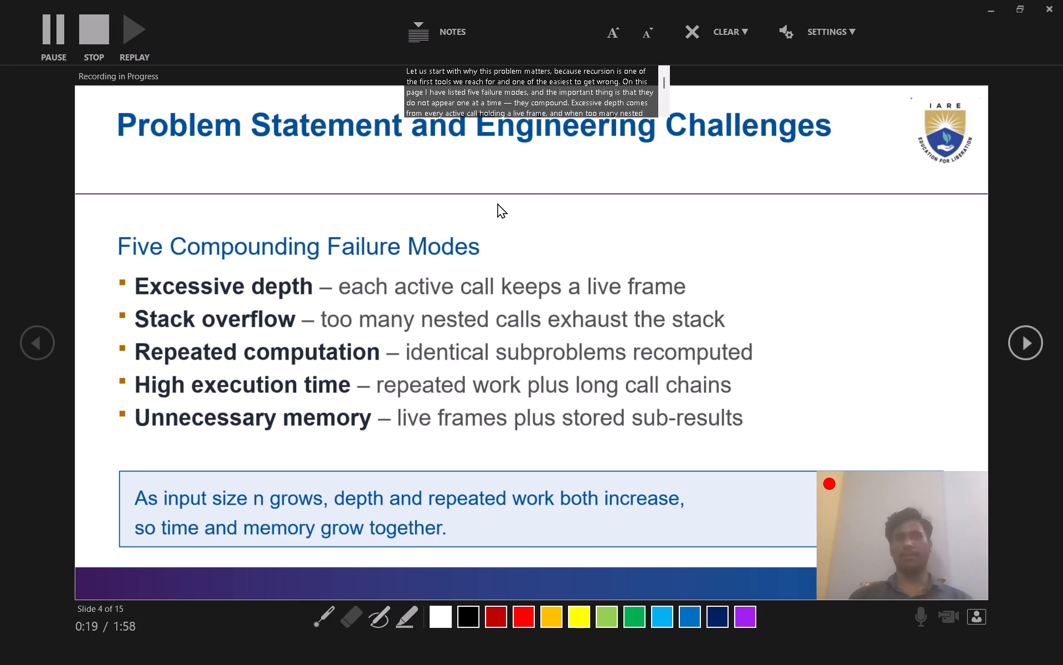
double_click(667, 114)
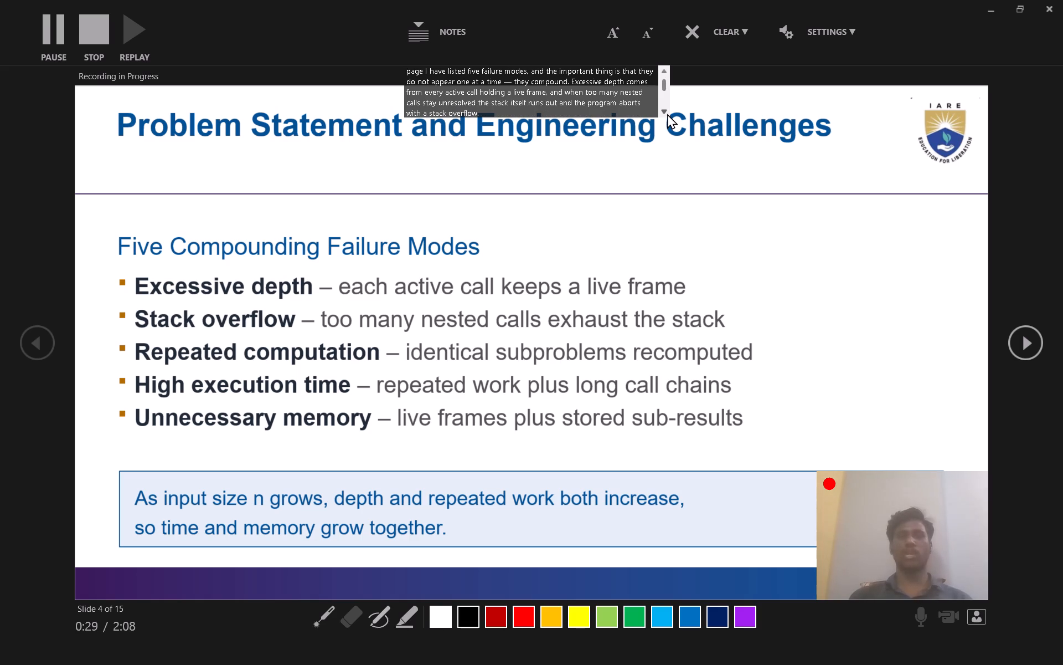
triple_click(668, 110)
click(668, 110)
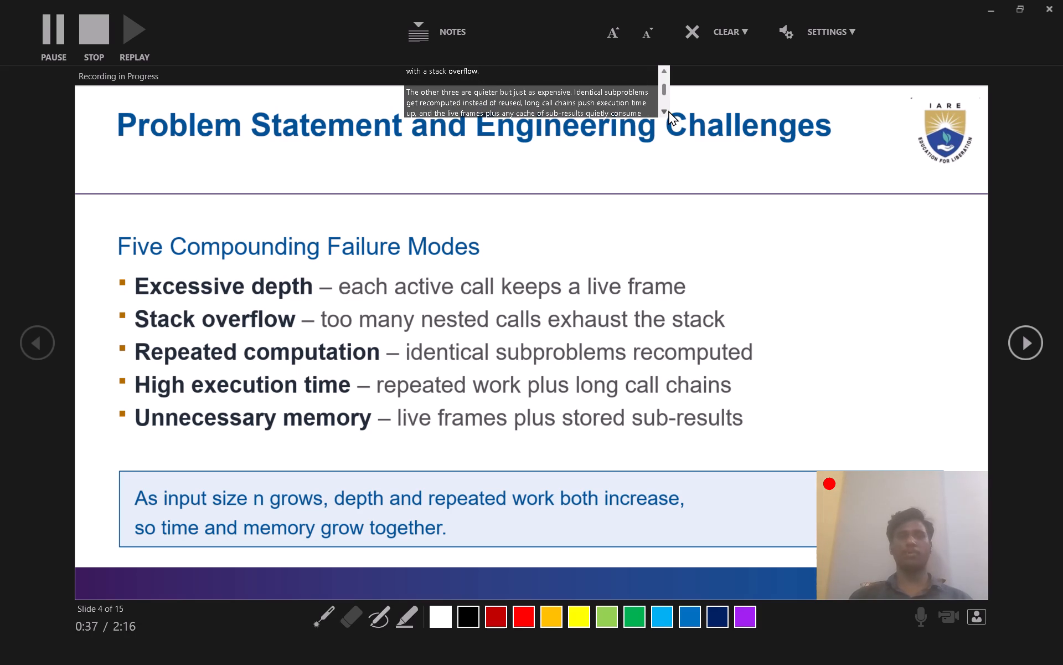
click(668, 110)
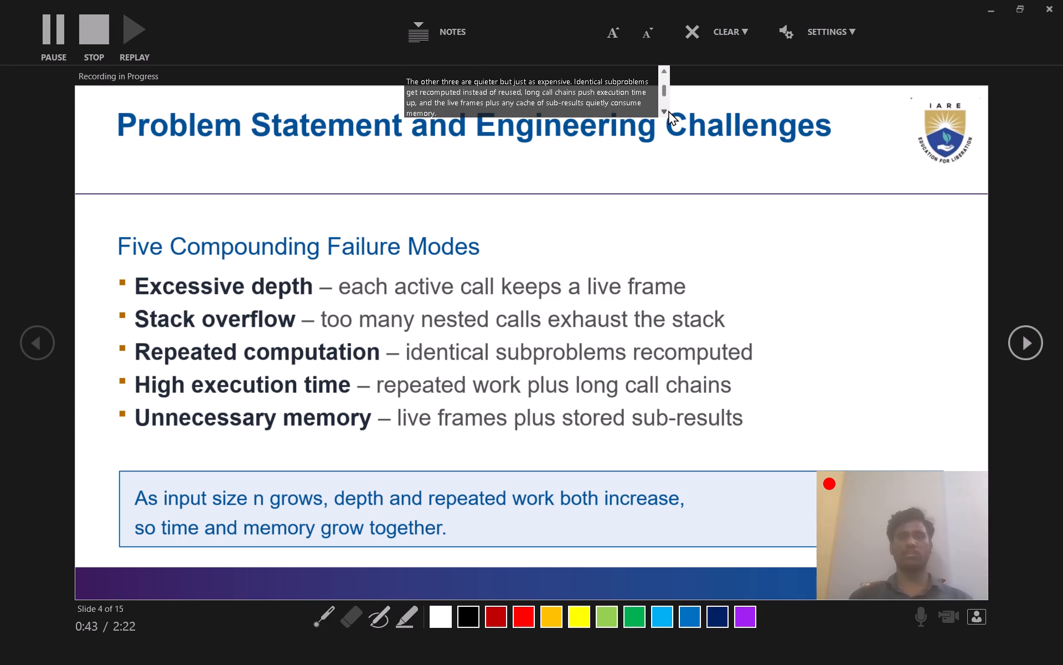
triple_click(668, 110)
double_click(668, 110)
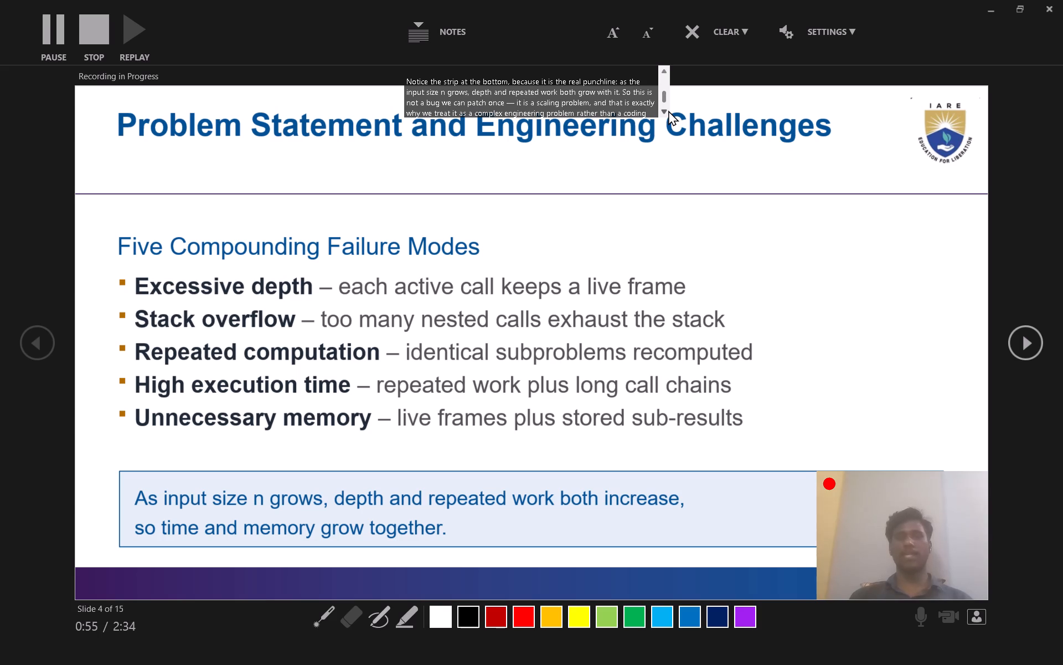
click(668, 110)
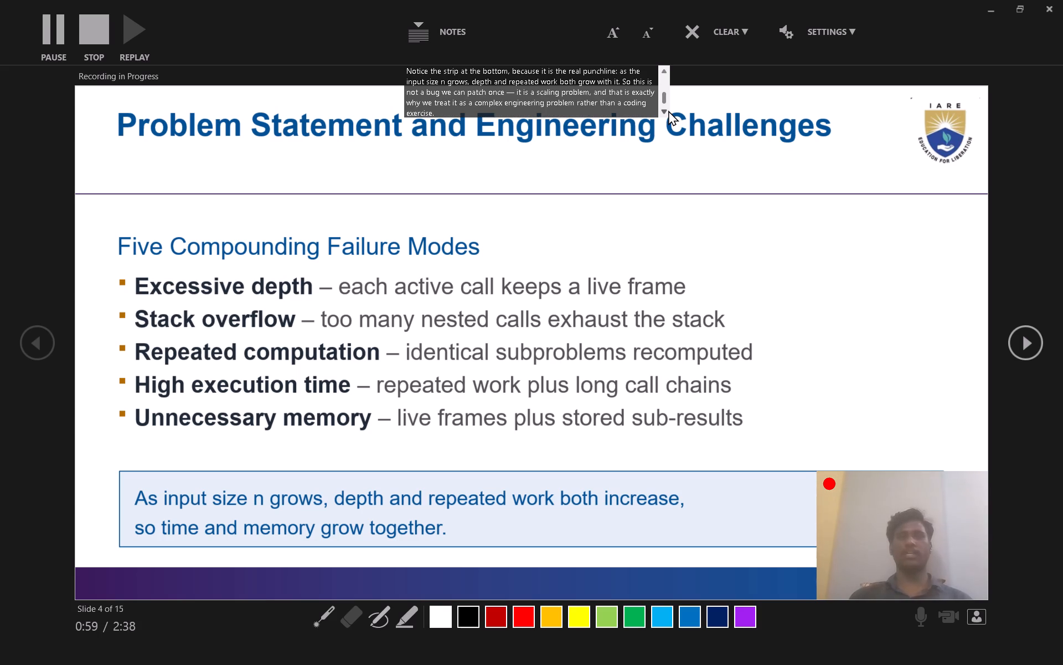
double_click(668, 110)
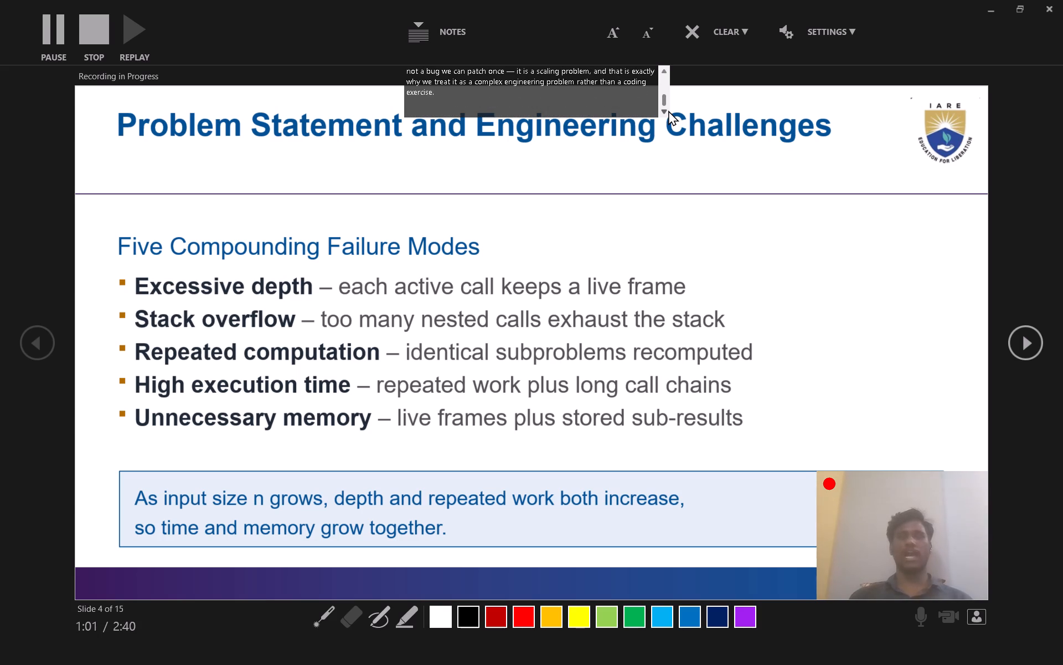
double_click(668, 110)
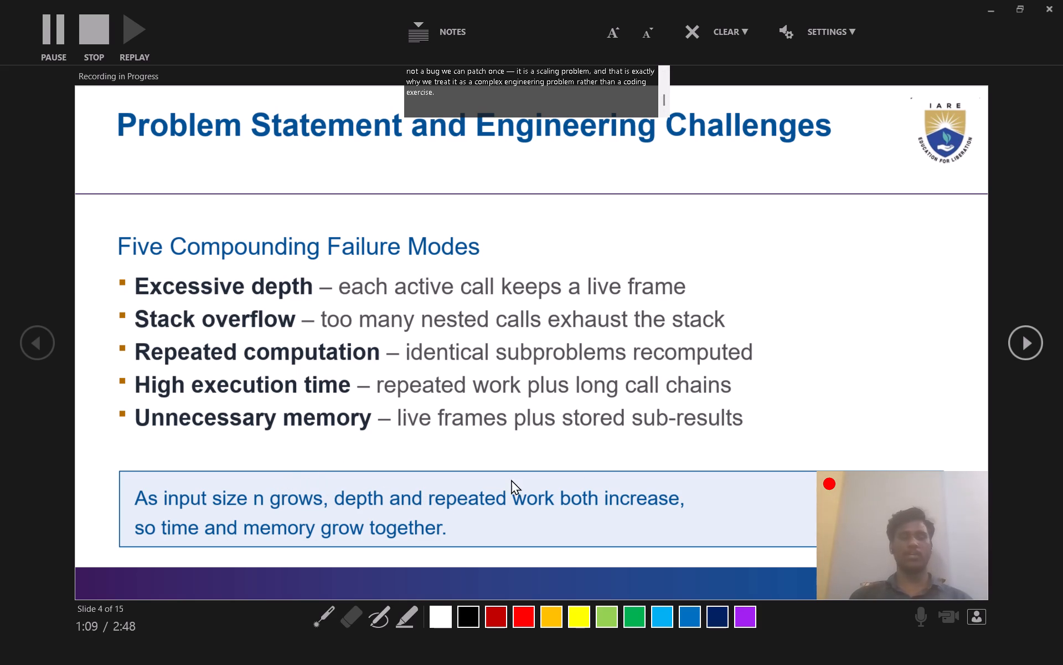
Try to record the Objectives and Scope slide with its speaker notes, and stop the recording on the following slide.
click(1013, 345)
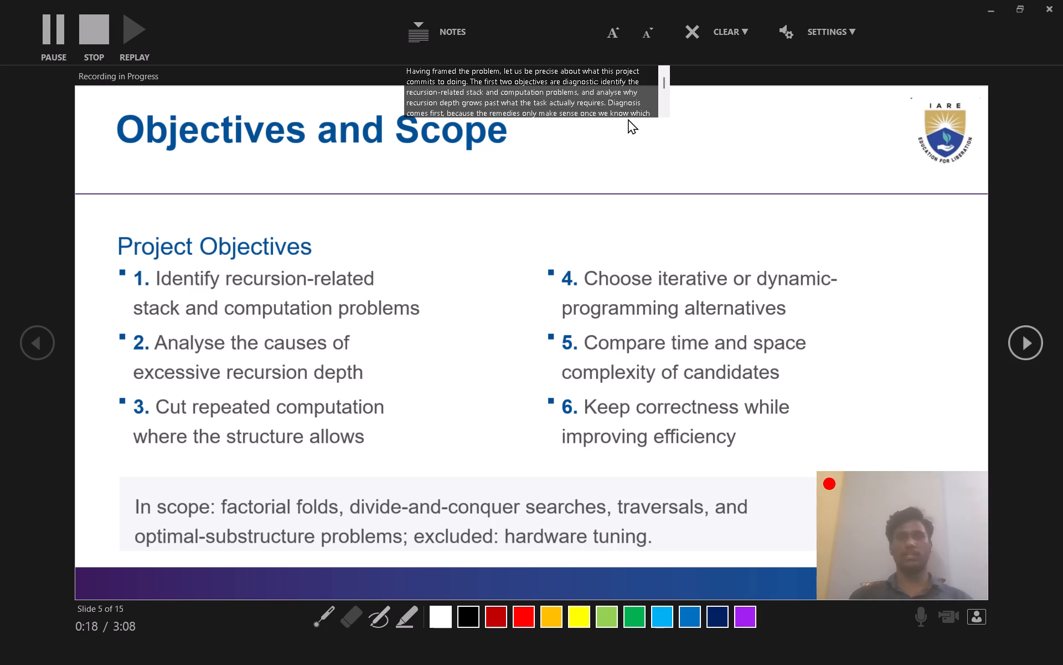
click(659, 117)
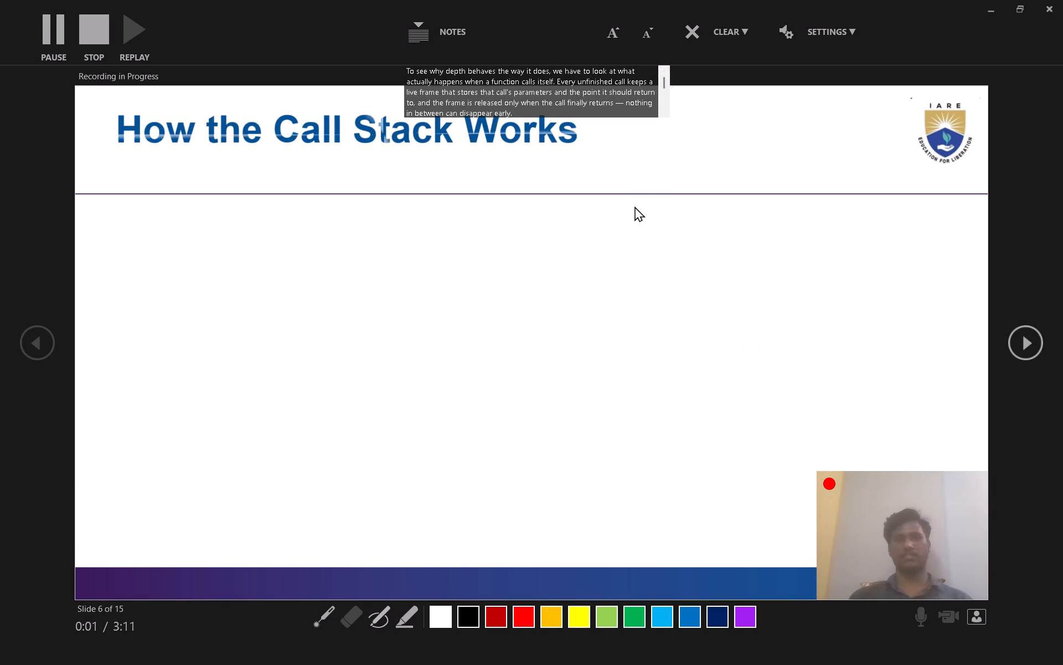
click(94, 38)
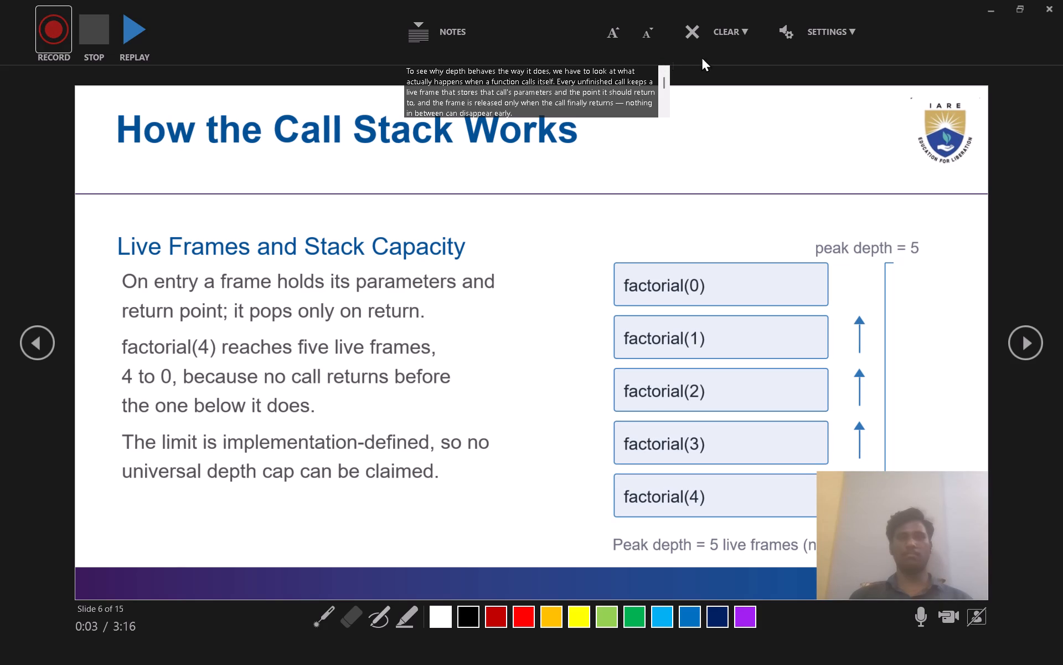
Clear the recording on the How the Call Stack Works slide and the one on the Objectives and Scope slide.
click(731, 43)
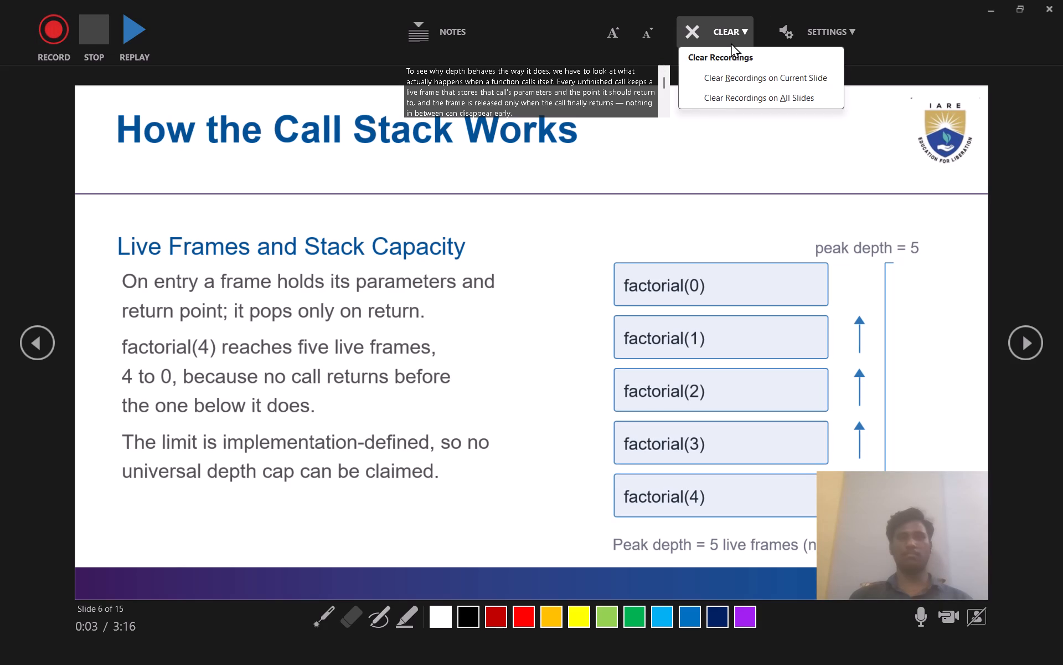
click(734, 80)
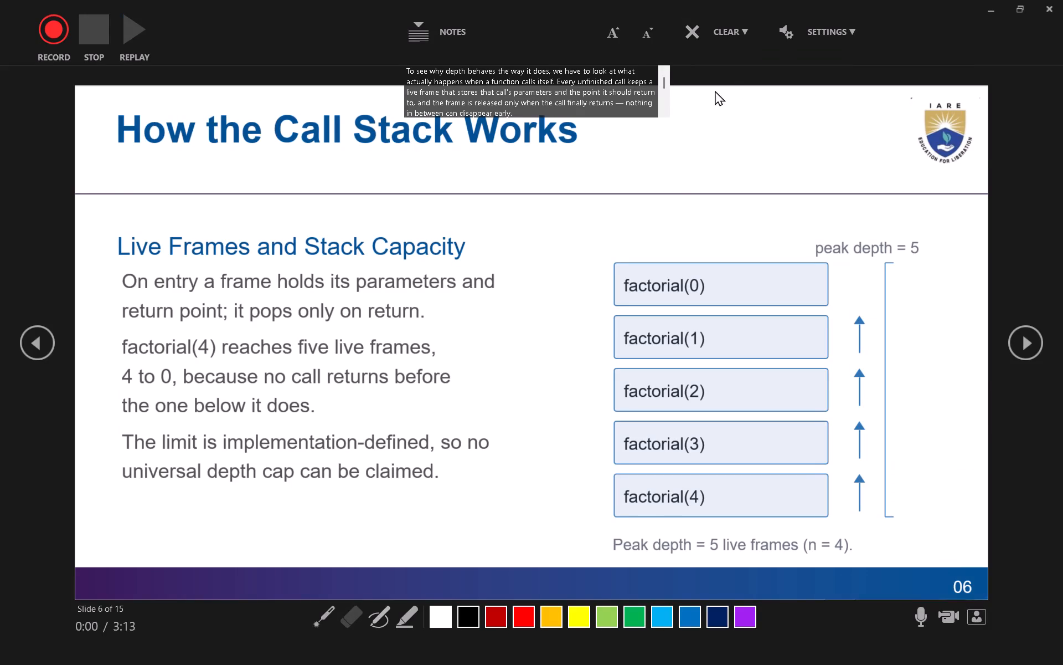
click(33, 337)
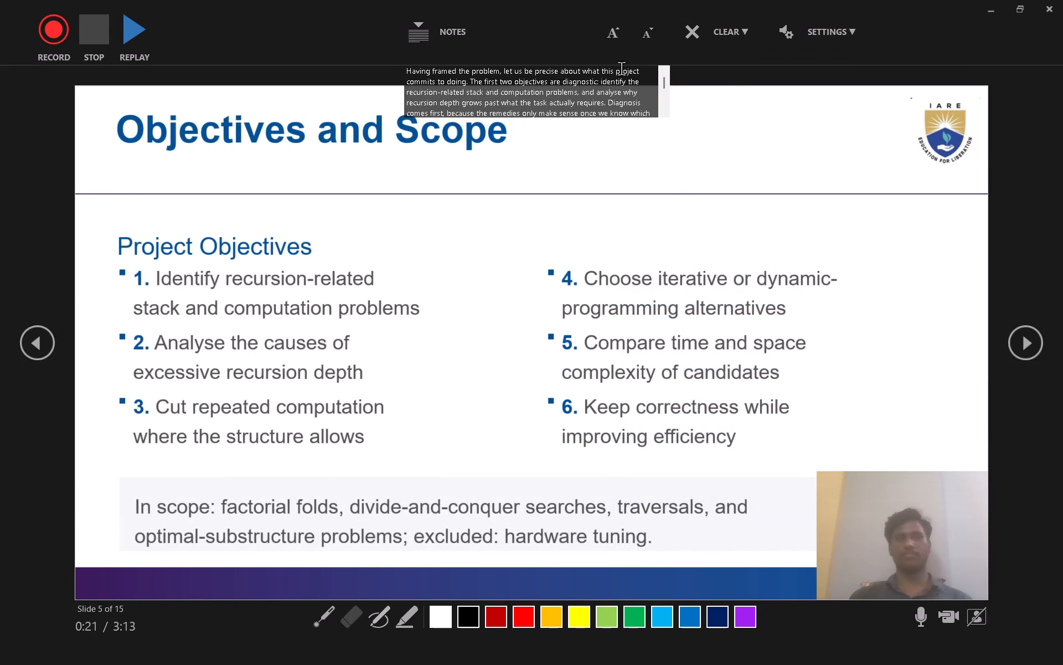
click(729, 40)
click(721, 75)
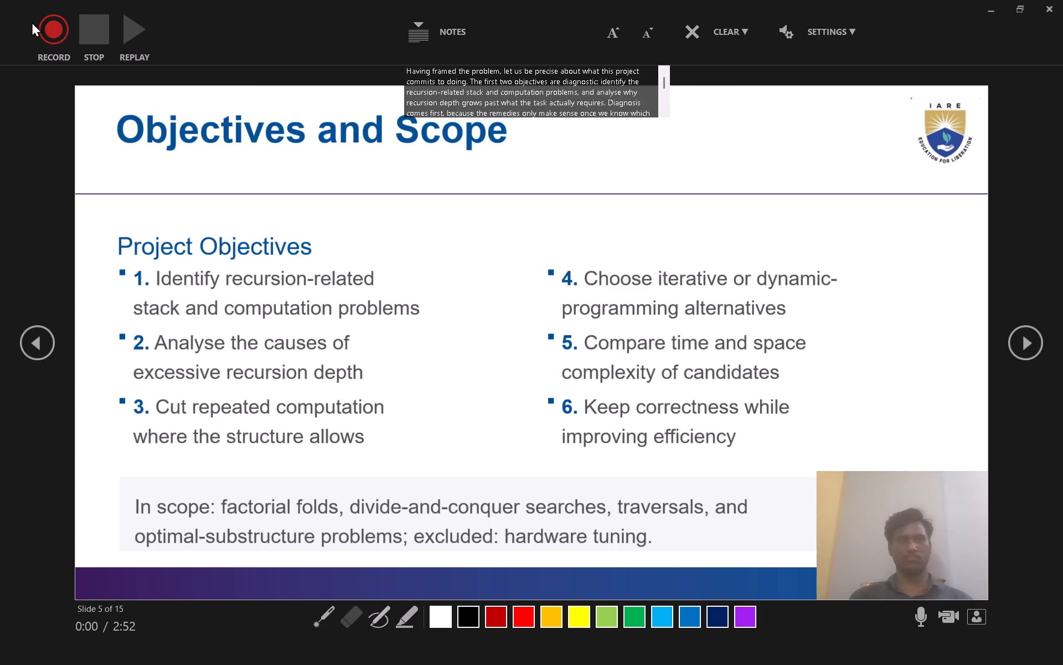
Start recording again on the Objectives and Scope slide and narrate it, following its speaker notes to the end.
click(50, 40)
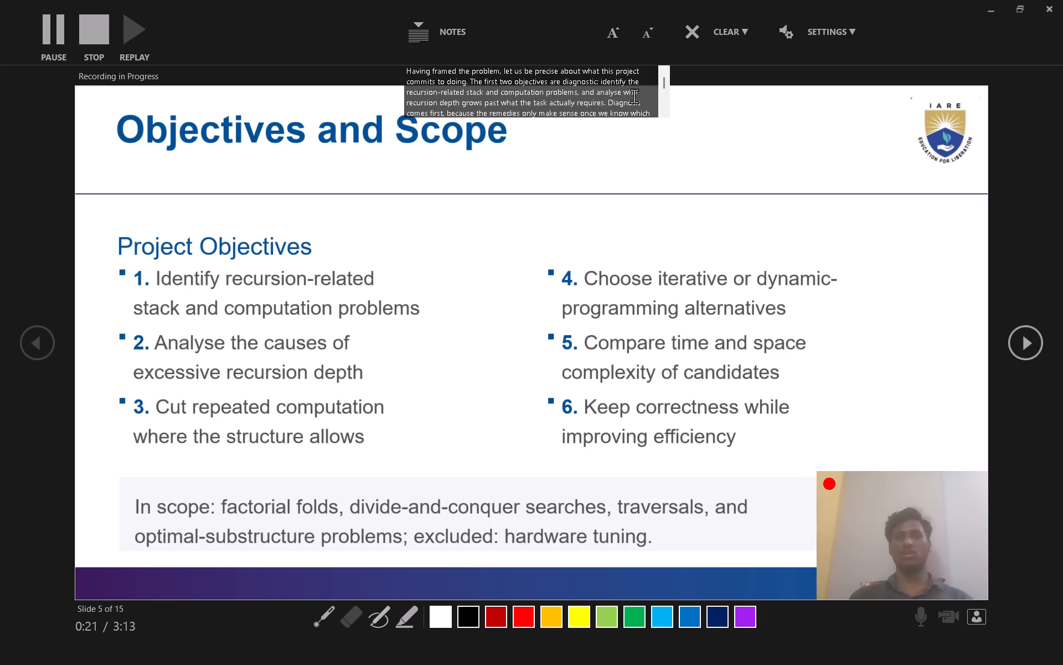
click(660, 109)
click(660, 109)
double_click(660, 109)
double_click(660, 109)
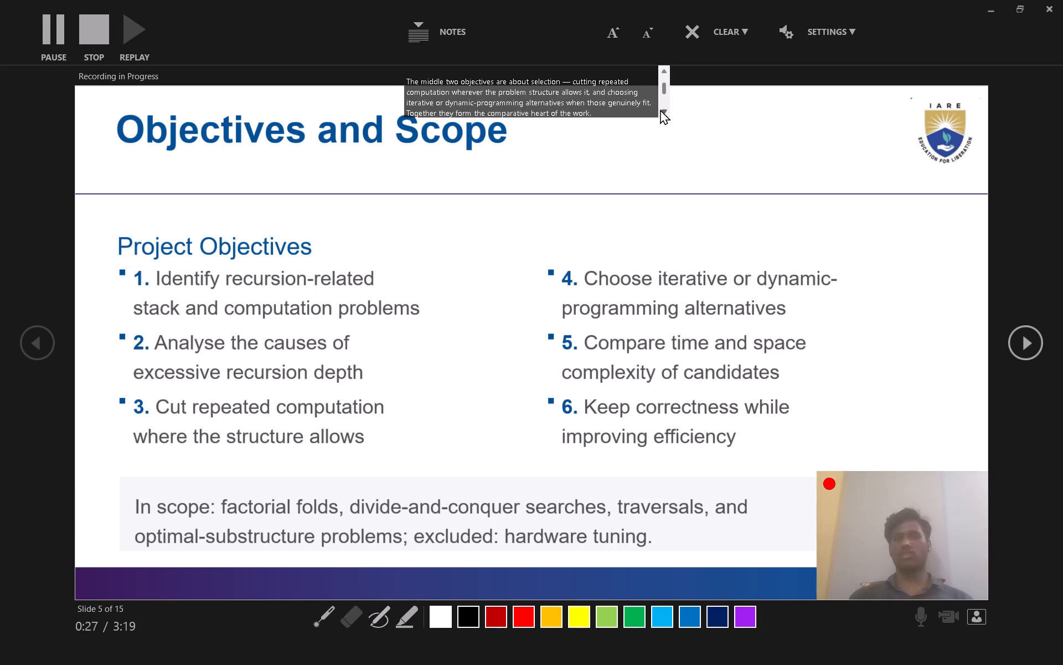
click(660, 109)
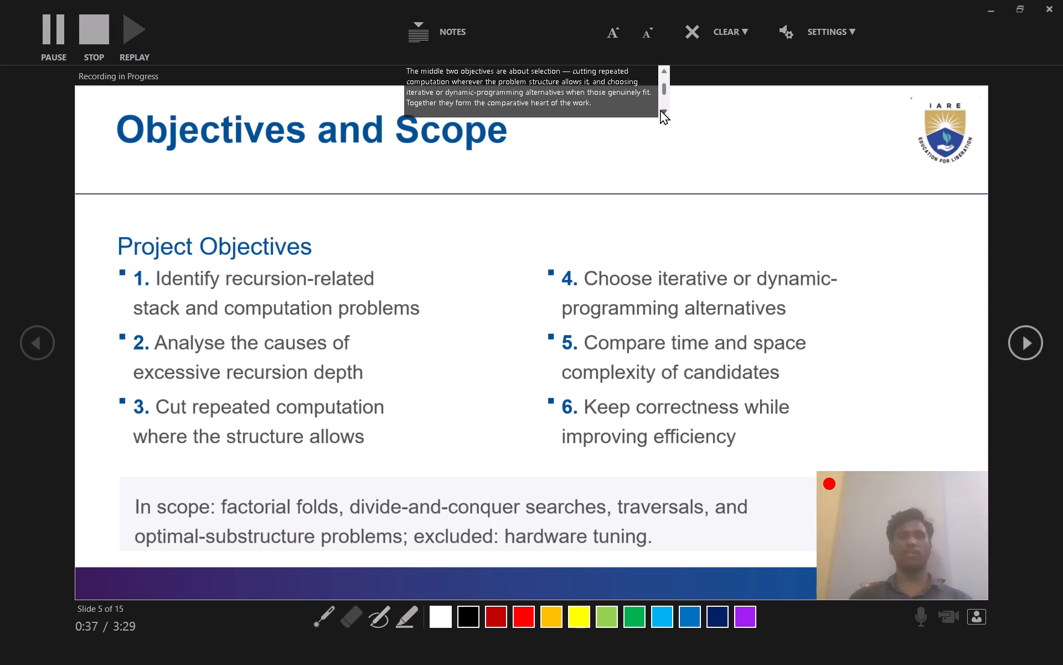
triple_click(660, 109)
click(660, 109)
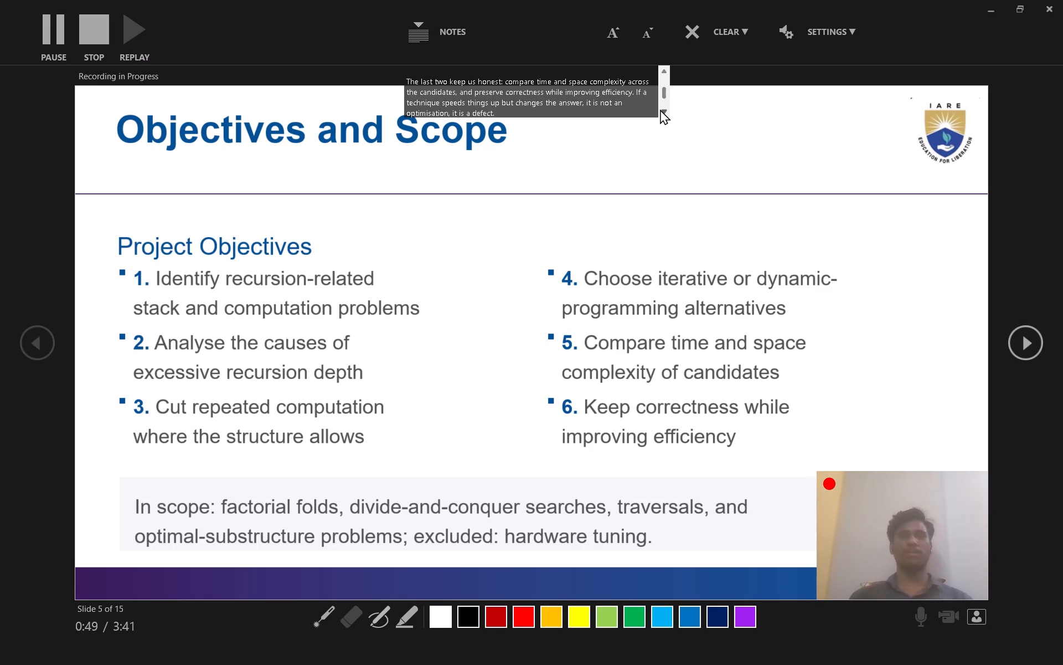
triple_click(660, 109)
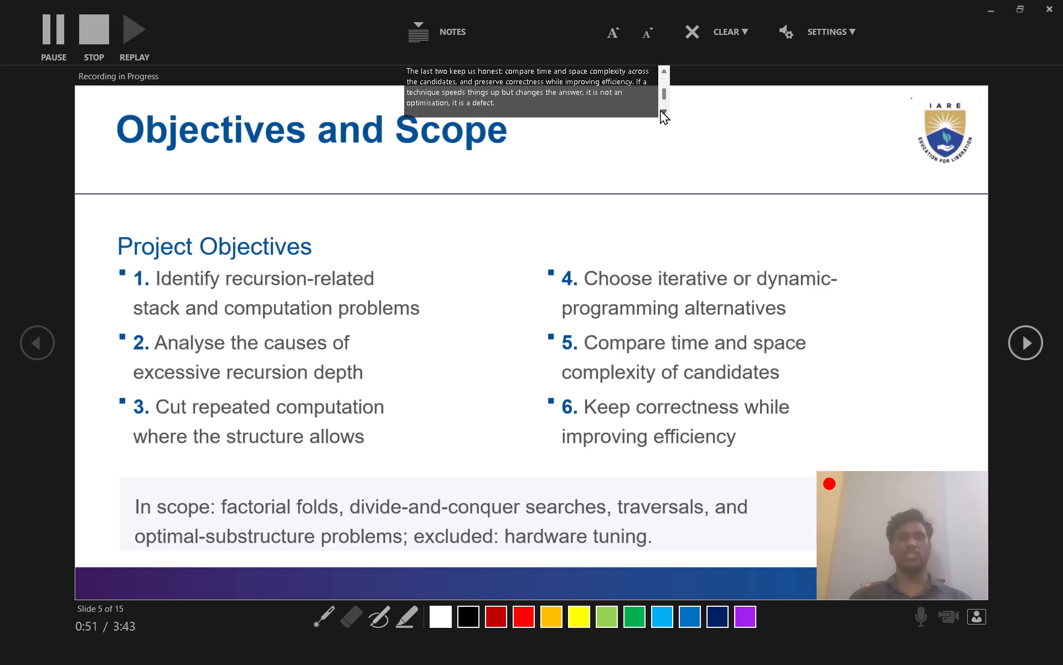
click(660, 109)
click(660, 109)
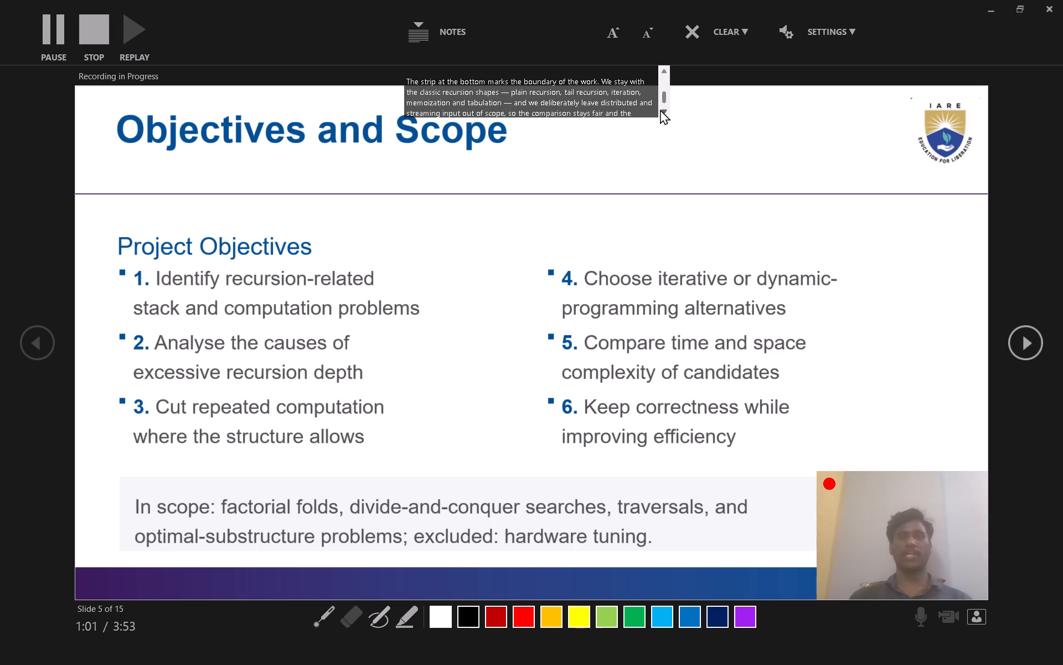
click(660, 109)
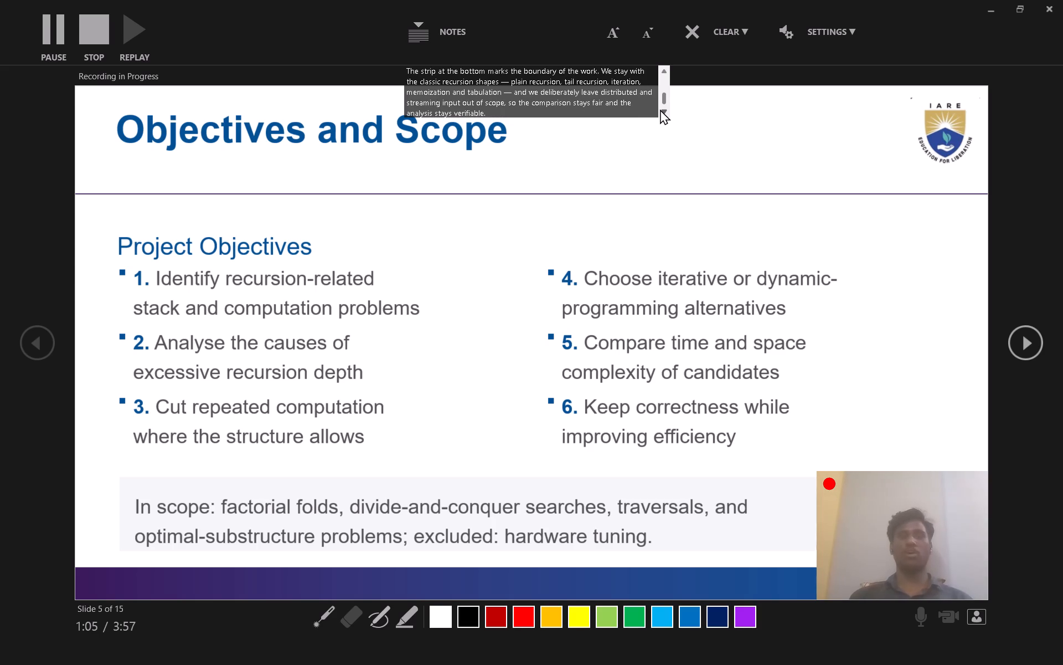
click(660, 109)
click(660, 109)
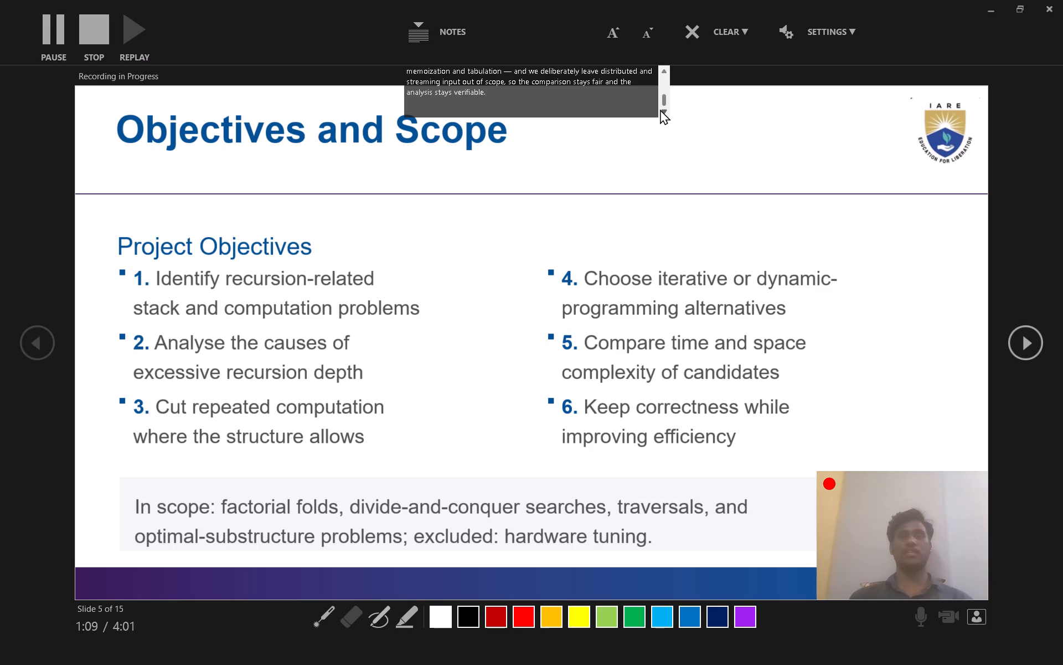
double_click(660, 109)
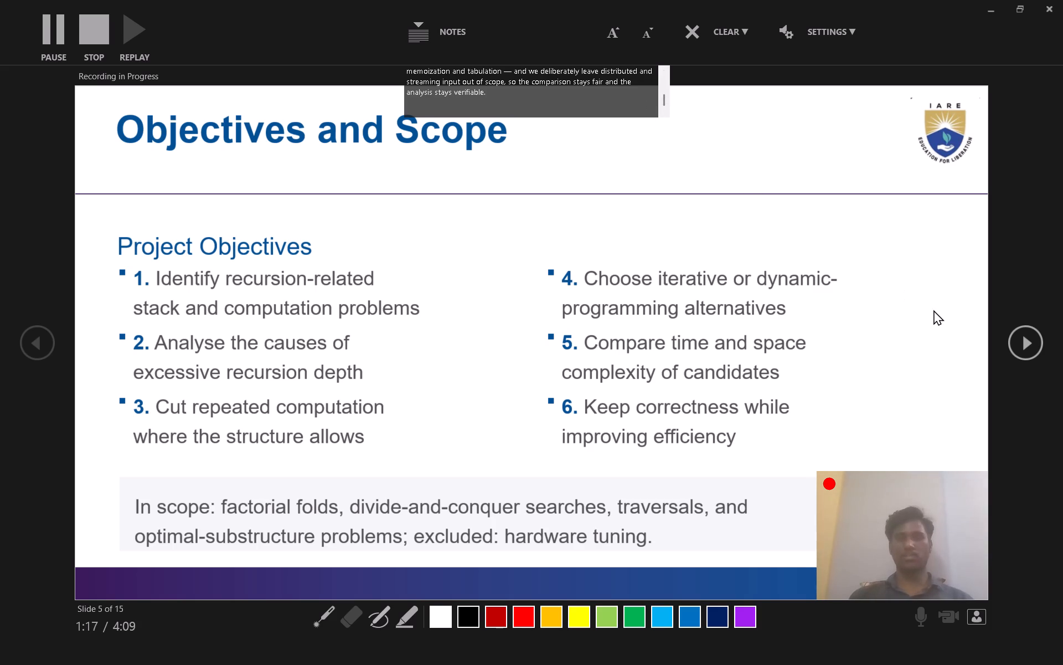
Advance to the How the Call Stack Works slide and narrate it, following its speaker notes to the end.
click(1023, 350)
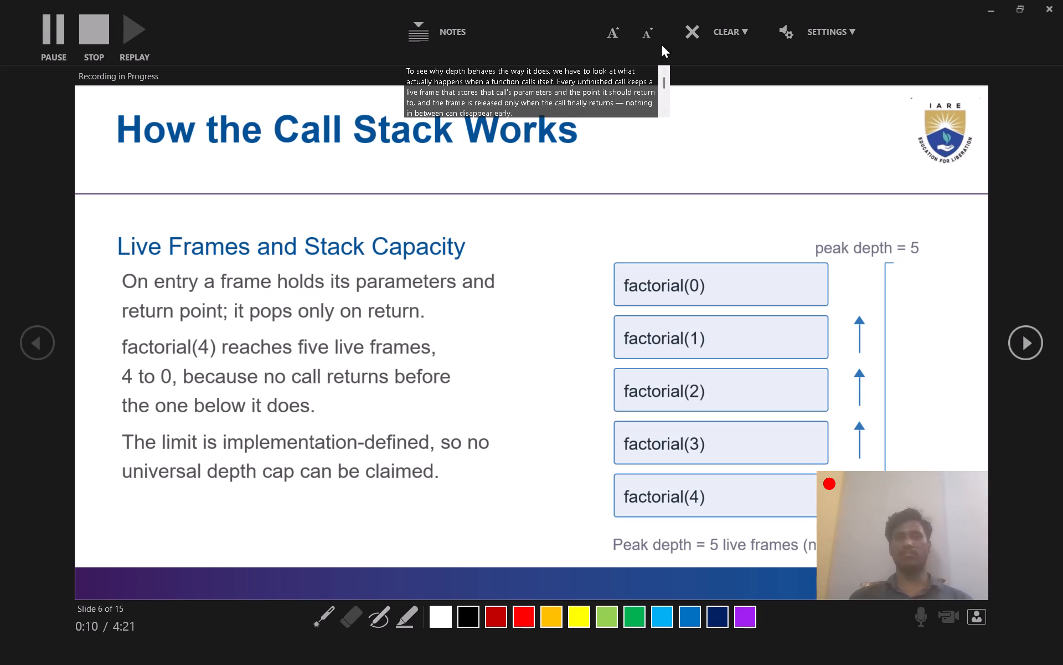
click(615, 98)
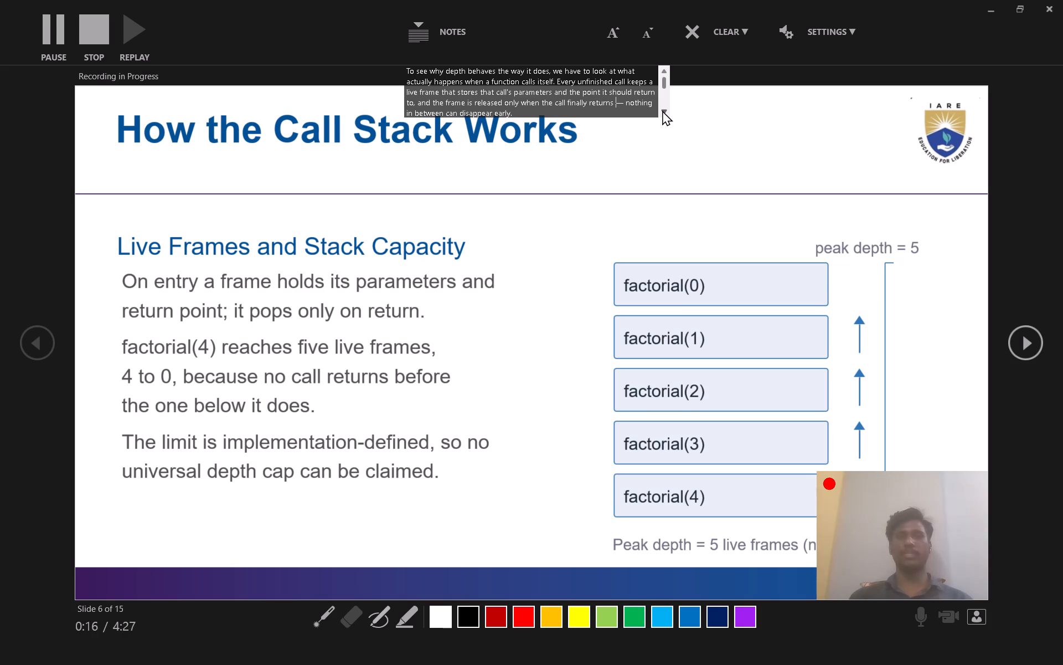
click(662, 110)
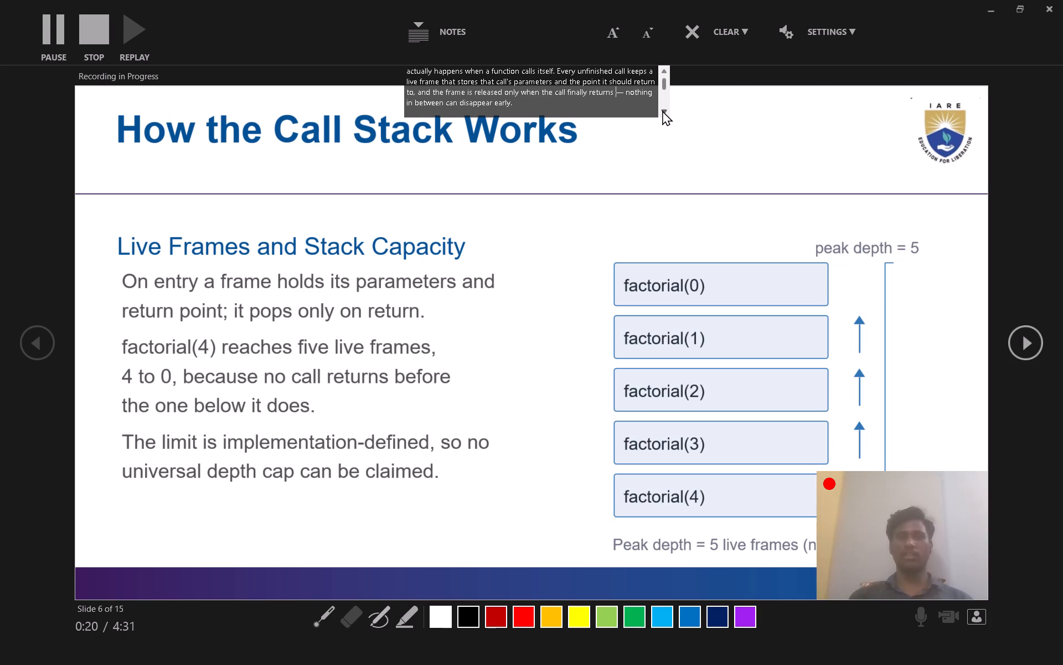
click(662, 110)
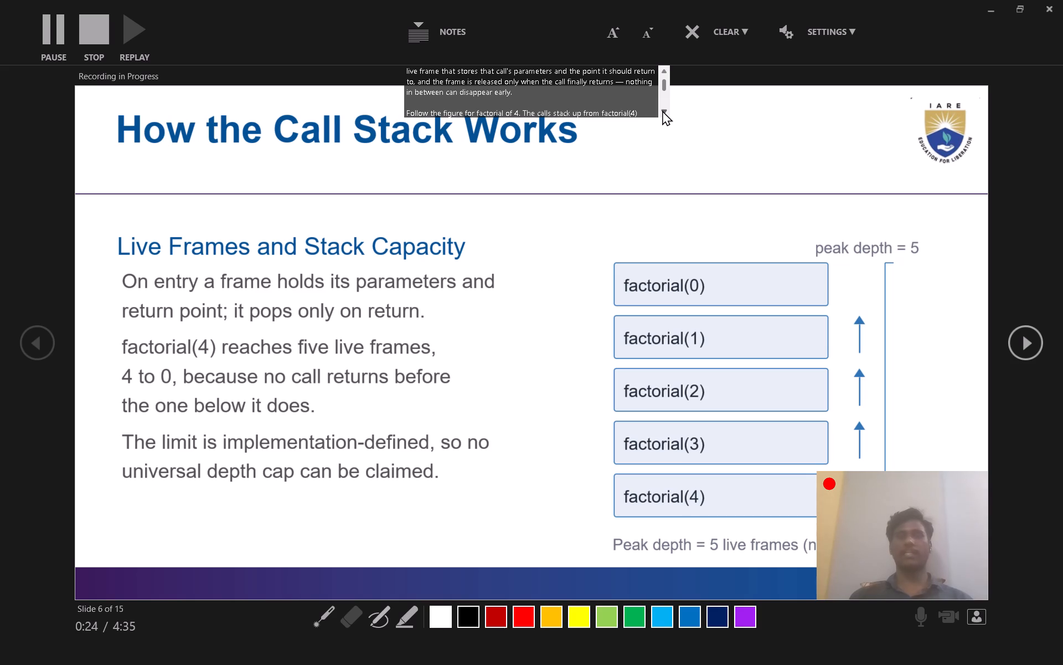
triple_click(662, 110)
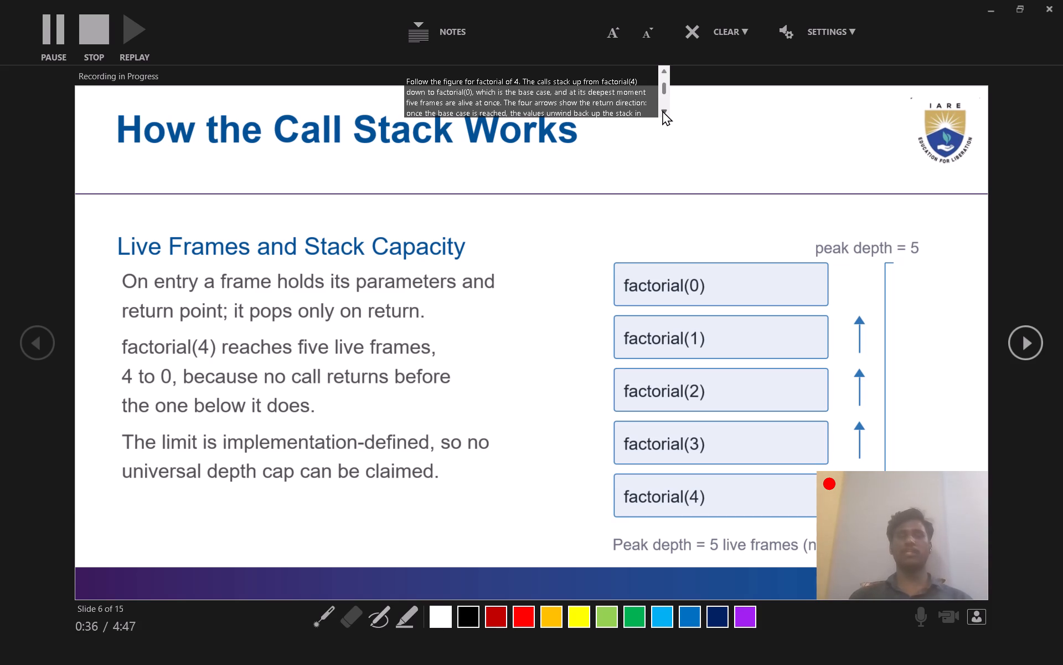
double_click(662, 110)
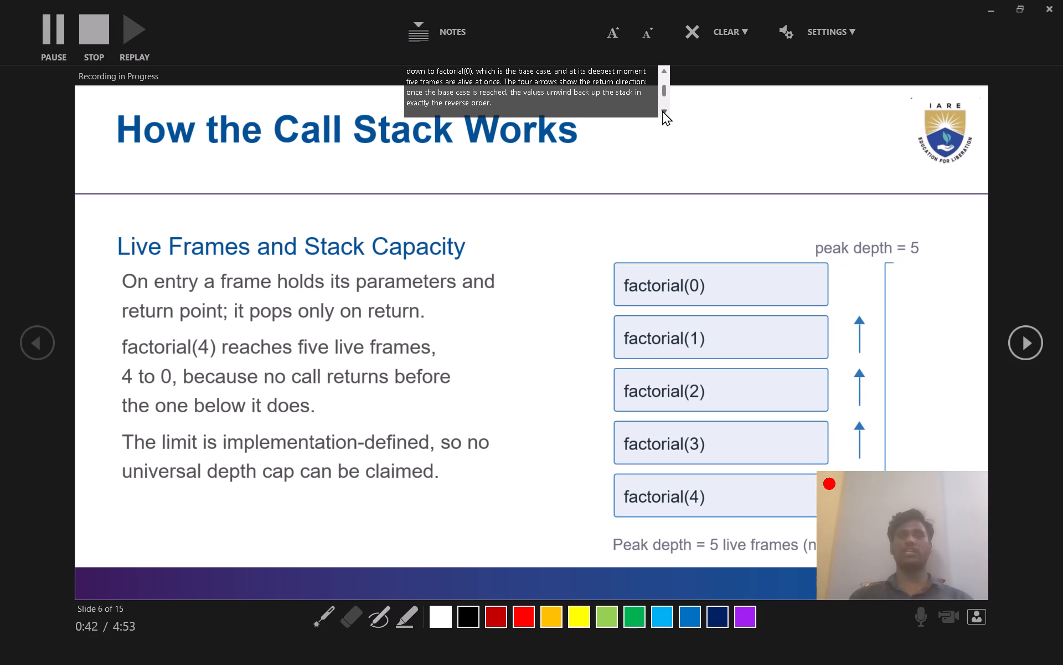
triple_click(662, 110)
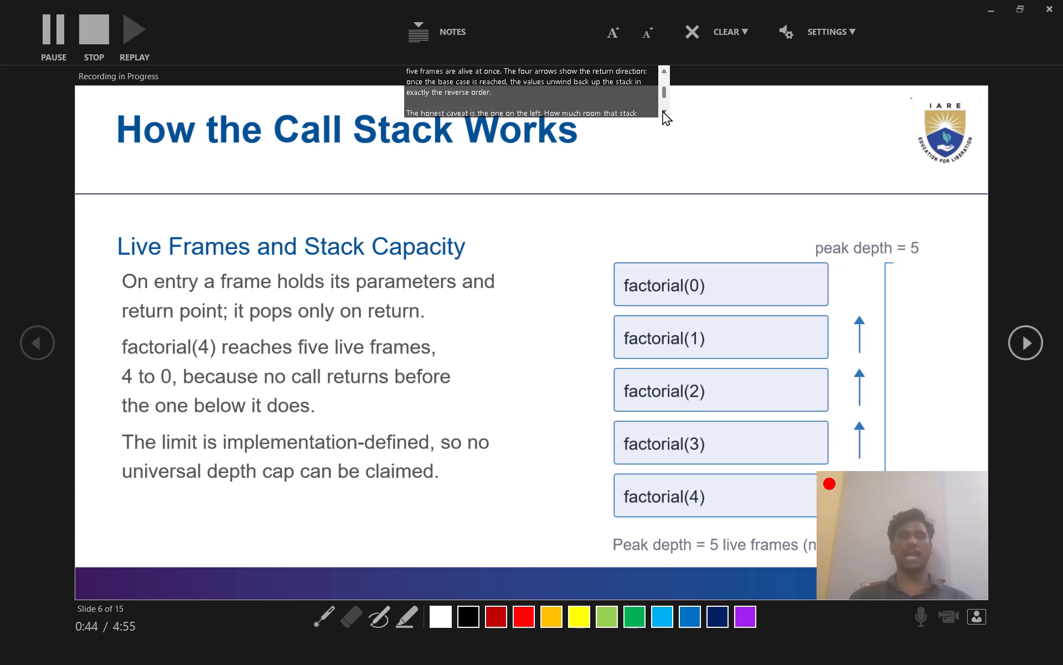
click(662, 110)
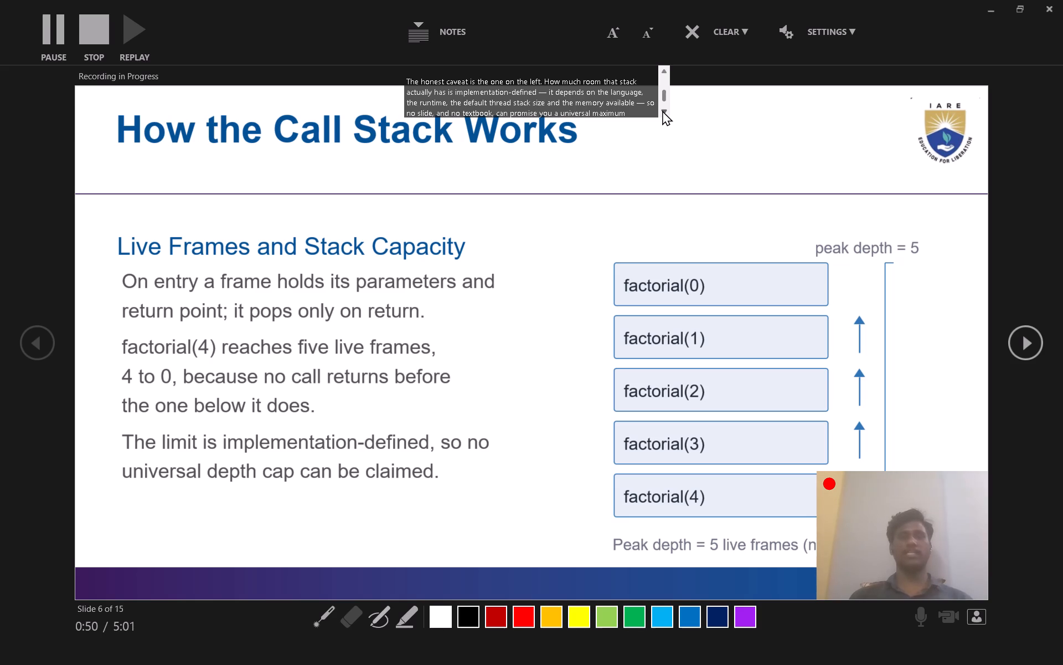
click(662, 110)
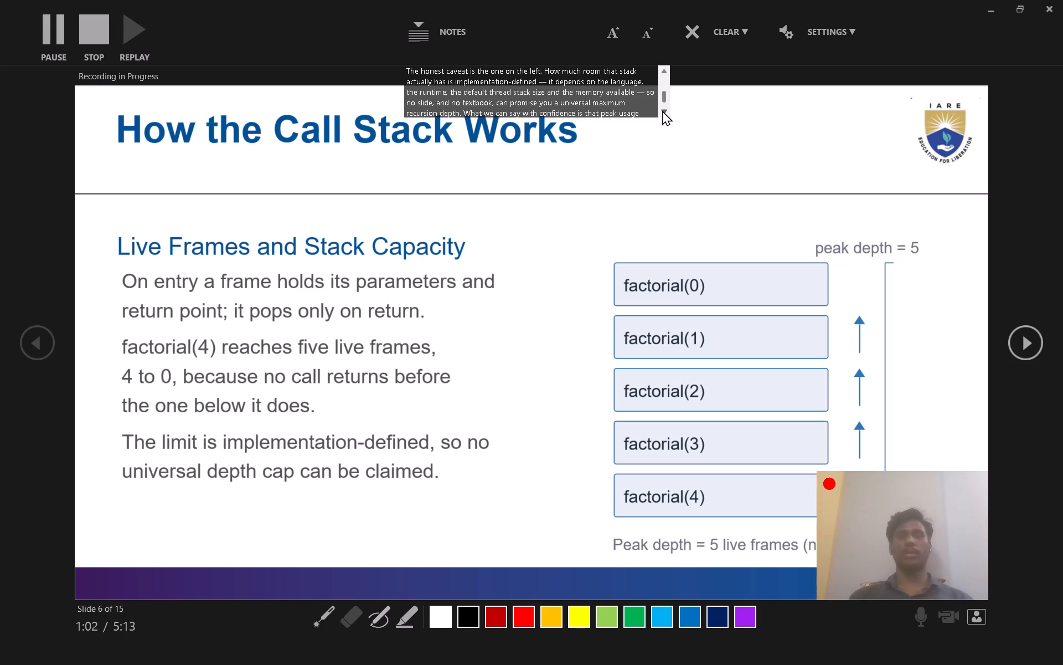
click(662, 110)
click(662, 110)
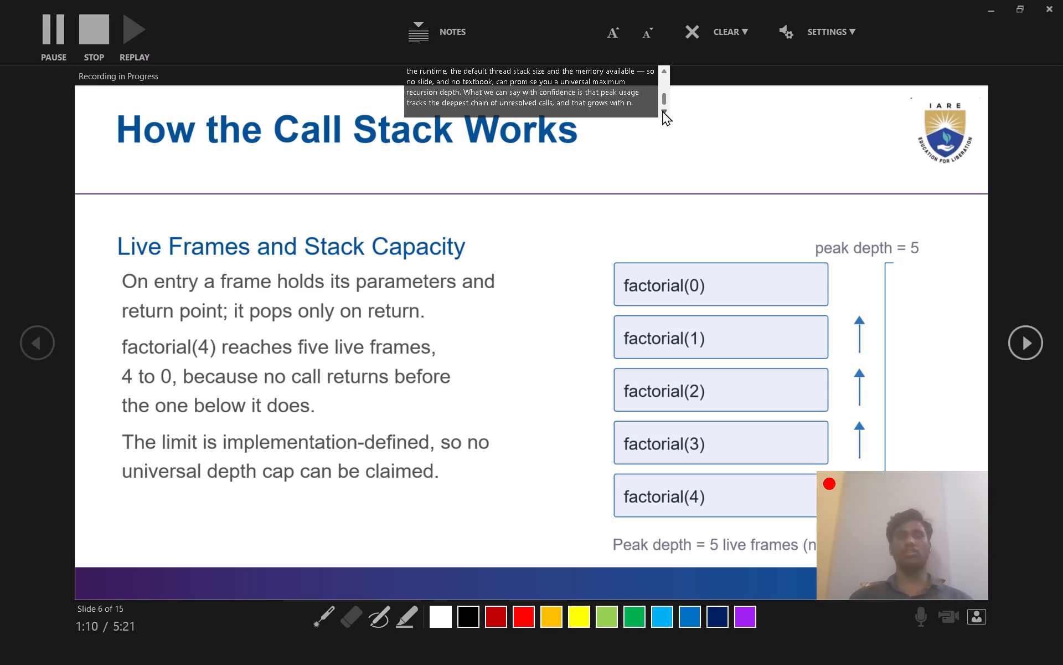
double_click(662, 110)
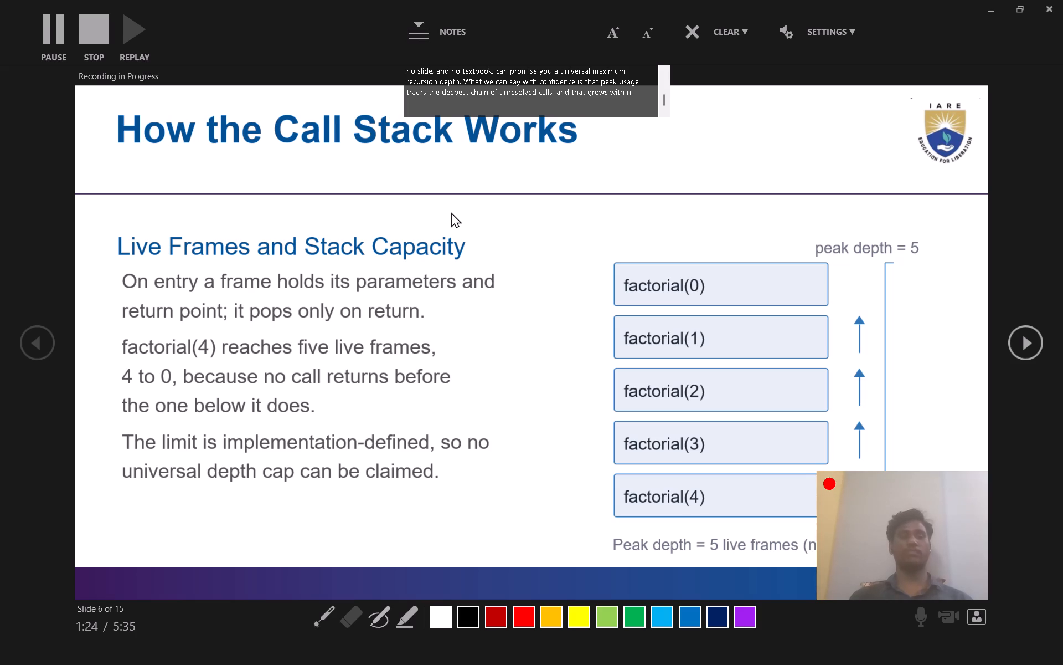
Advance to the Understanding Stack Overflow and Excessive Computation slide and narrate it, following its speaker notes to the end.
click(1022, 341)
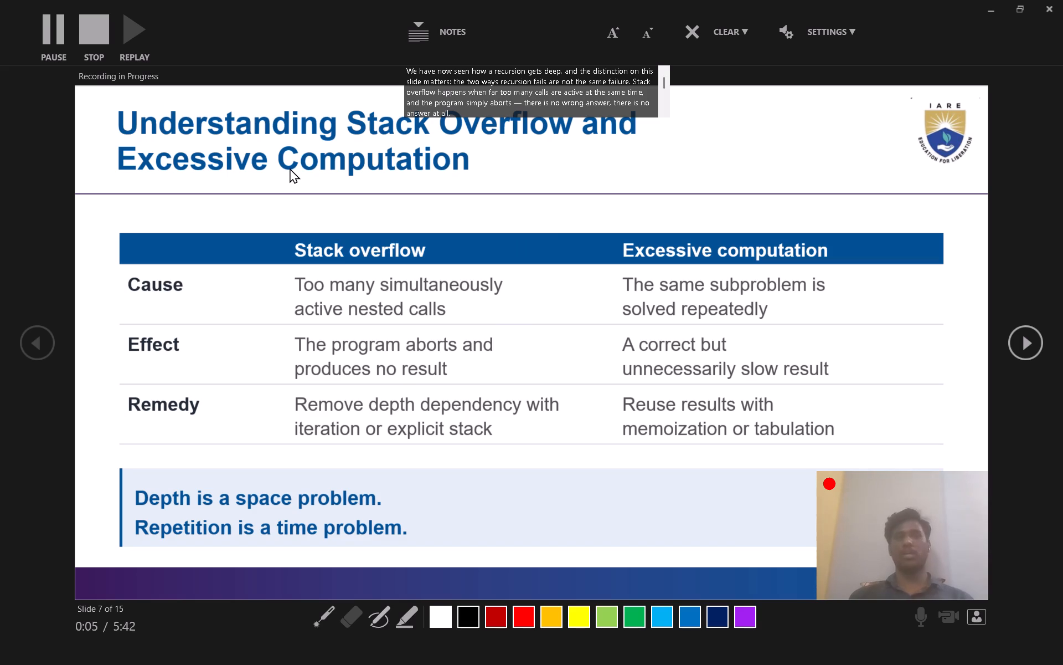
click(539, 104)
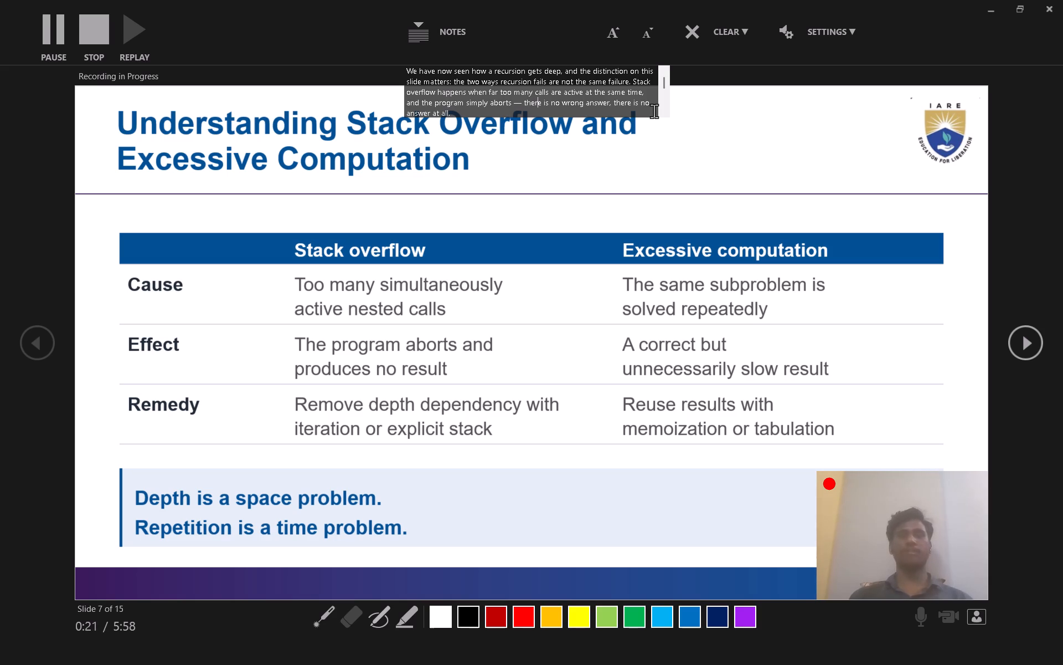
click(643, 101)
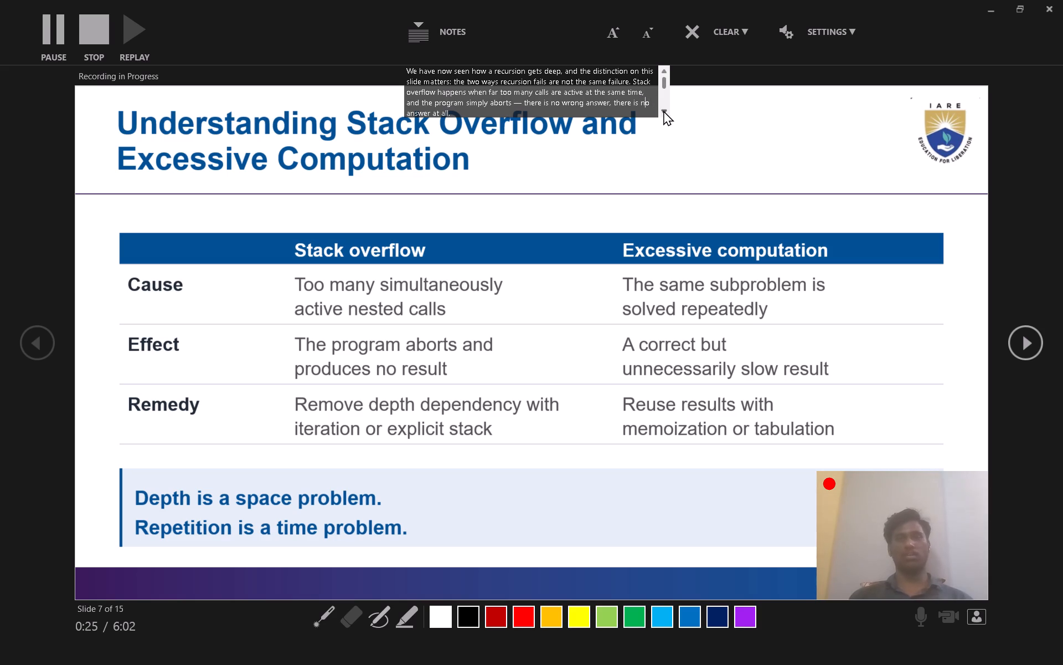
triple_click(663, 110)
double_click(663, 110)
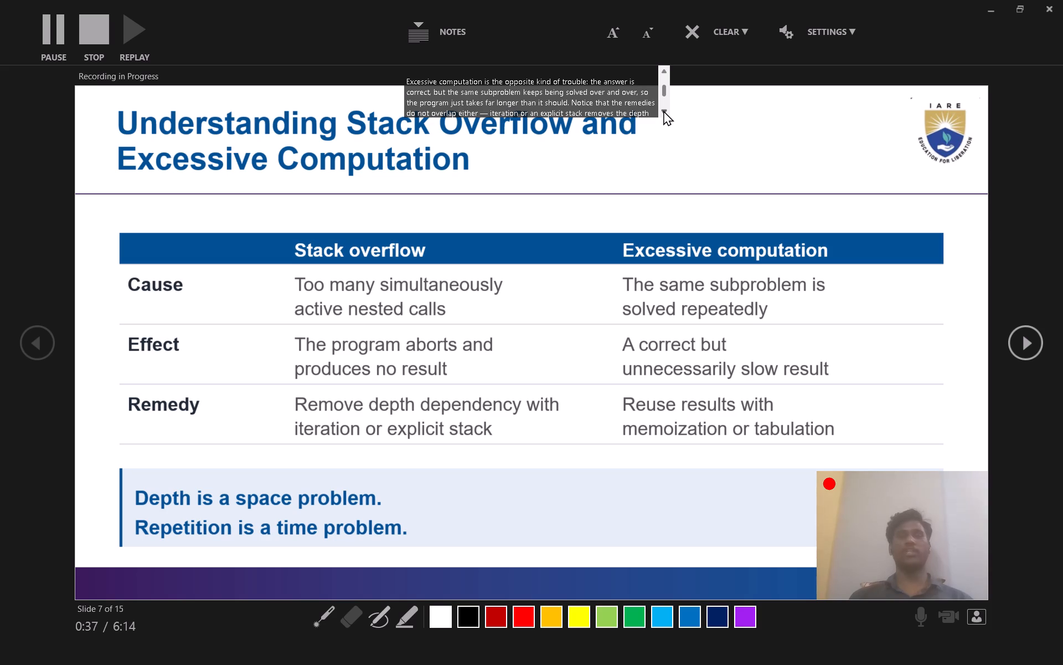
double_click(663, 110)
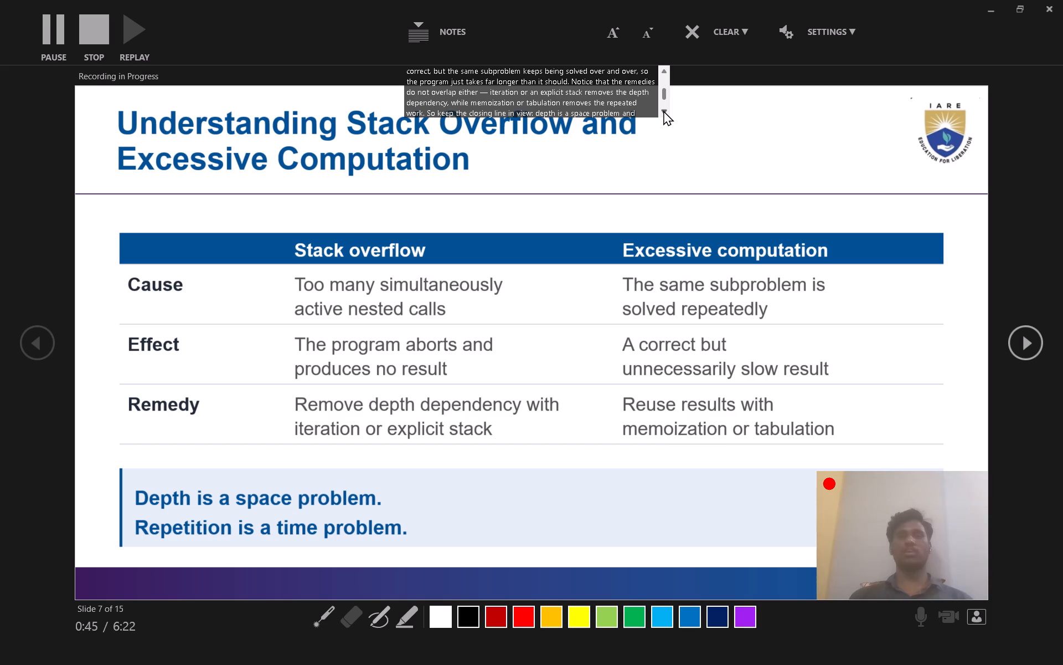
double_click(663, 110)
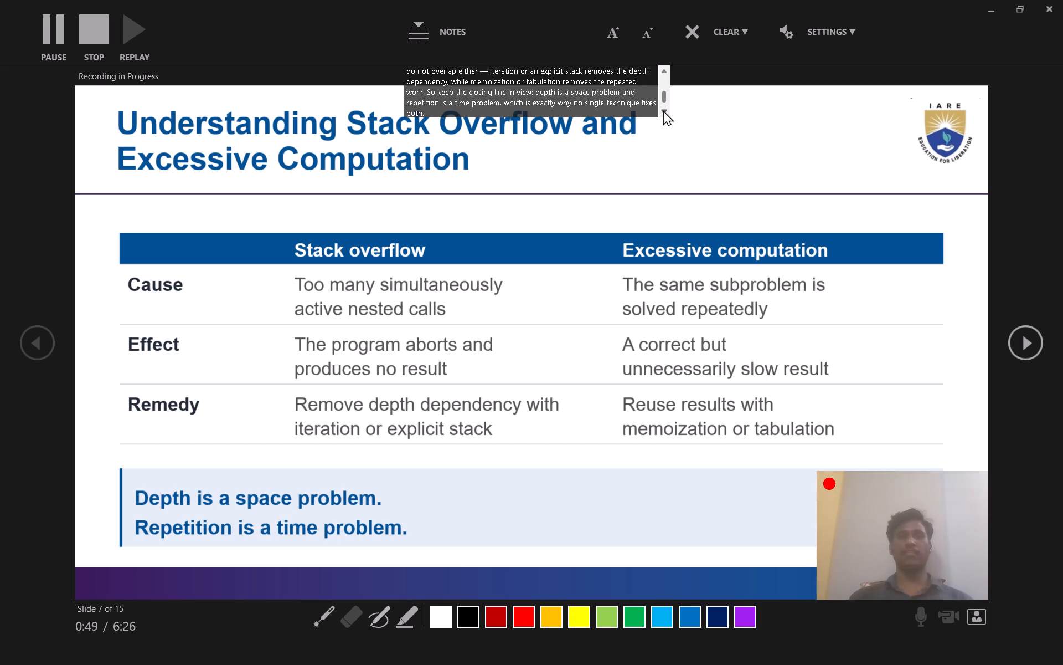
click(663, 110)
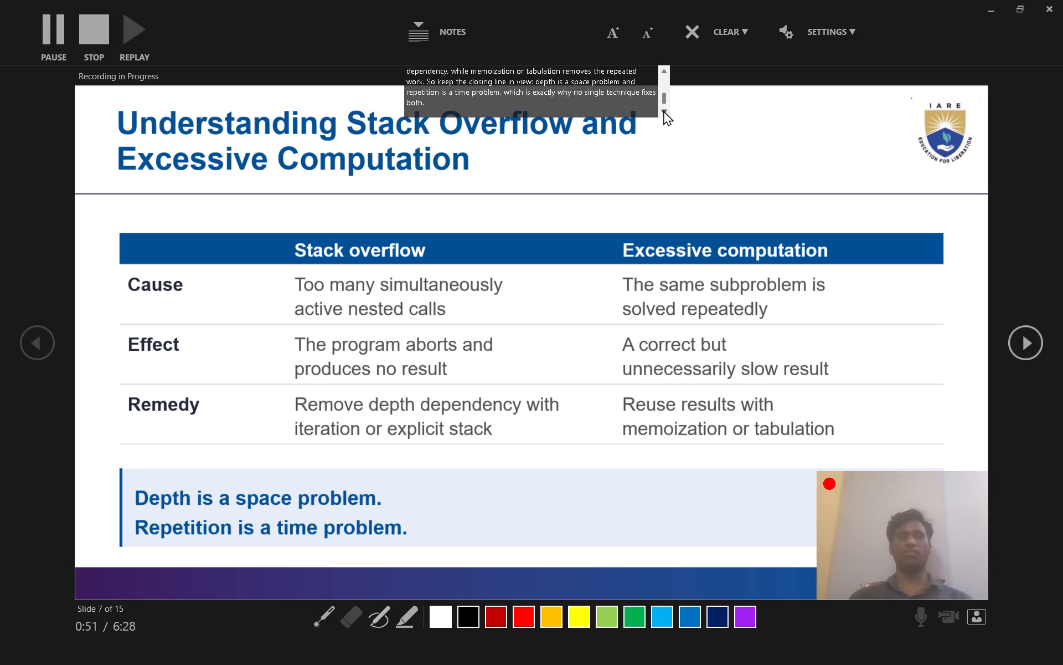
click(663, 110)
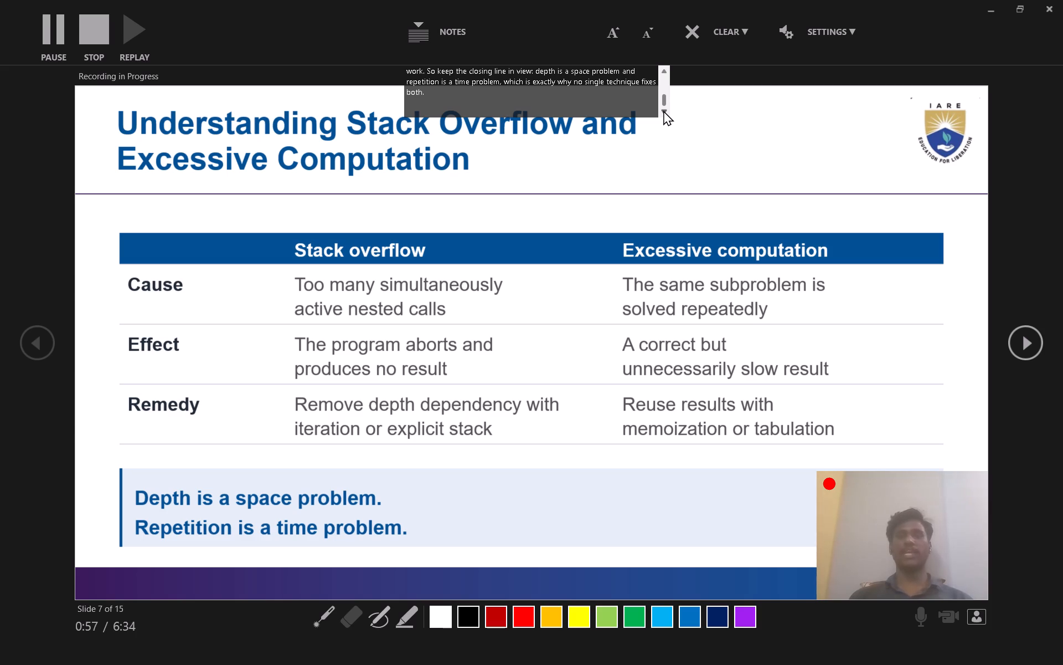
click(663, 110)
Advance to the Optimization Technique 1: Better Base Cases and Tail Recursion slide and narrate it, following its speaker notes to the end.
click(1032, 347)
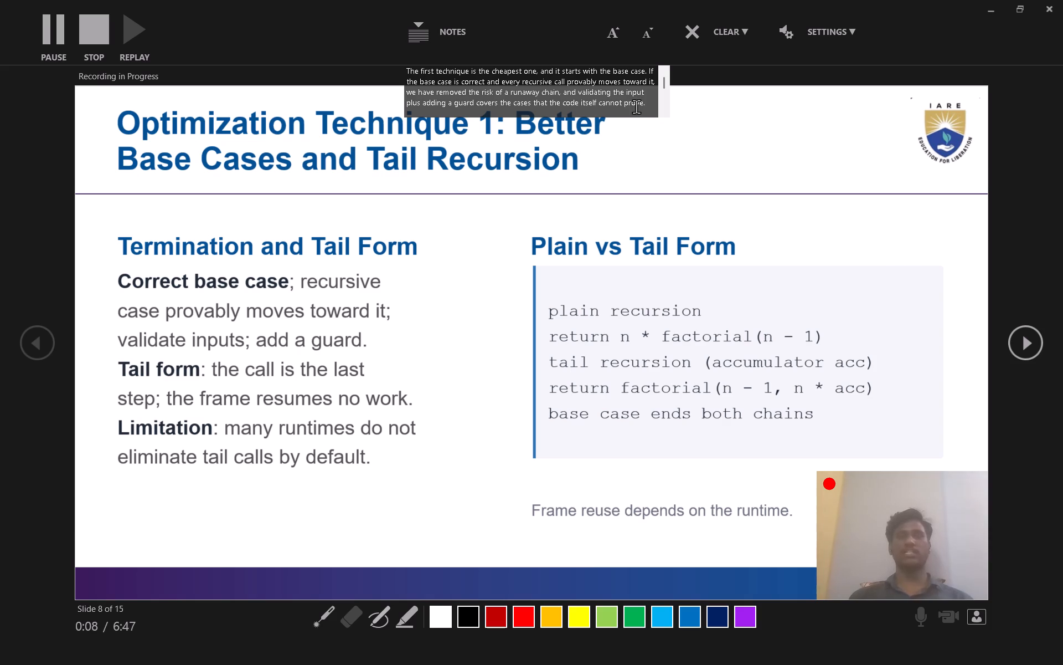
click(664, 110)
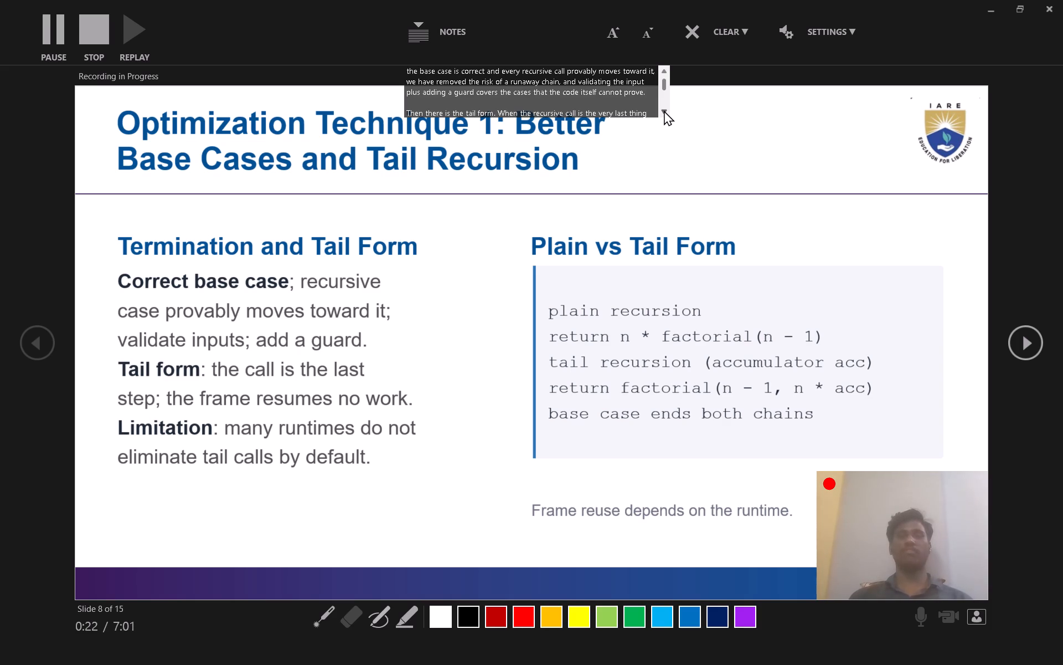
triple_click(664, 110)
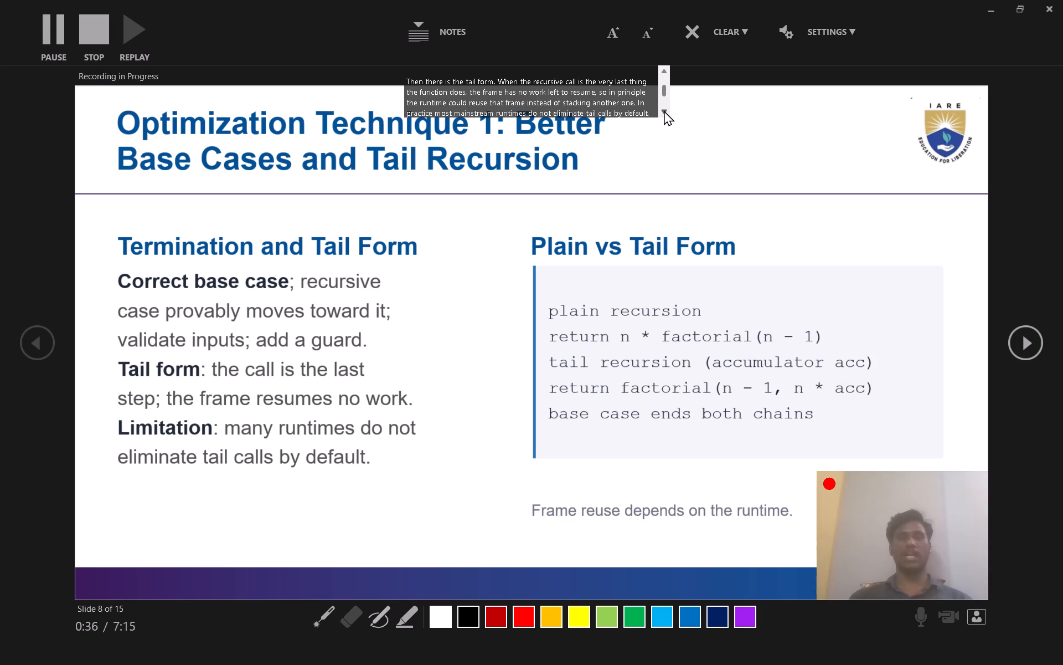
double_click(664, 110)
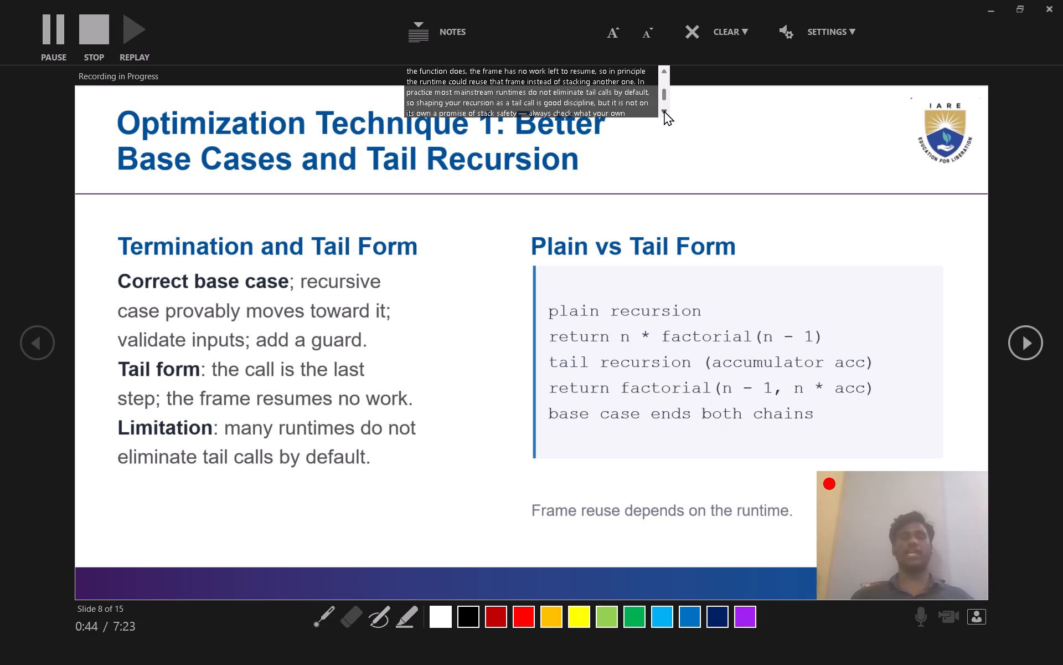
click(664, 110)
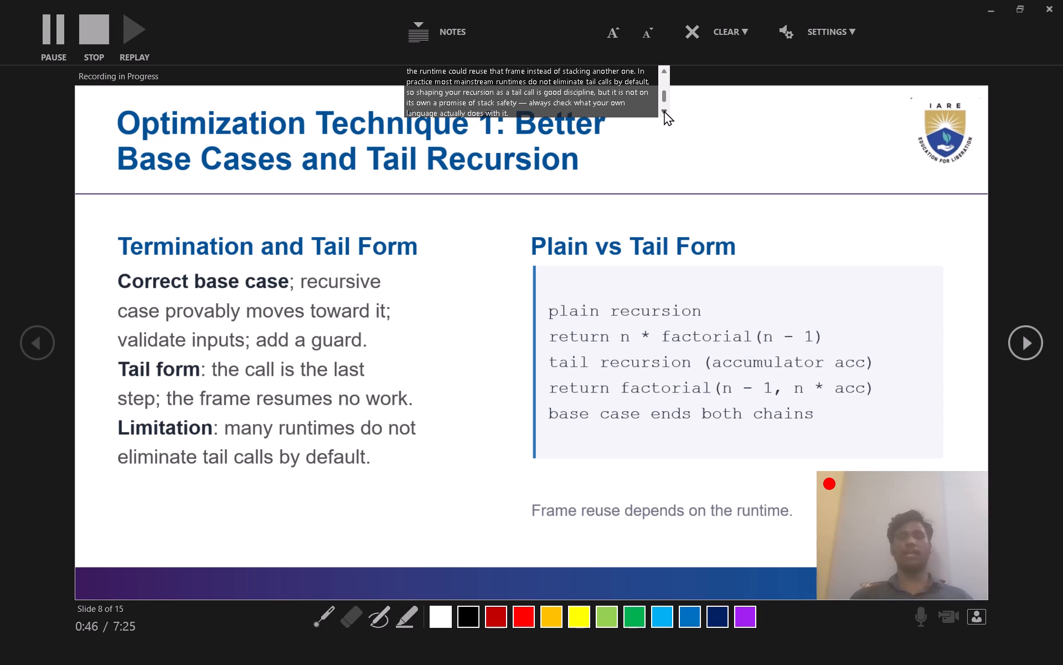
double_click(664, 110)
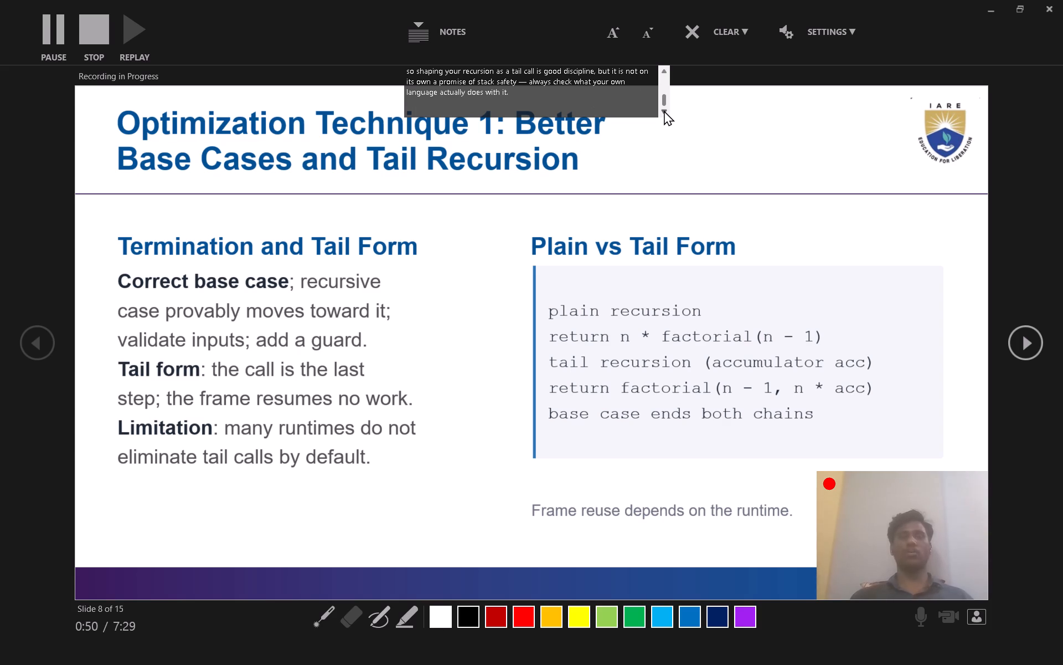
Finish narrating the Optimization Technique 1: Better Base Cases and Tail Recursion slide from the last lines of its speaker notes.
double_click(664, 110)
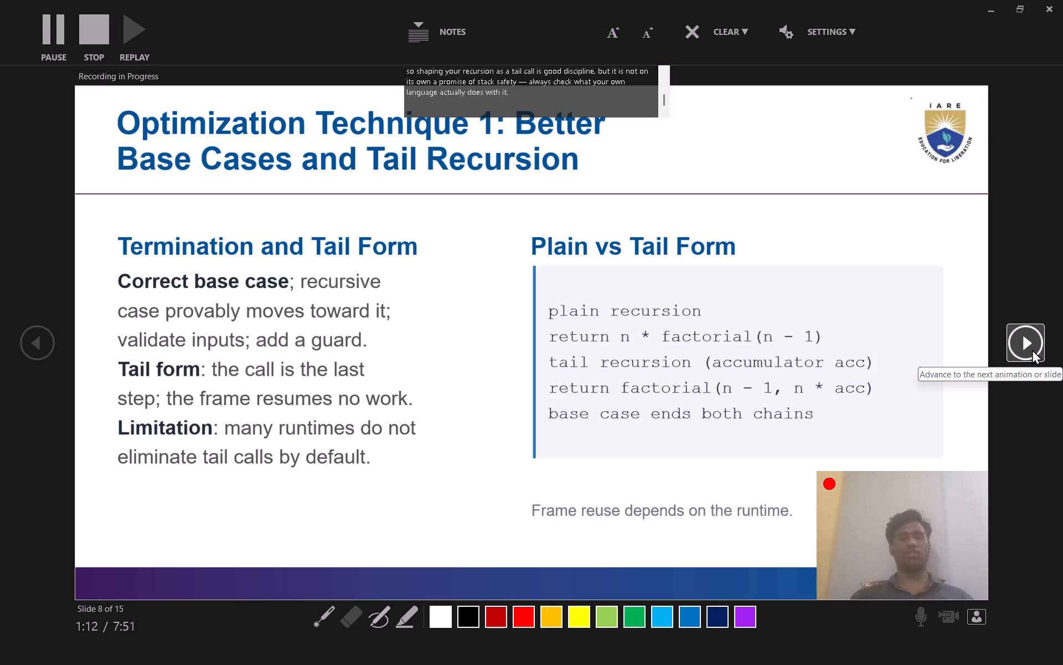
Advance to the Optimization Technique 2: Converting Recursion into Iteration slide and narrate it, following its speaker notes to the end.
click(1032, 349)
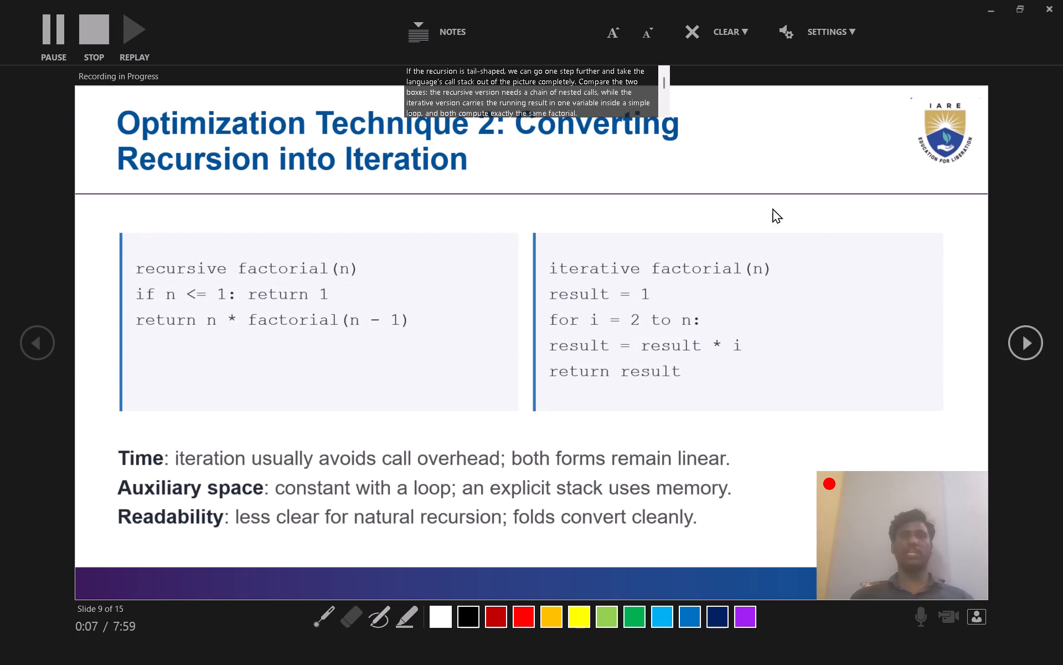
click(581, 91)
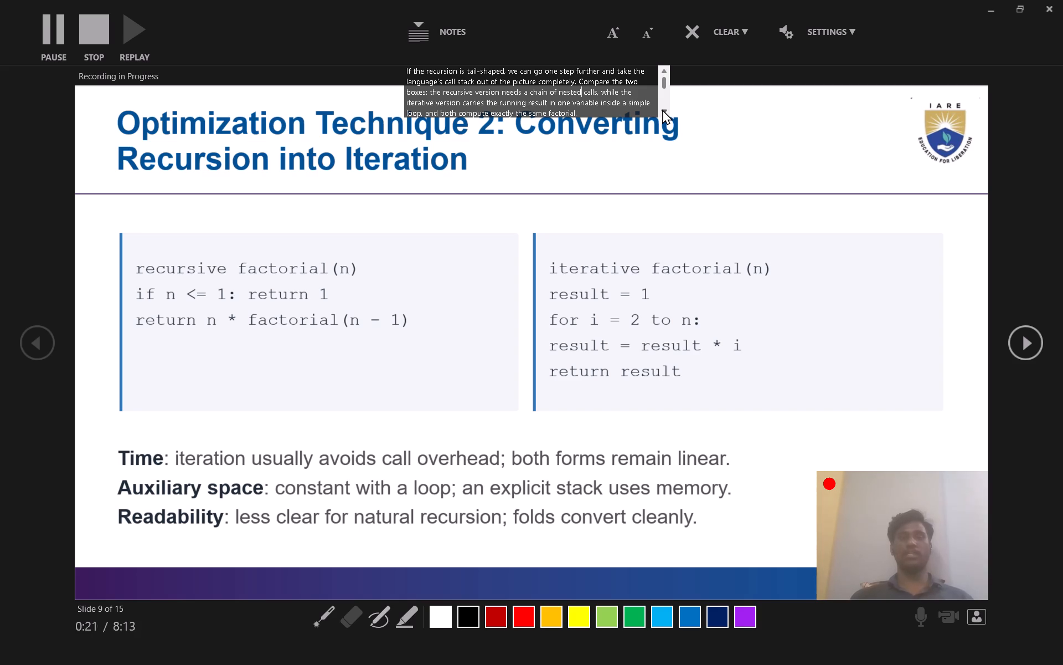
double_click(662, 109)
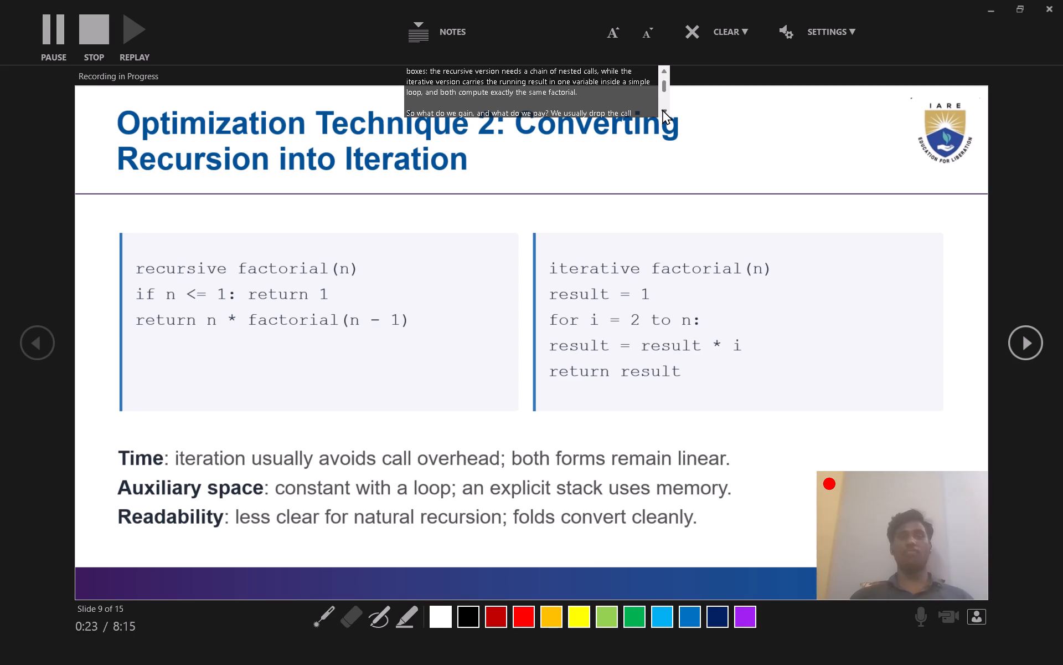
double_click(662, 109)
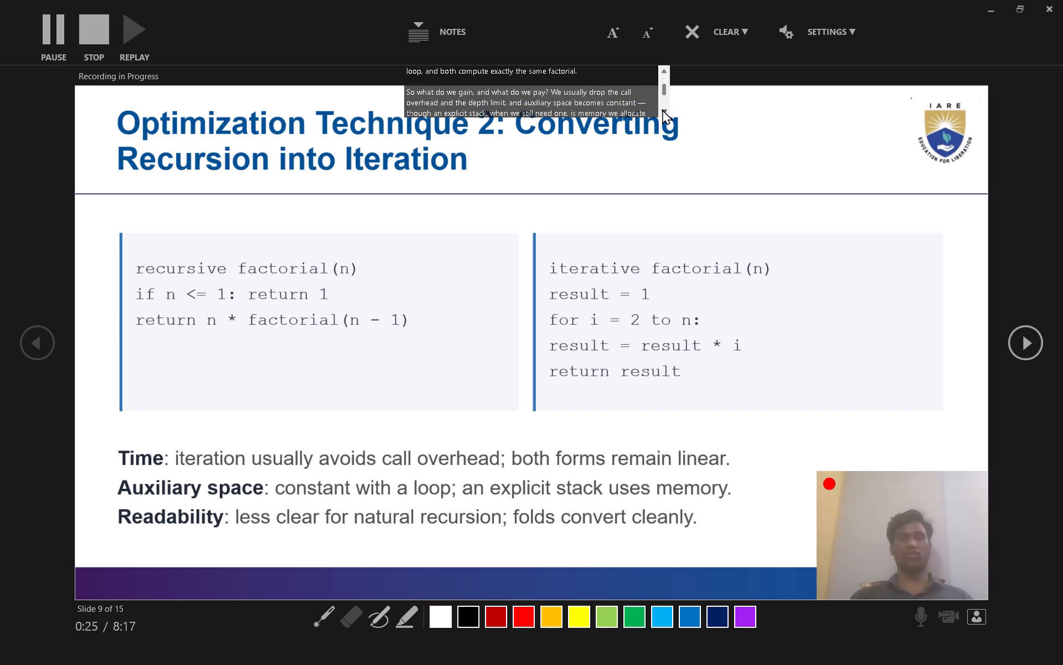
click(662, 109)
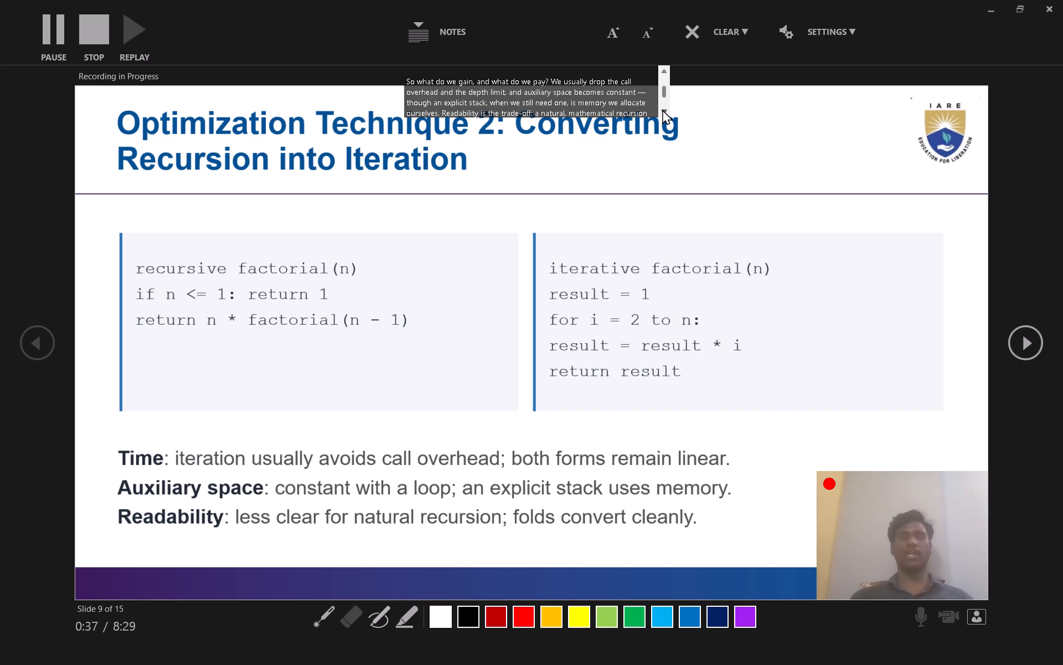
double_click(662, 109)
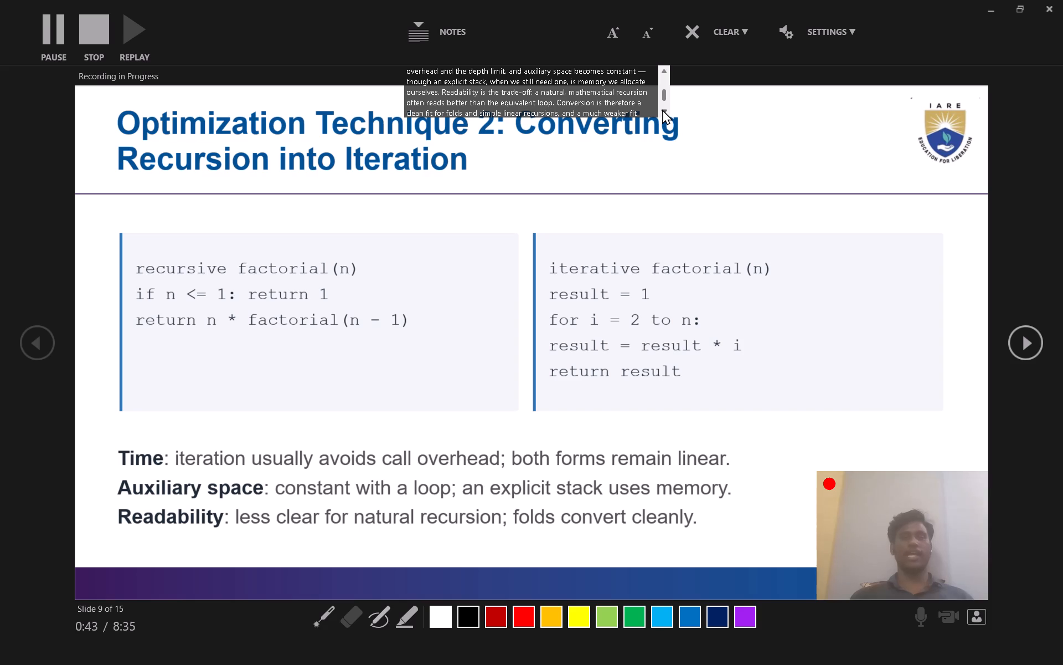
double_click(662, 109)
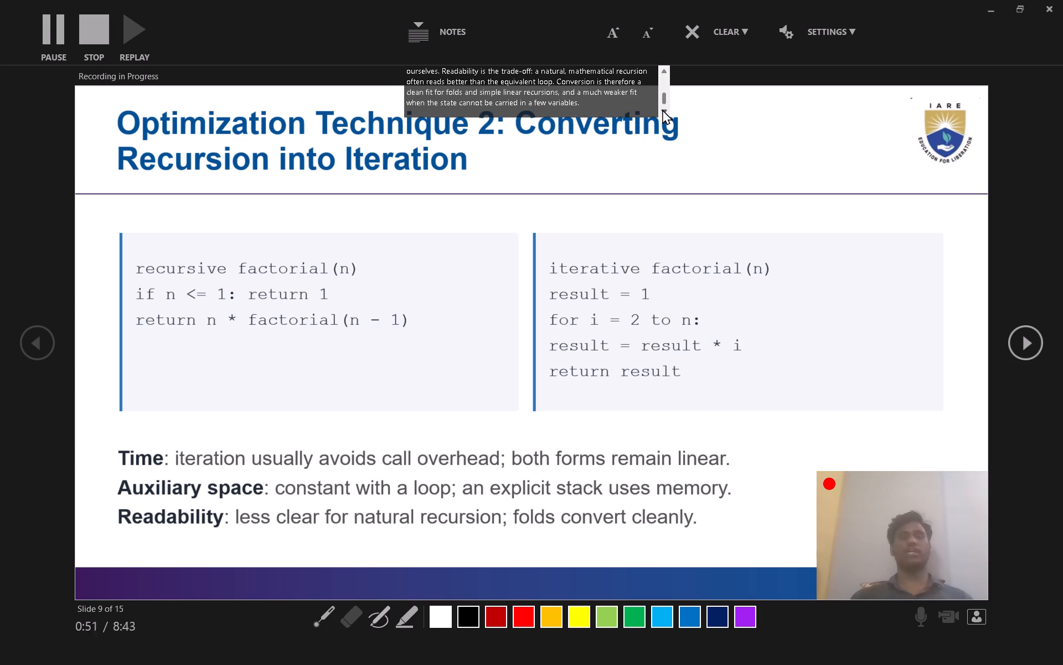
triple_click(662, 109)
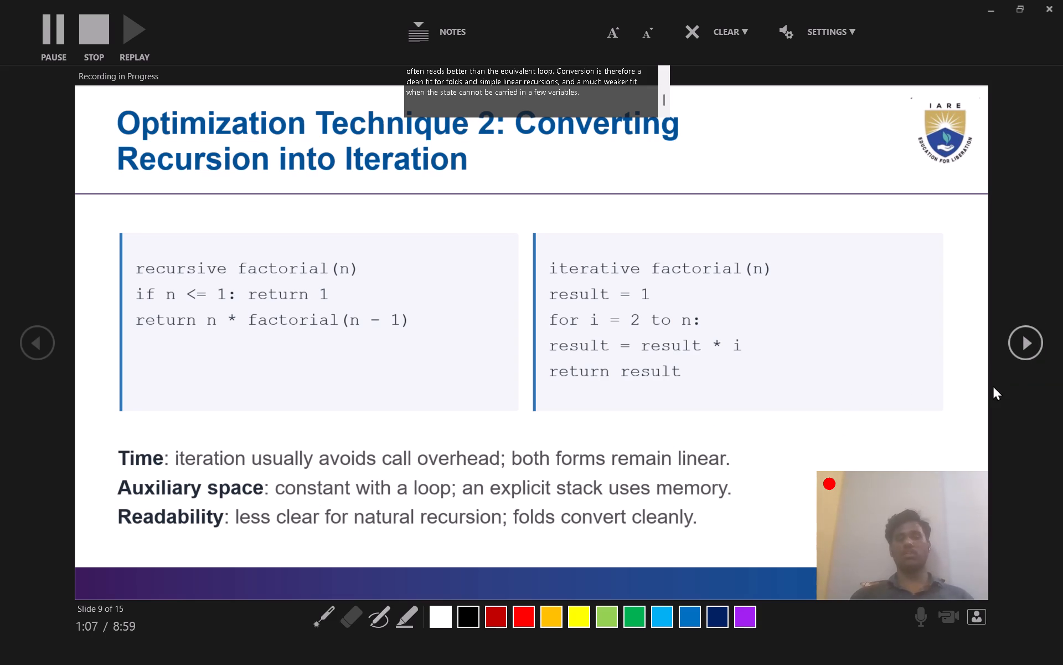
Advance to the Optimization Technique 3: Memoization and Dynamic Programming slide and narrate it, following its speaker notes to the end.
click(1014, 346)
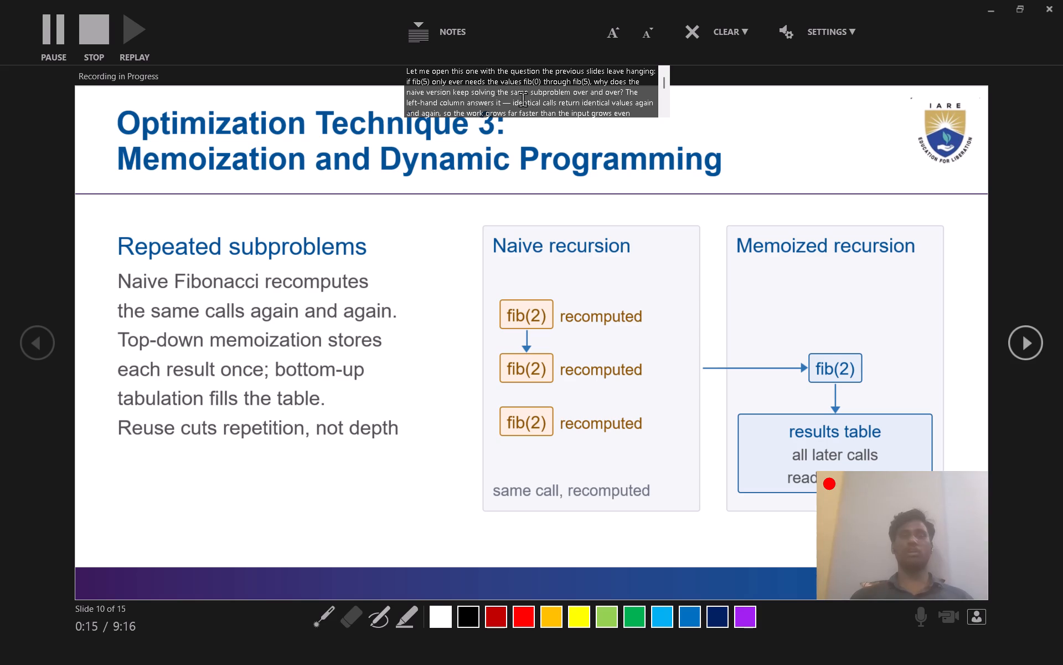
click(631, 107)
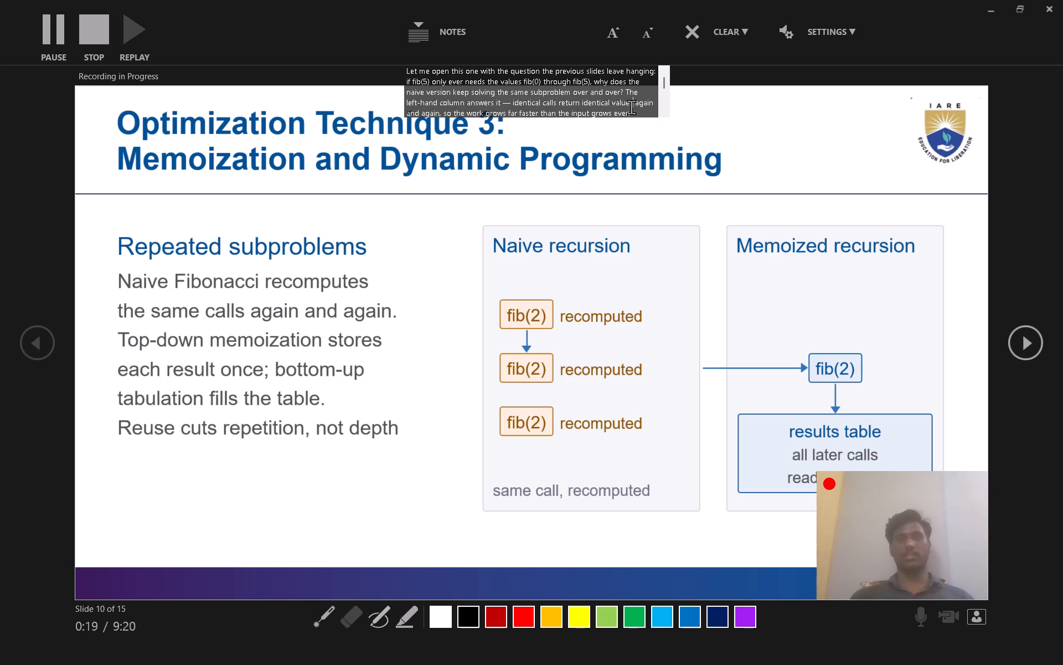
click(664, 111)
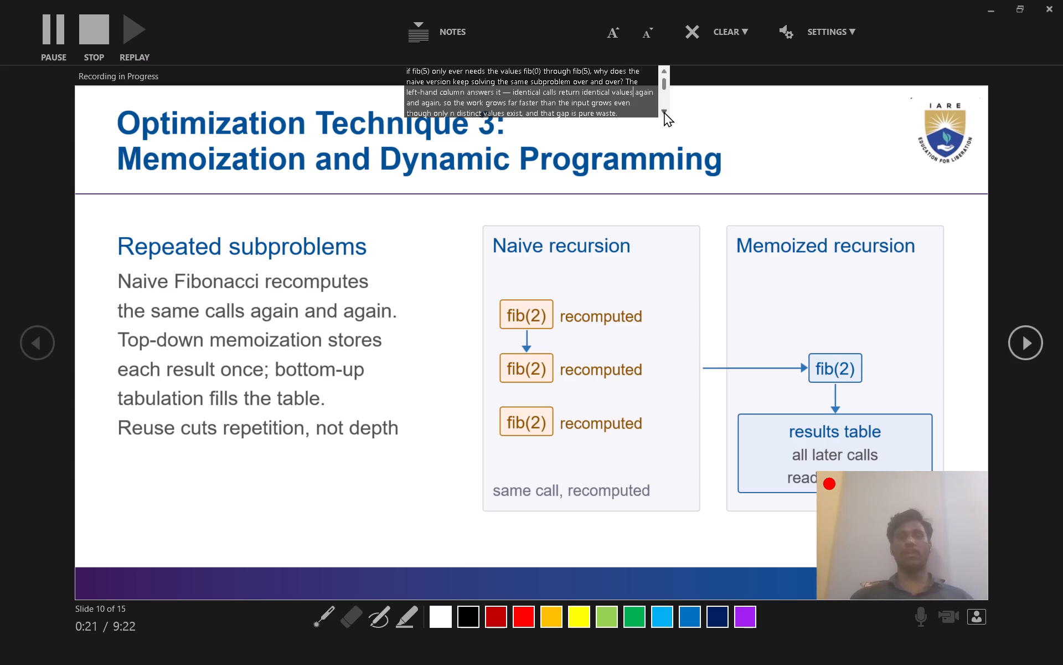
click(664, 111)
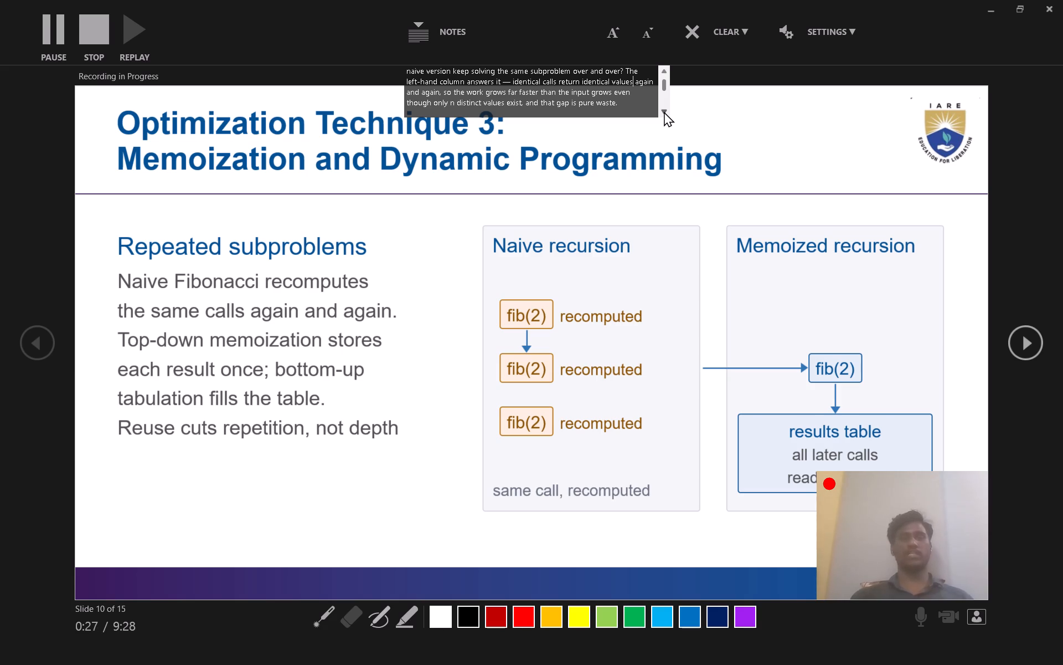
double_click(664, 111)
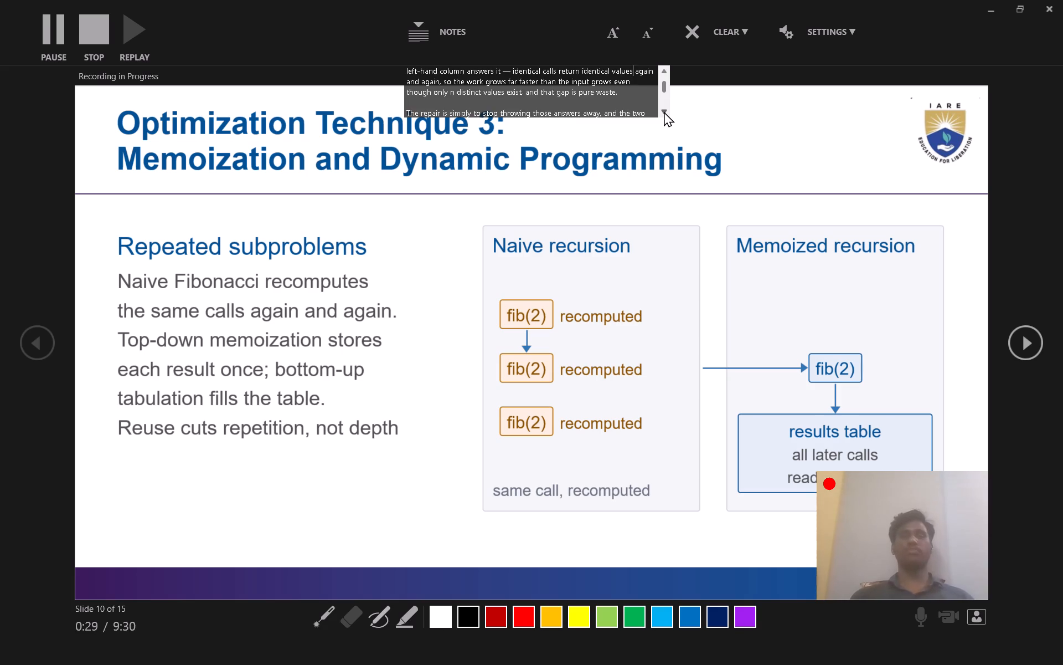
click(664, 111)
click(664, 111)
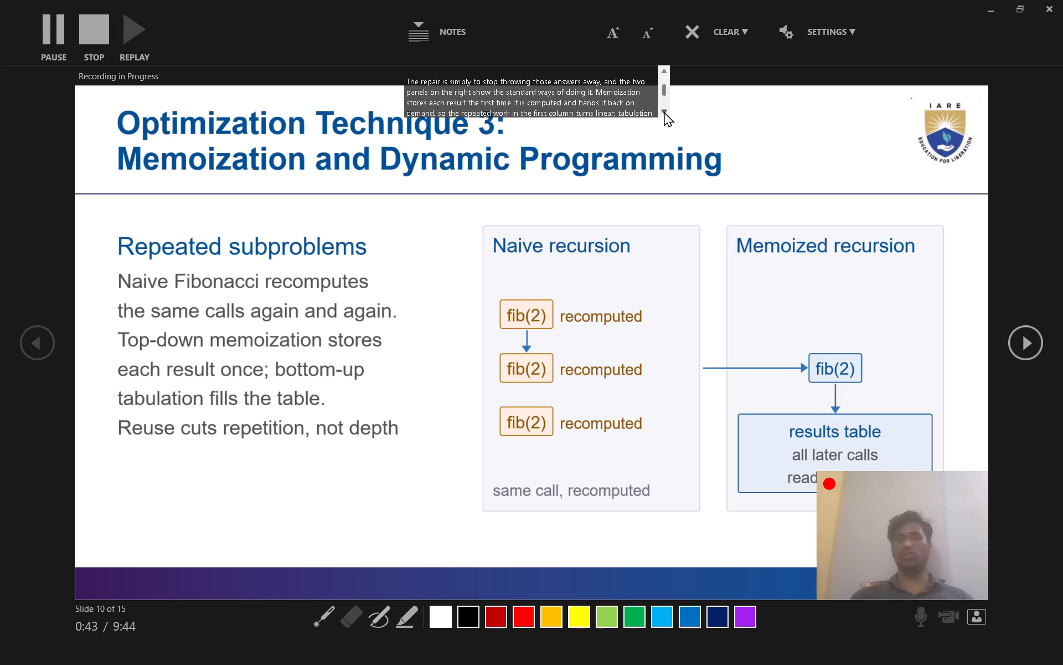
double_click(664, 111)
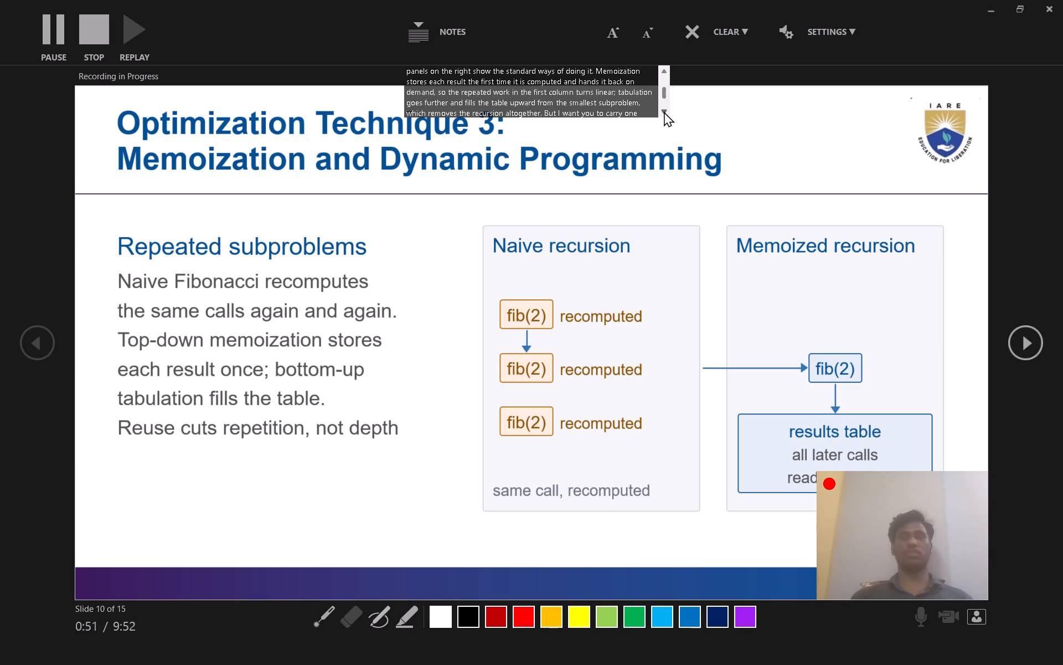
double_click(664, 111)
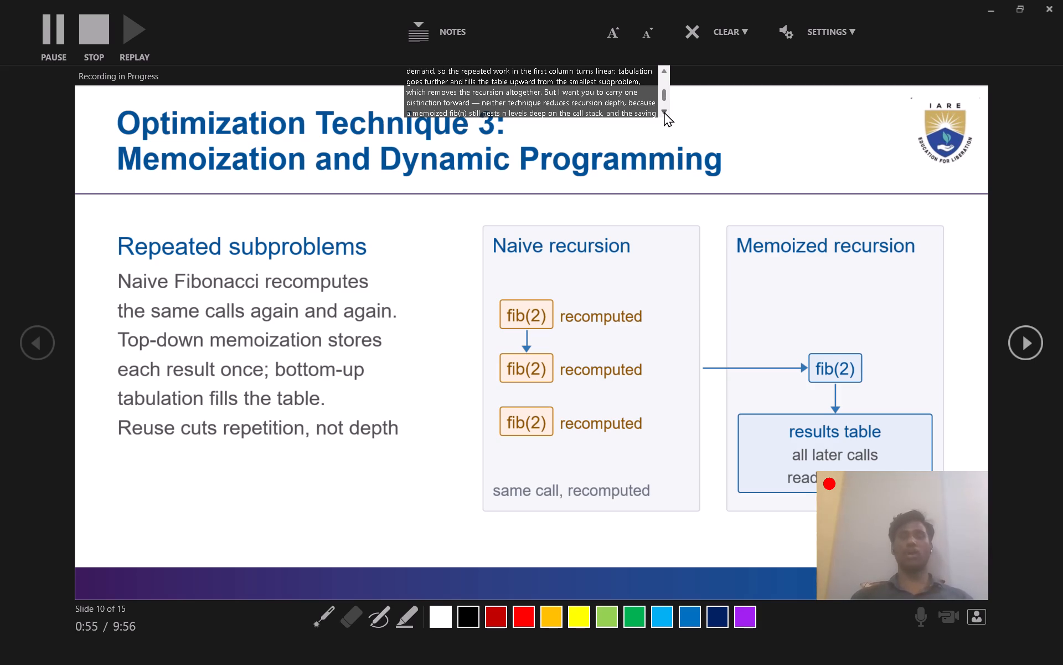
double_click(664, 111)
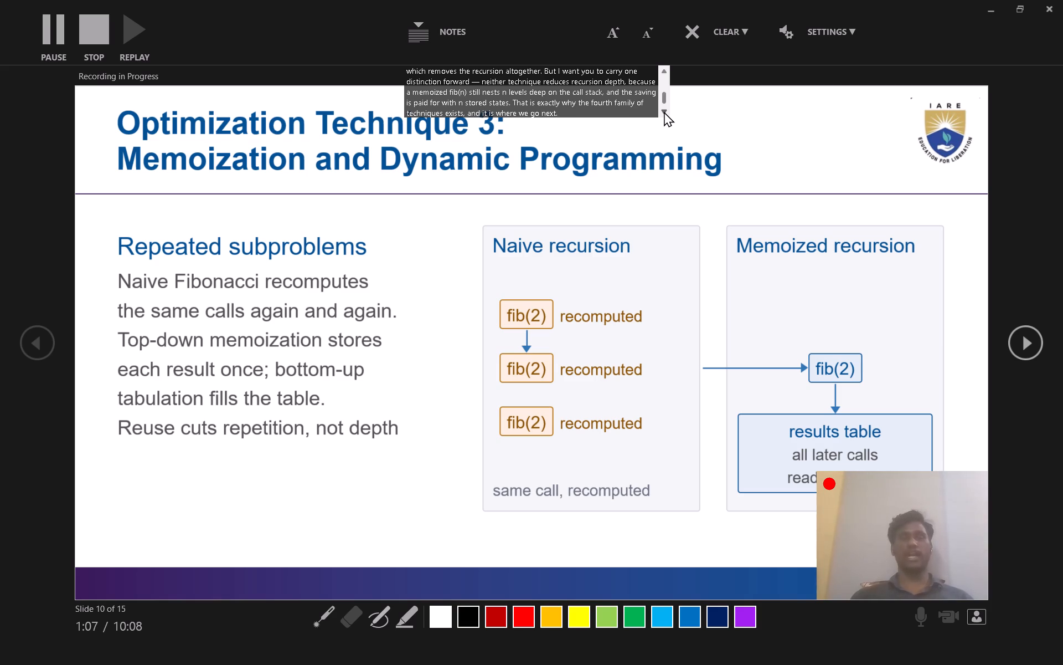
double_click(664, 111)
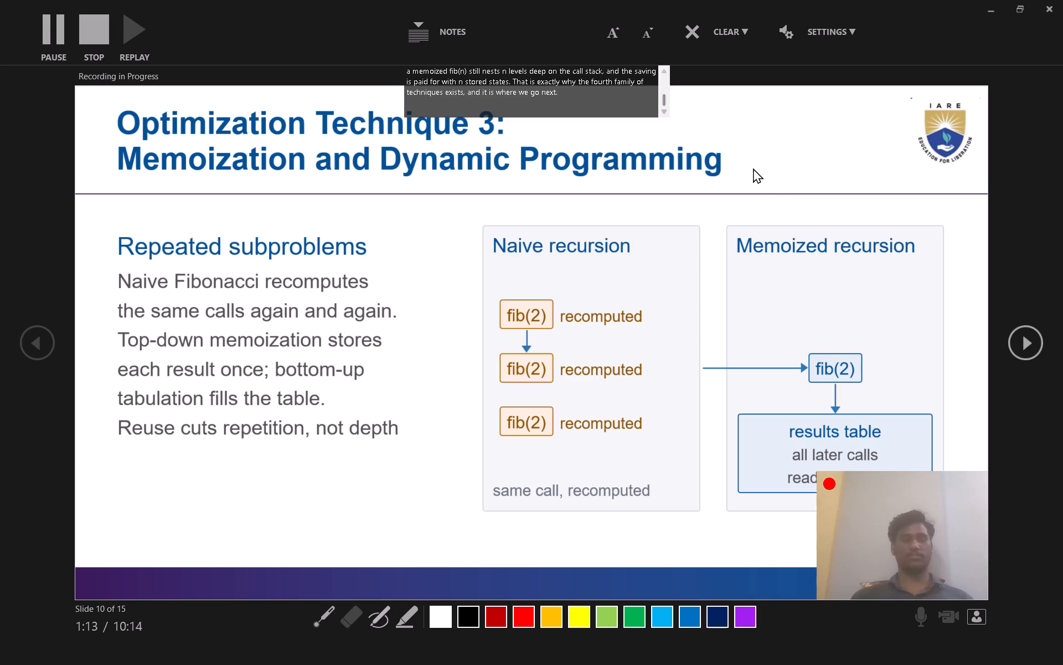
Advance to the Optimization Technique 4: Divide and Conquer, Pruning, and Explicit Stacks slide and narrate its three techniques.
click(1029, 345)
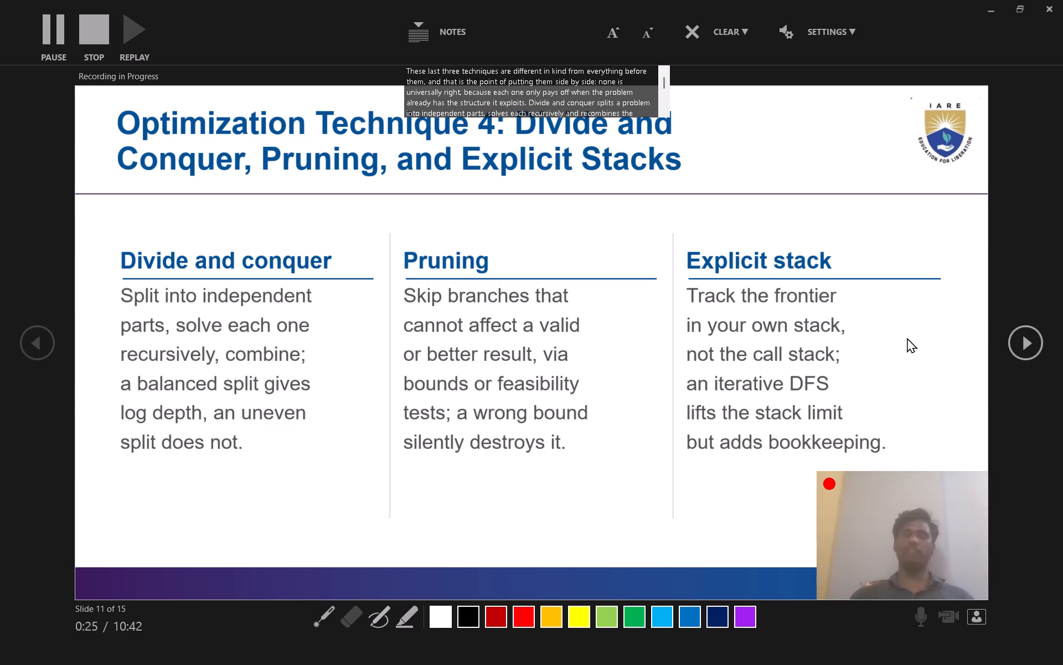
Advance to the Comparative Analysis and Complexity slide and narrate it, following its speaker notes to the end.
click(1037, 347)
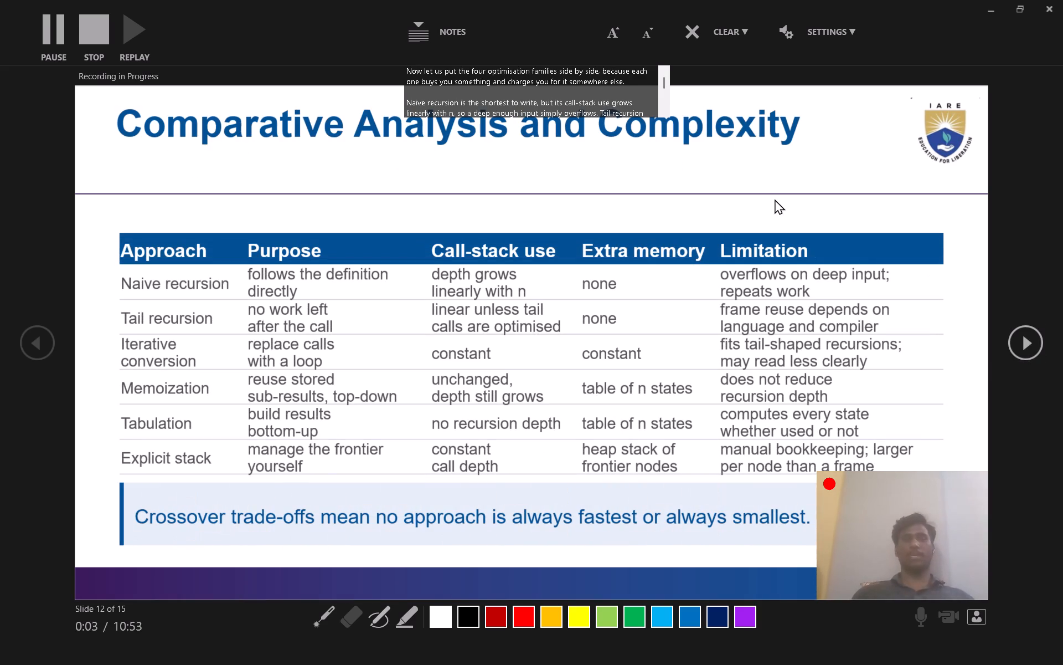
click(523, 107)
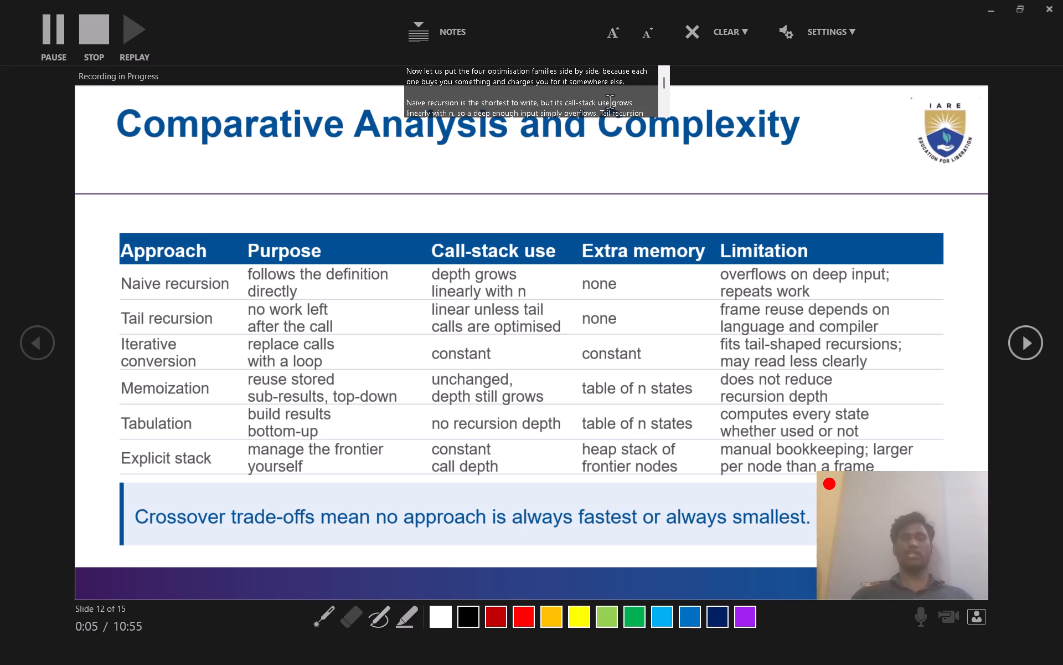
double_click(662, 110)
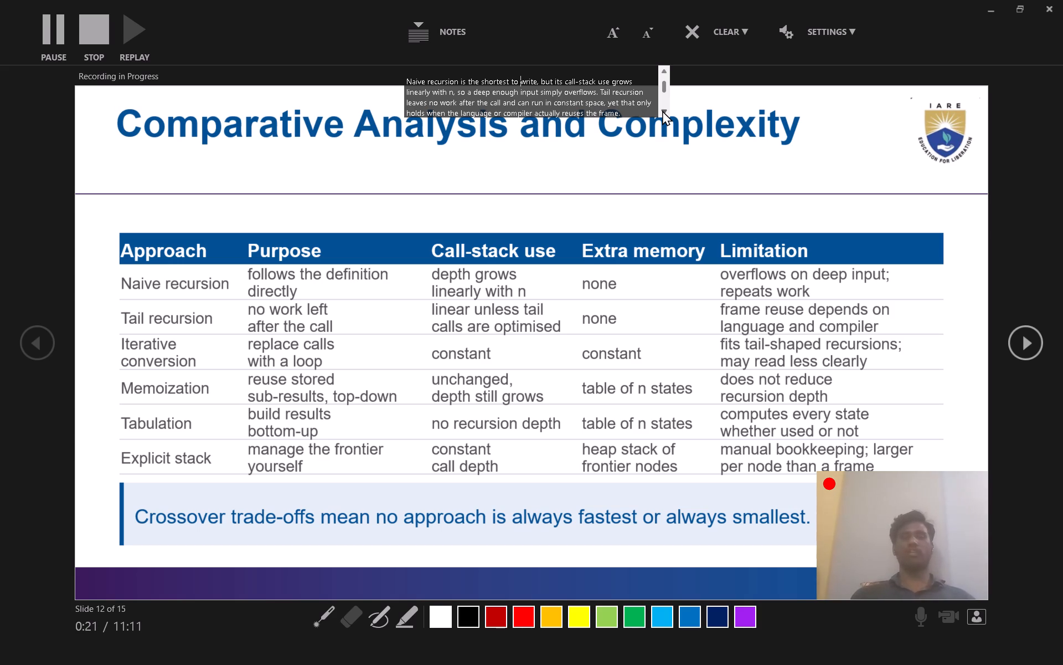
double_click(662, 110)
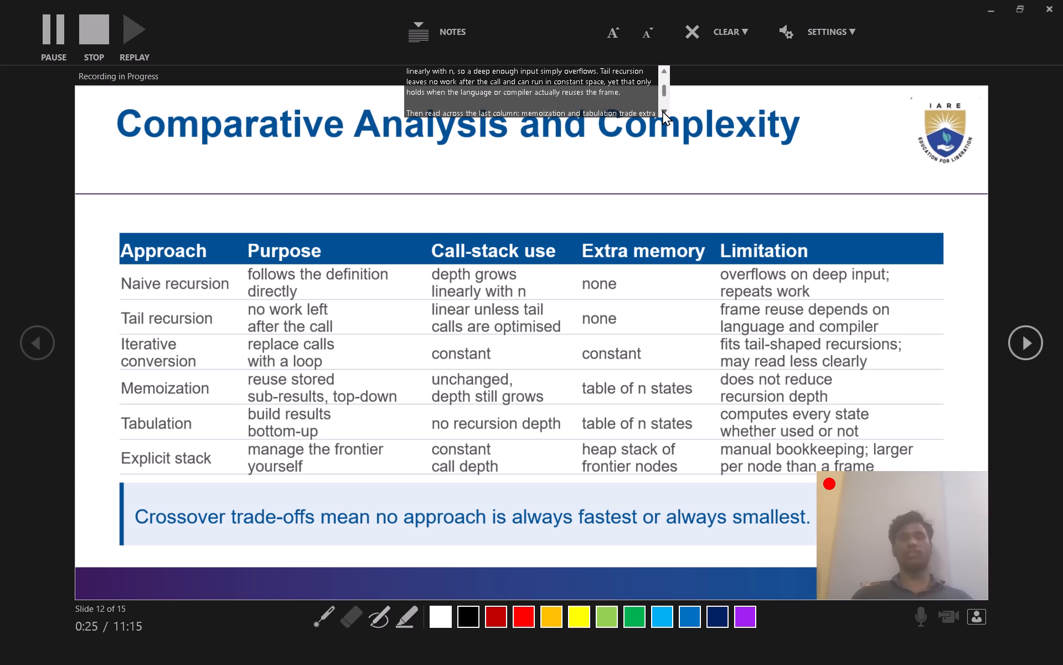
double_click(662, 110)
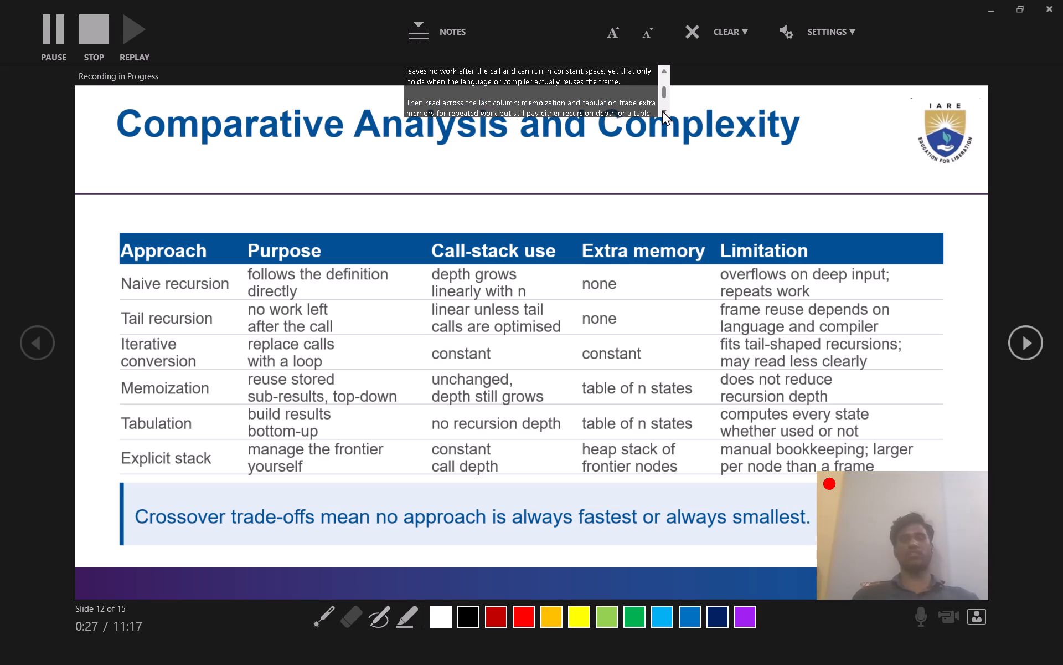
click(662, 110)
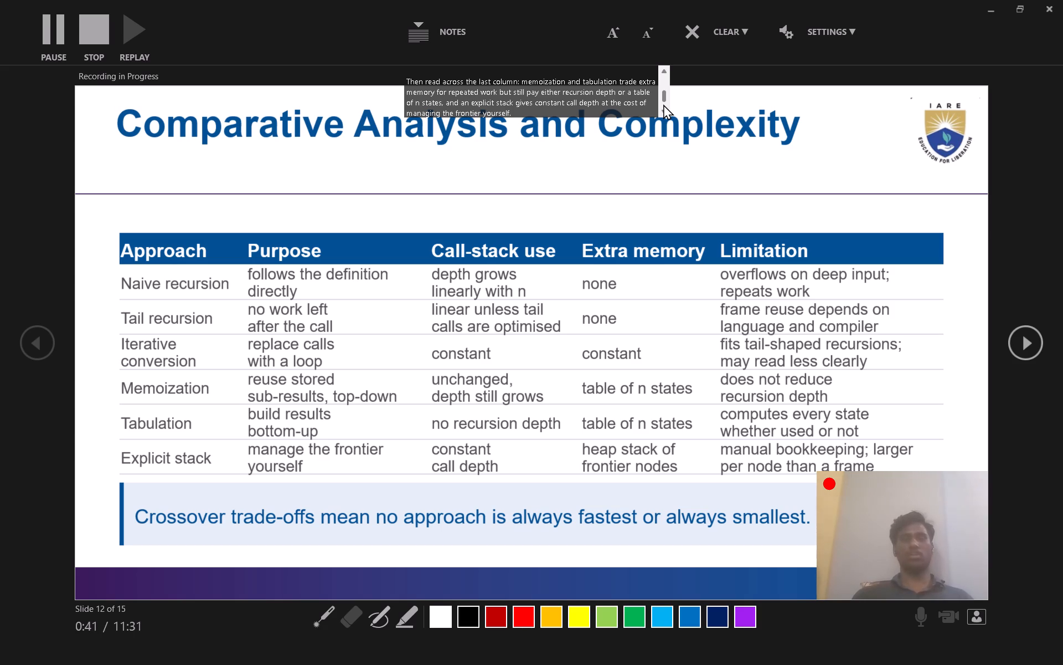
triple_click(663, 104)
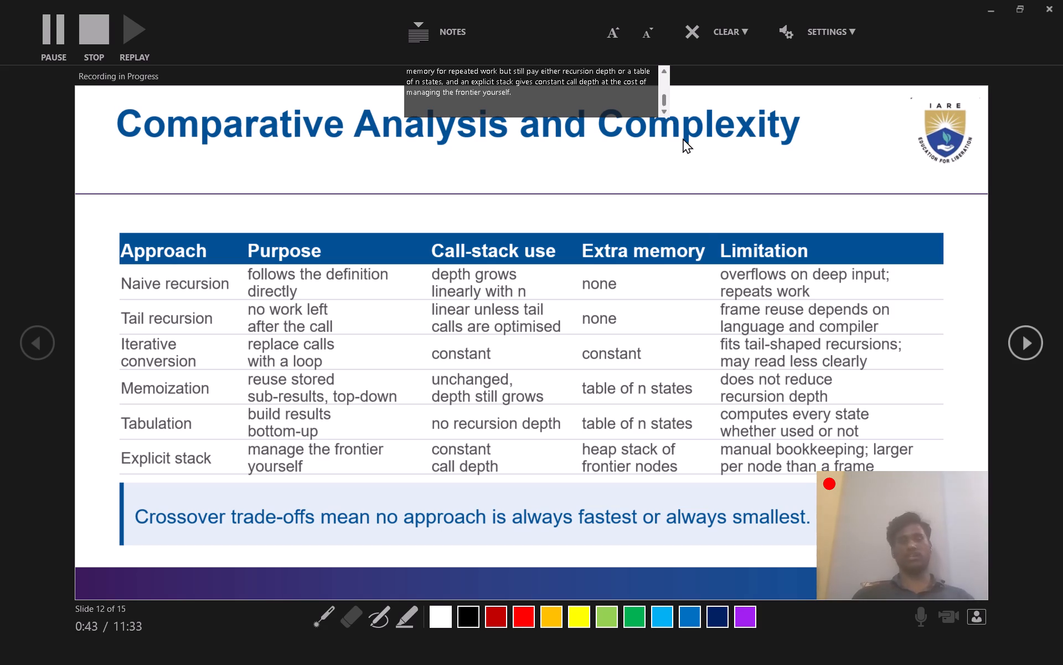
Advance to the Practical Demonstration and Testing Strategy slide and narrate it, following its speaker notes through the analytic call counts.
click(1036, 344)
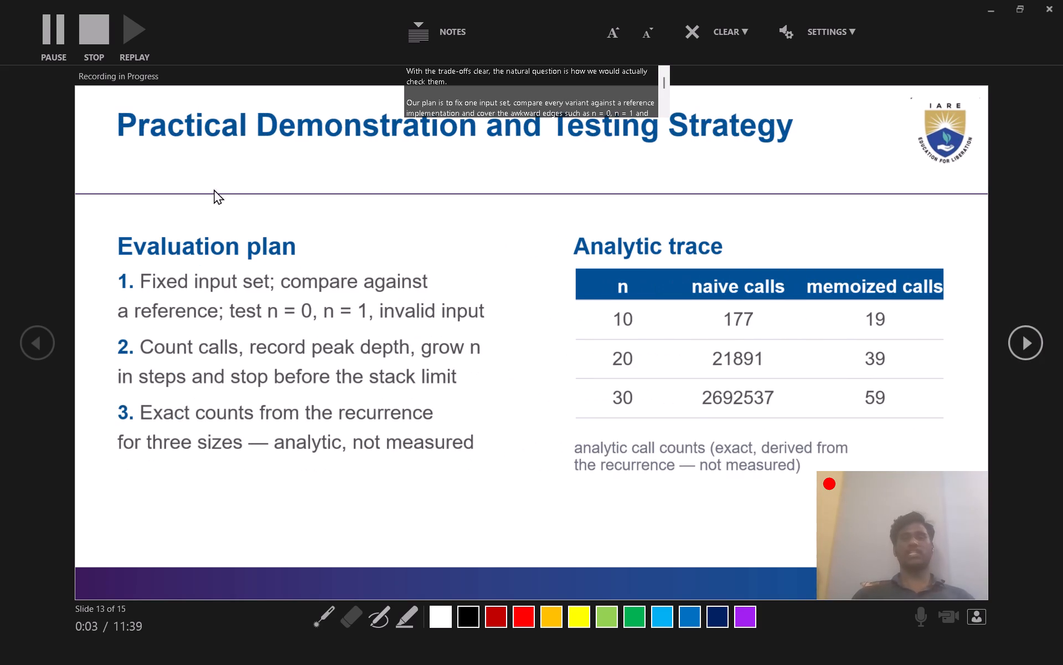
click(503, 101)
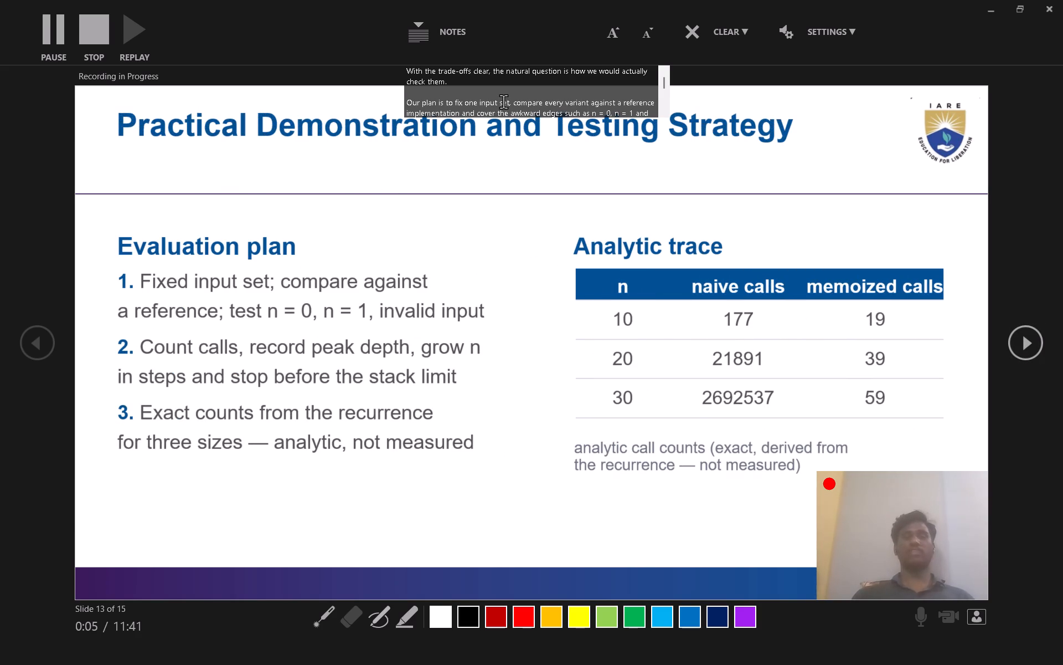
click(663, 112)
click(663, 112)
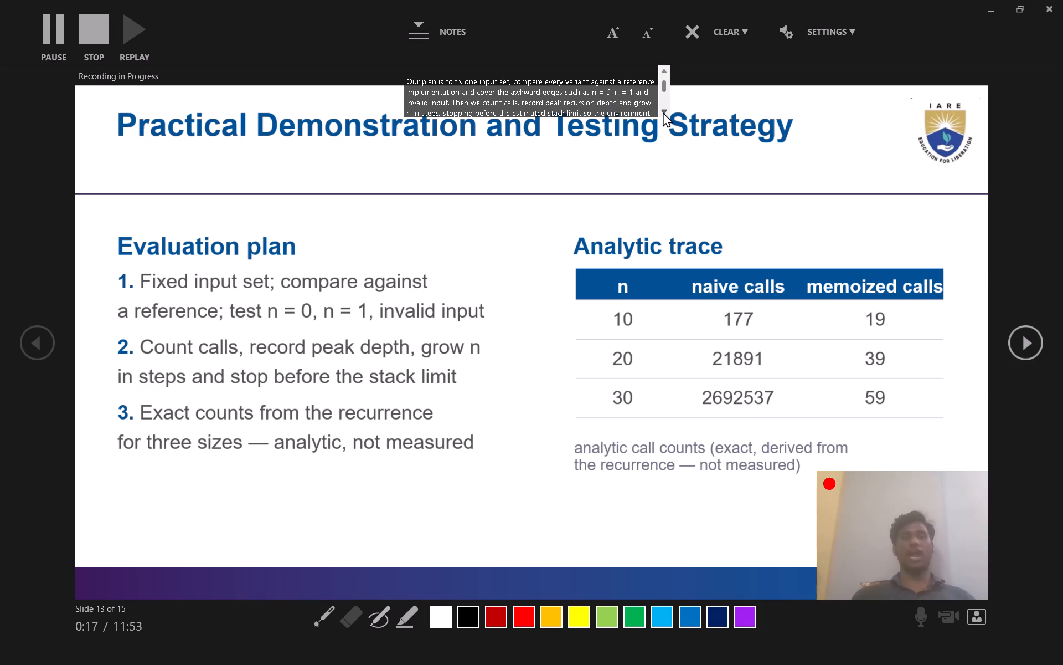
click(663, 112)
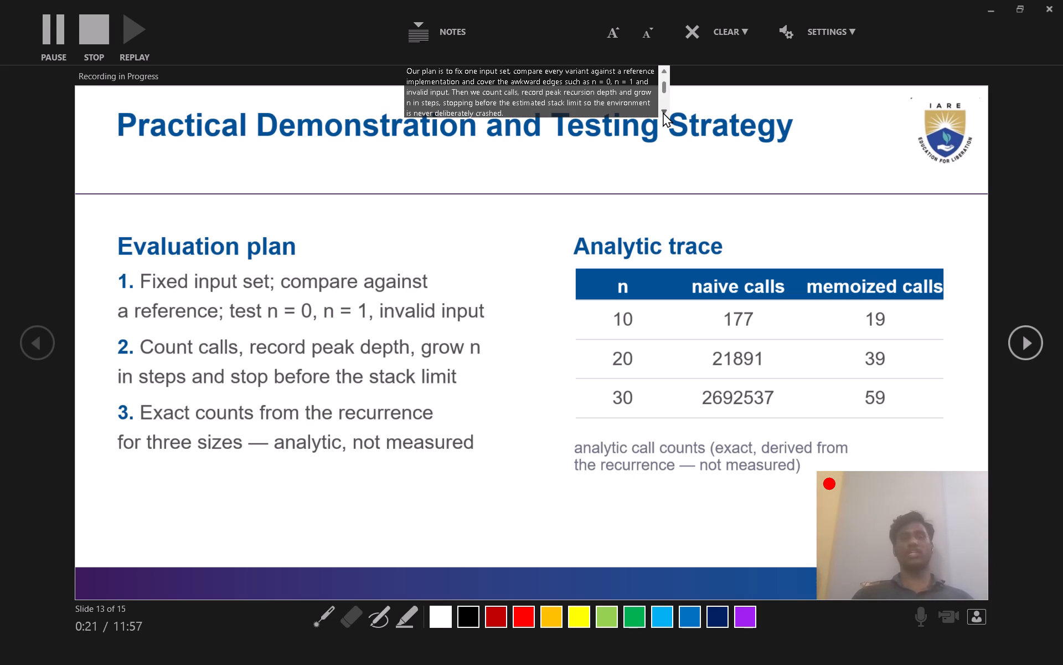
click(663, 112)
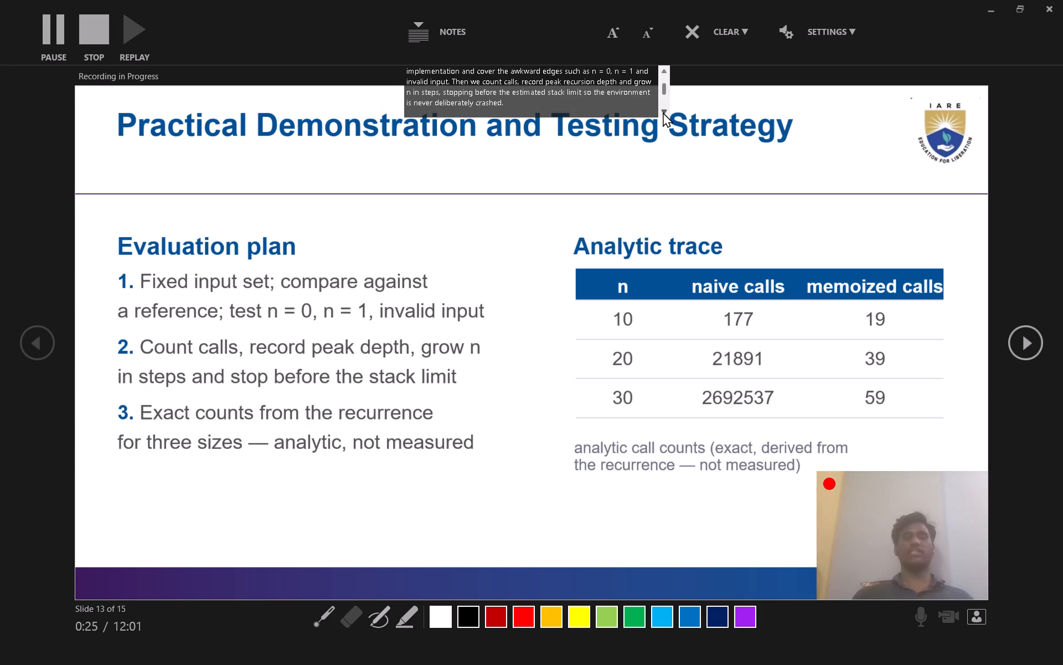
double_click(663, 112)
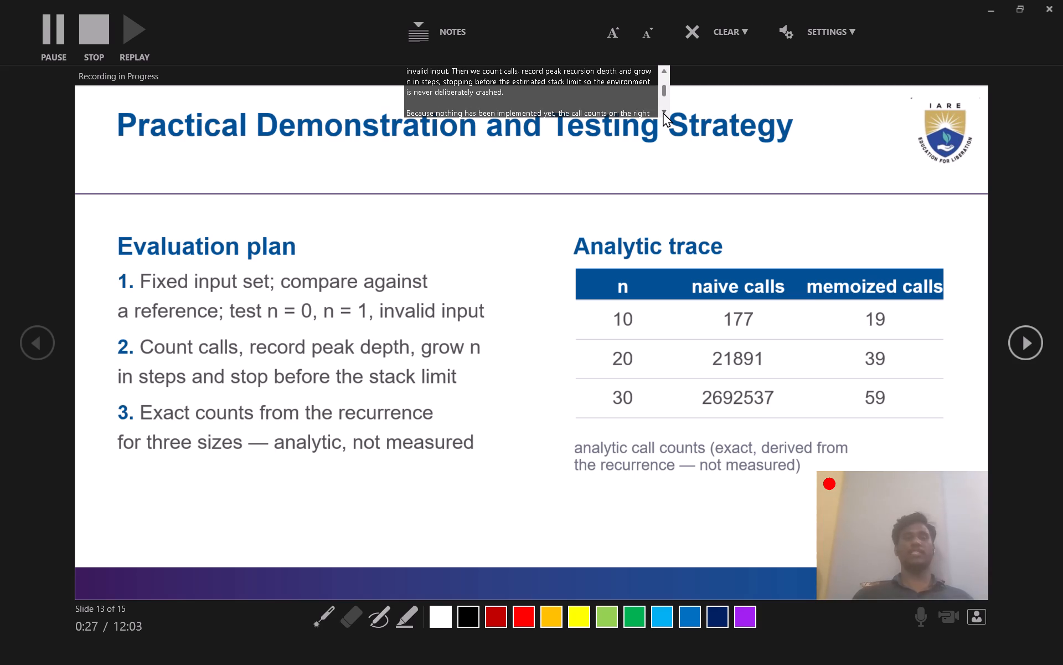
double_click(663, 112)
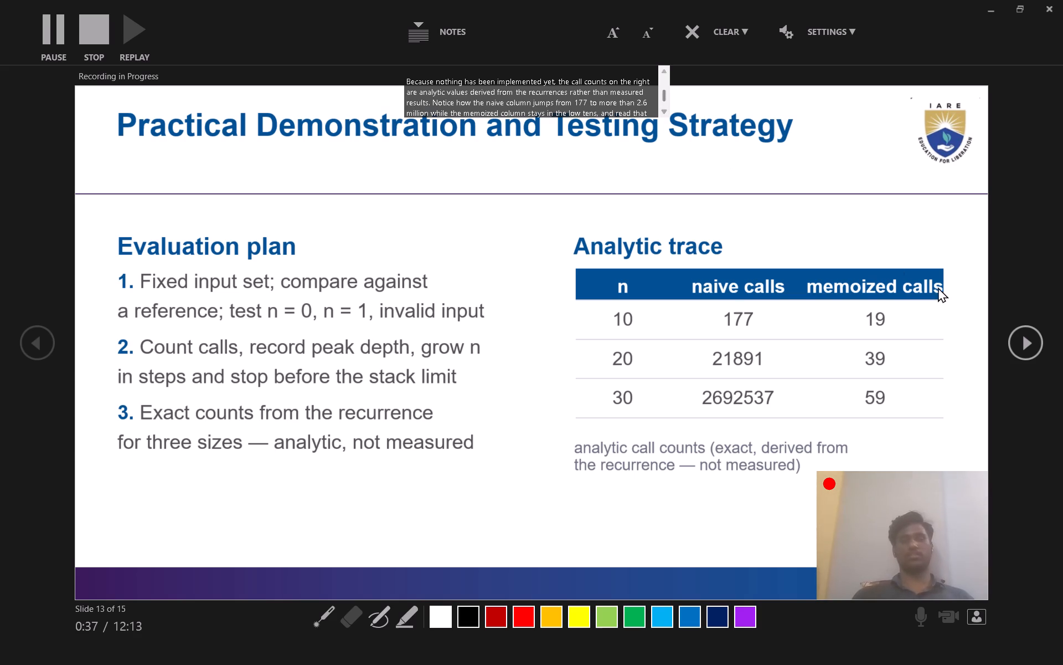
Advance to the Architecture, Benefits, Limitations, and Conclusion slide and narrate it, following its speaker notes to the end.
click(1023, 340)
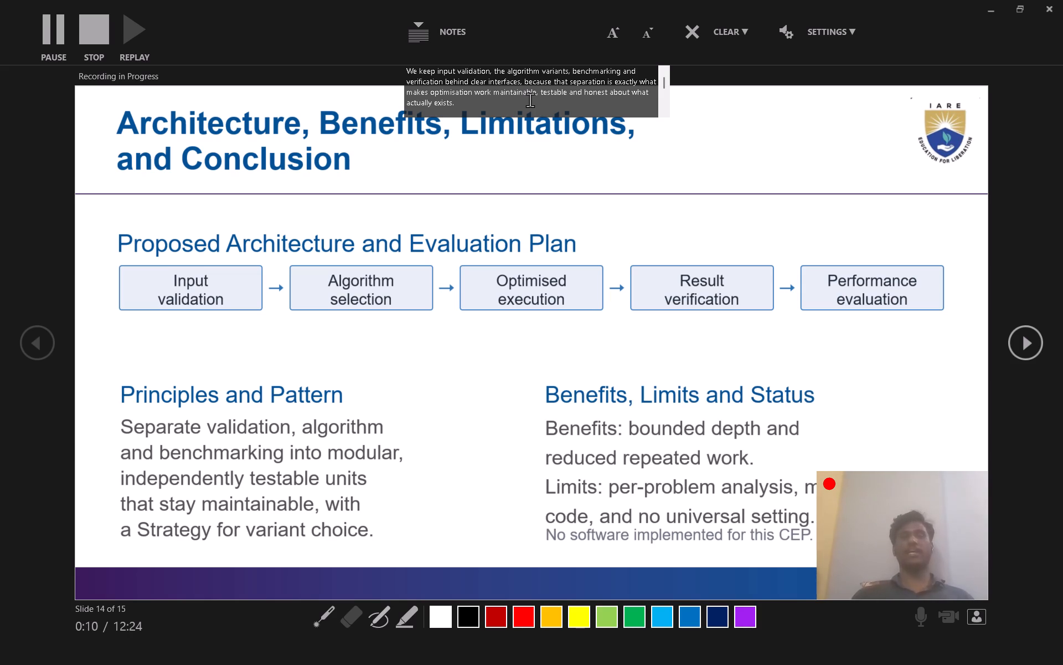
click(598, 99)
click(663, 114)
double_click(663, 114)
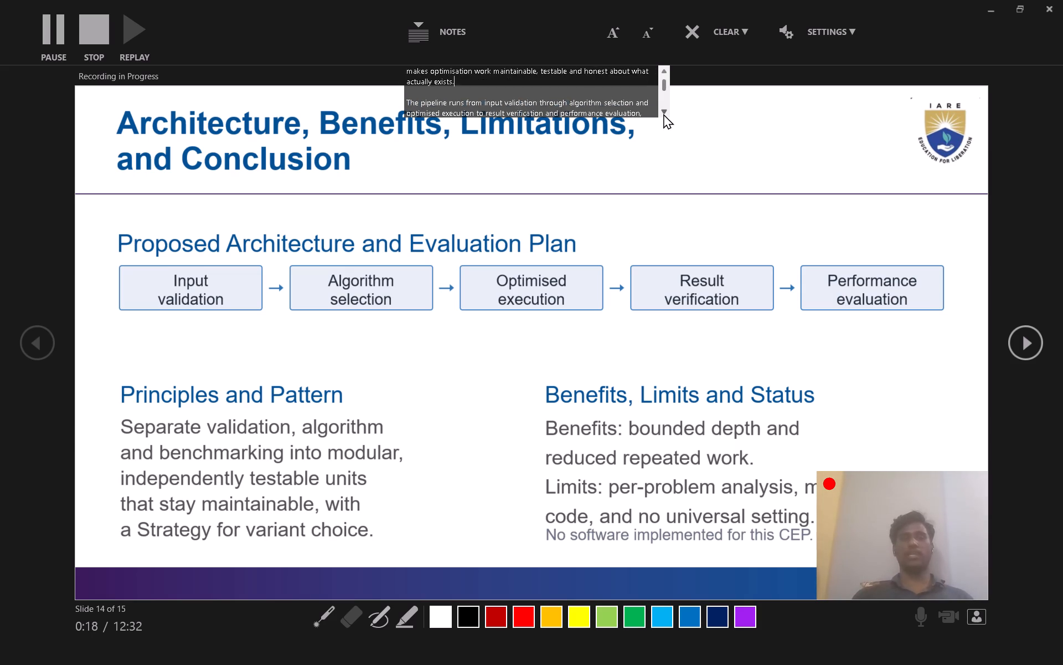
click(663, 114)
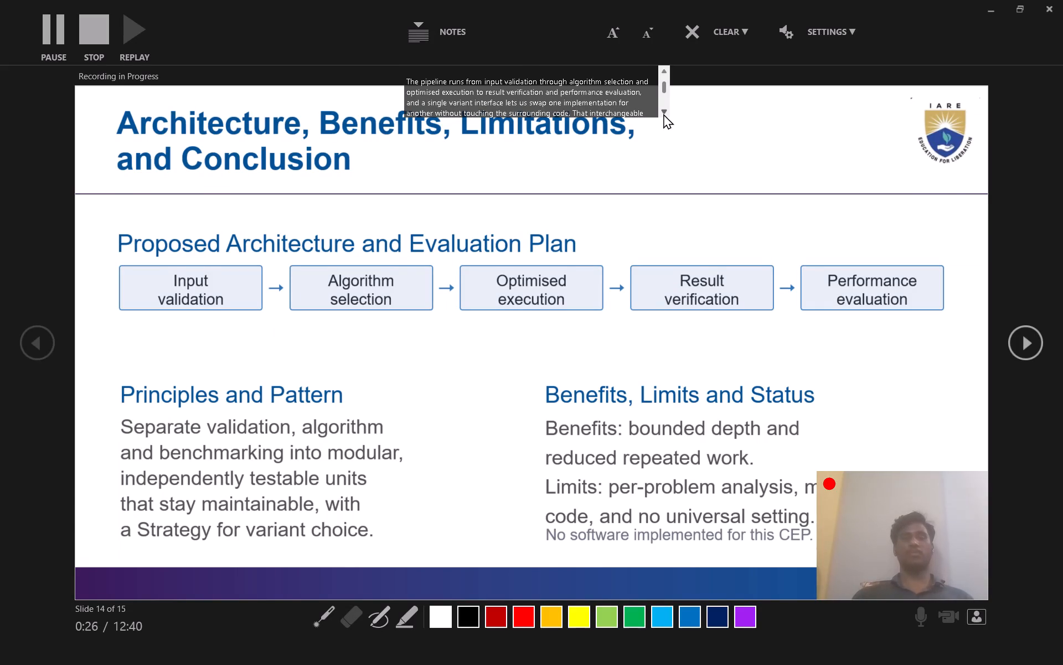
click(663, 114)
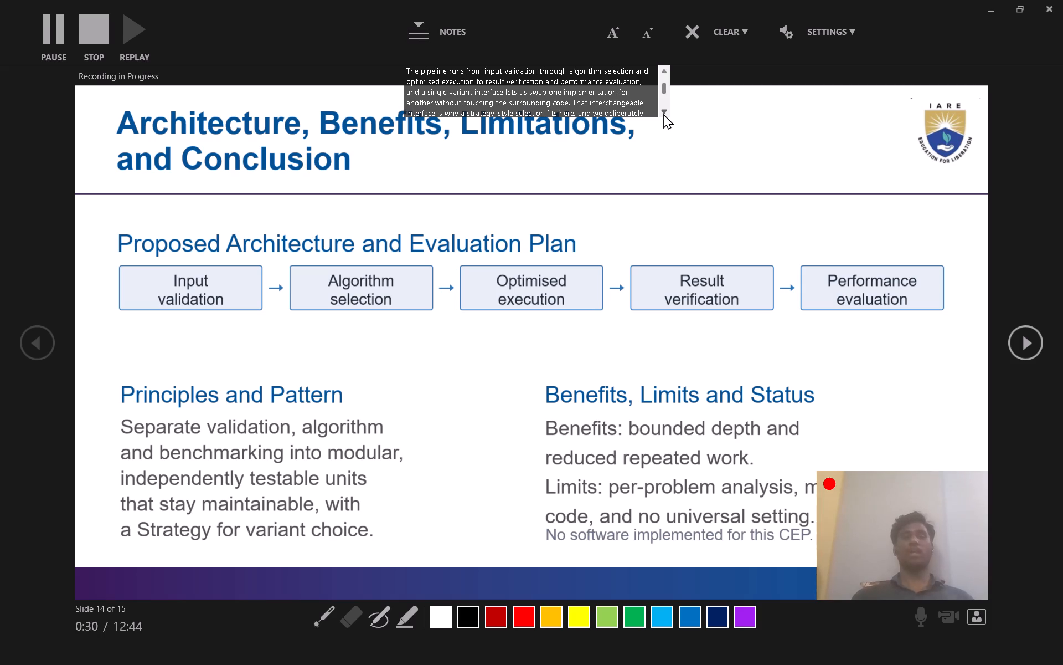
double_click(663, 114)
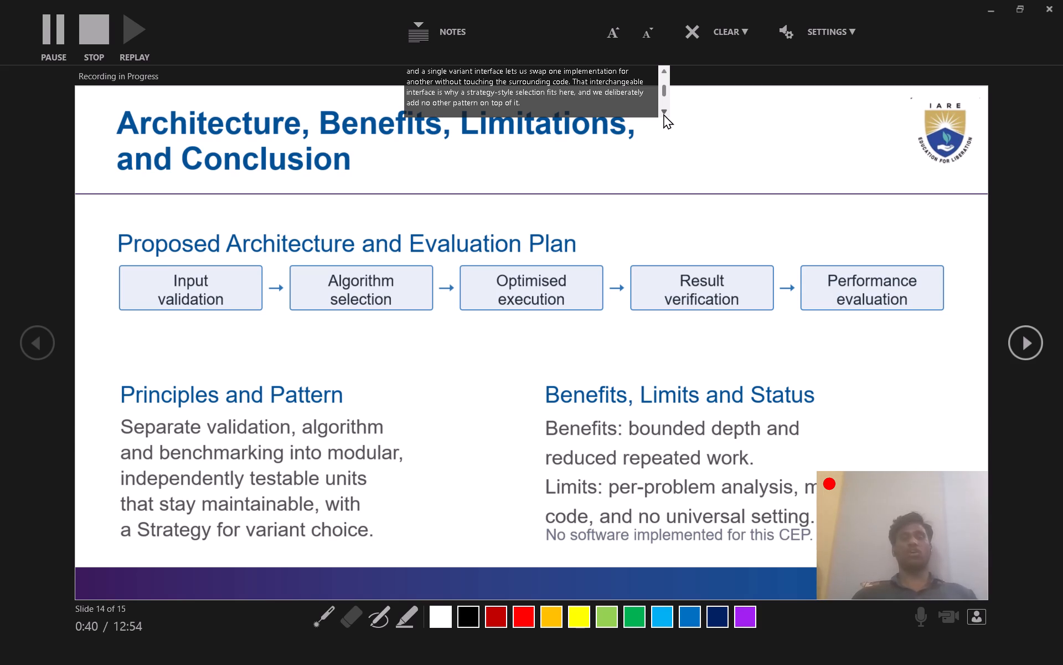
triple_click(663, 114)
click(663, 114)
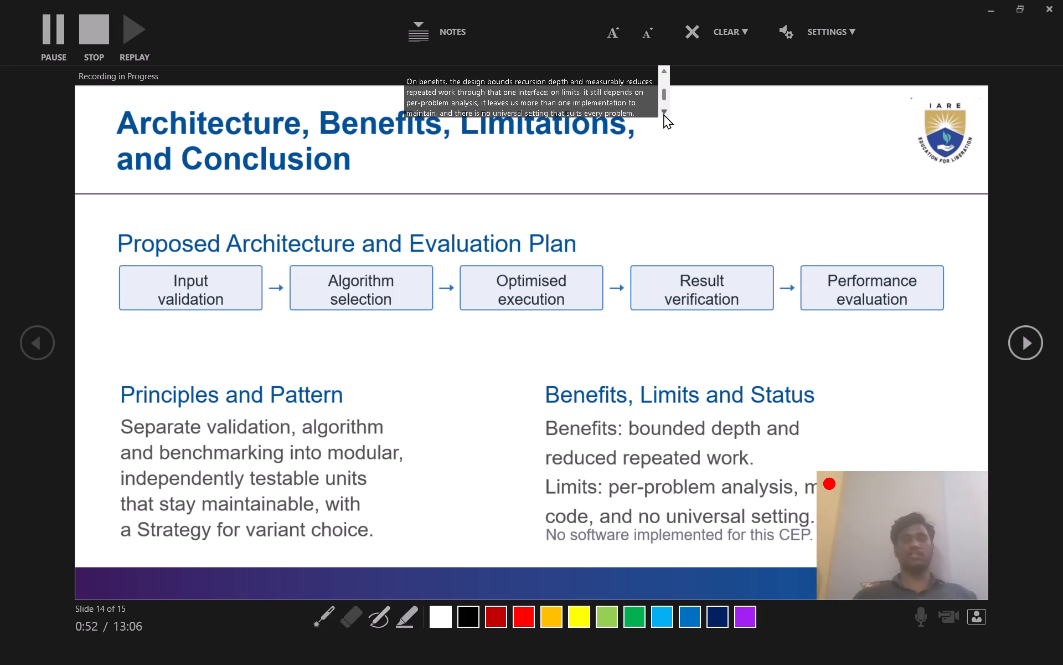
click(663, 114)
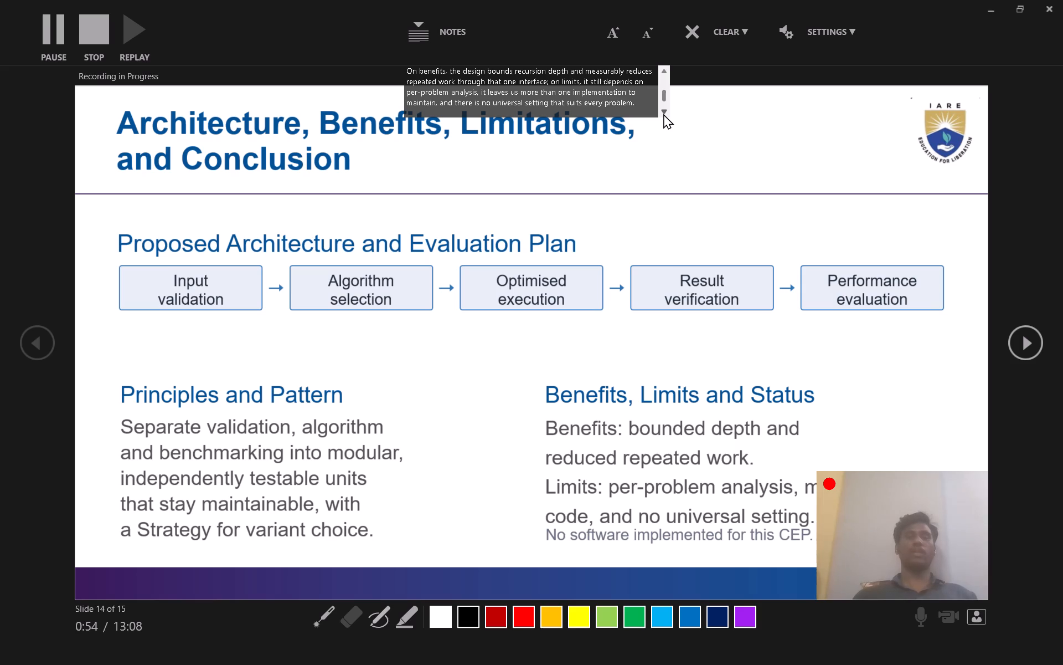
double_click(663, 114)
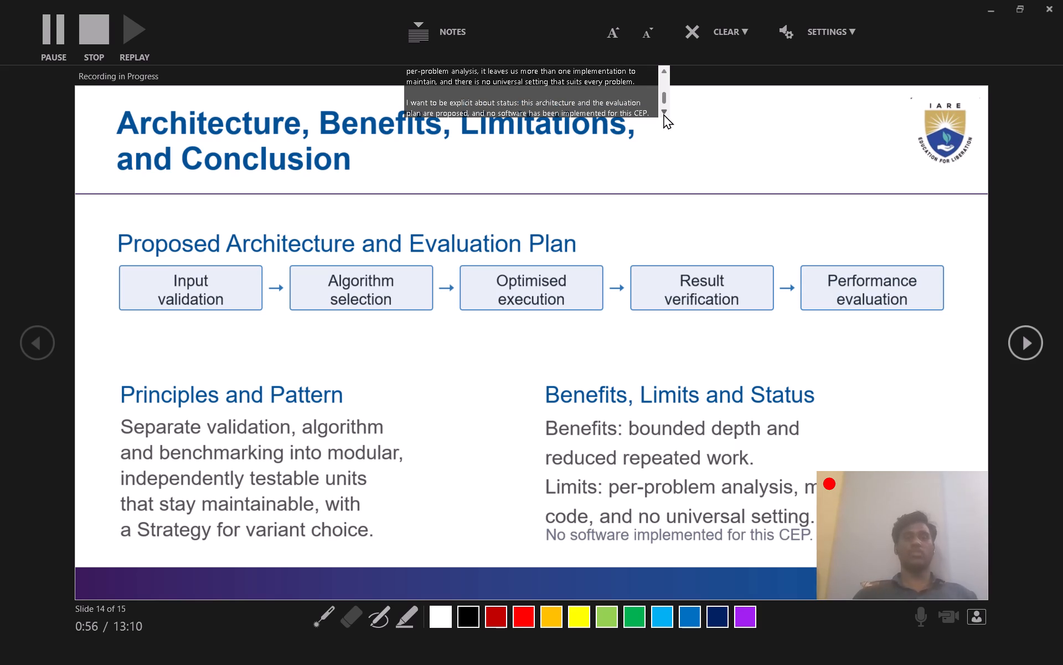
triple_click(663, 114)
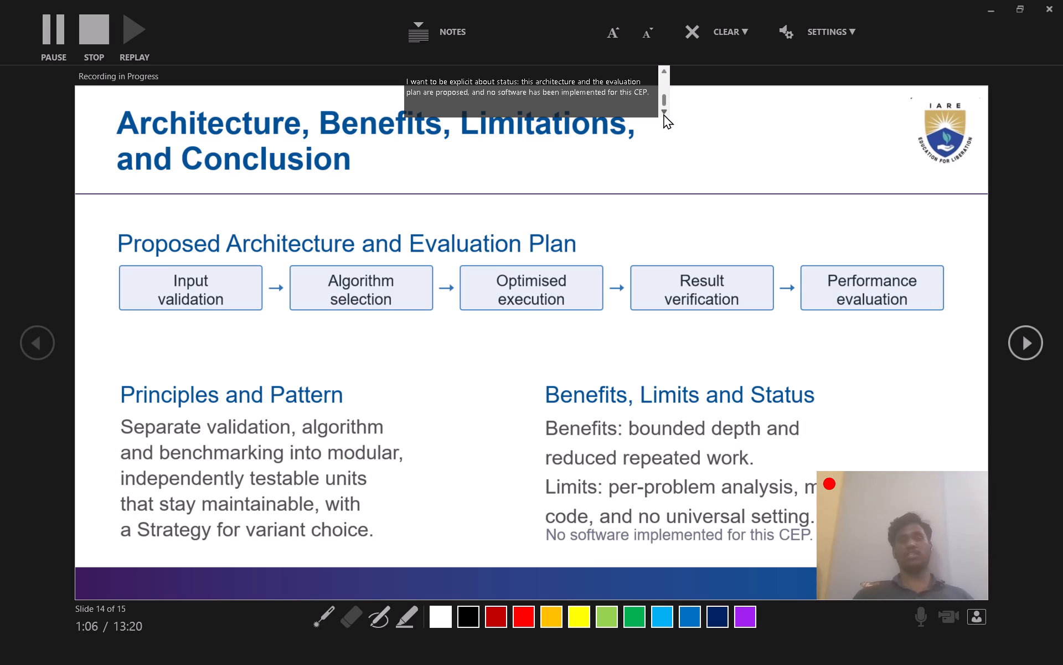
Advance to the References slide, narrate its opening notes, then stop the recording and return to the editing view.
click(1028, 340)
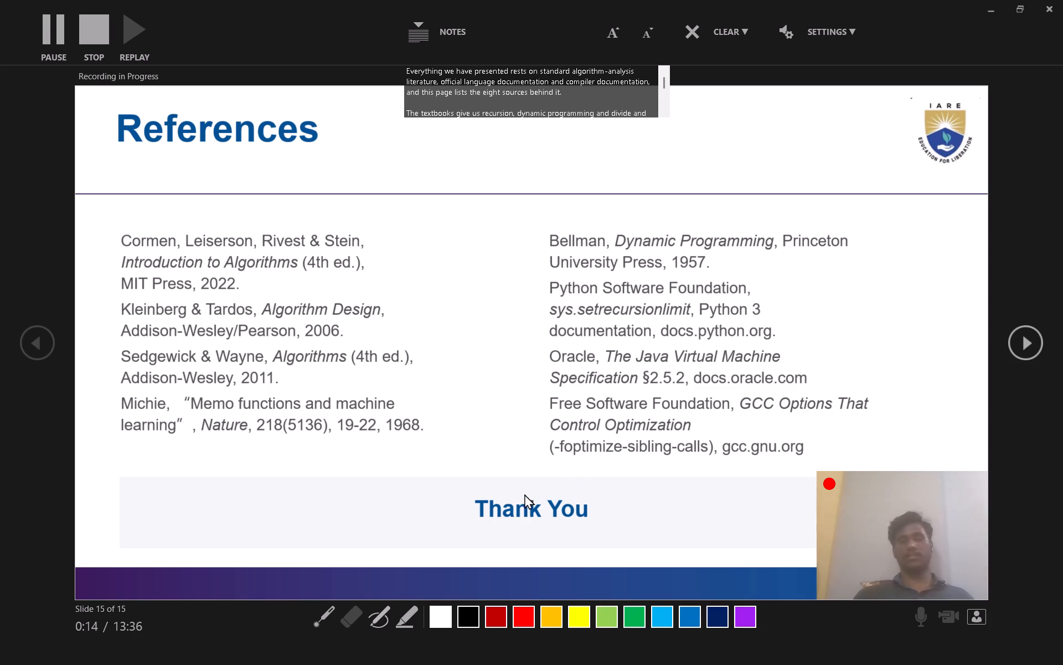
click(100, 37)
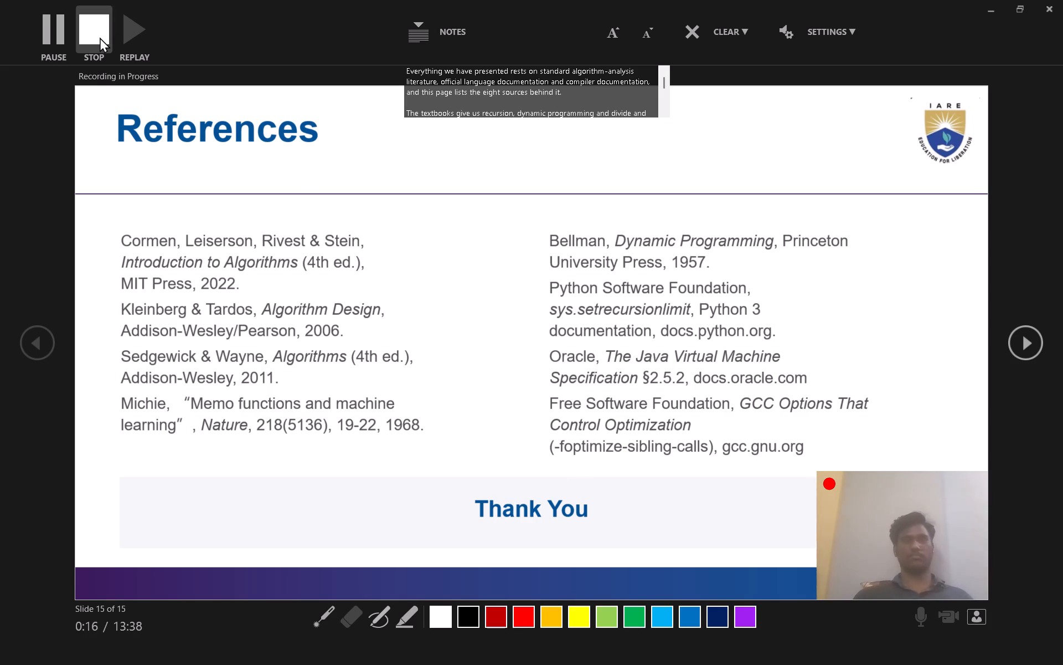
key(Escape)
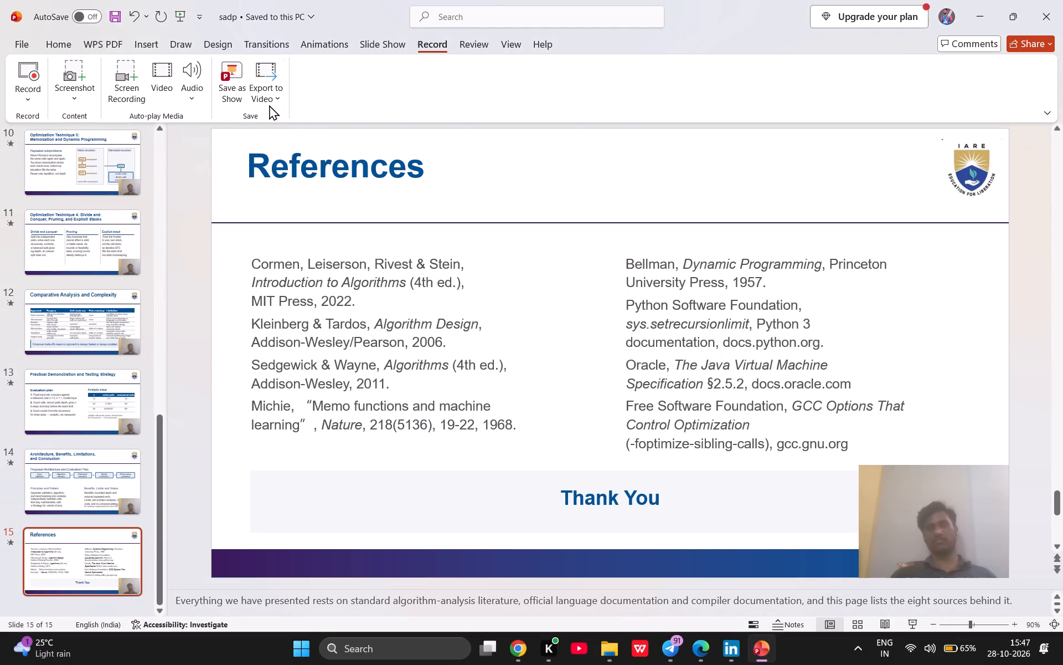
Open the video export settings for the presentation and set the video quality to HD (720p).
click(269, 105)
click(286, 114)
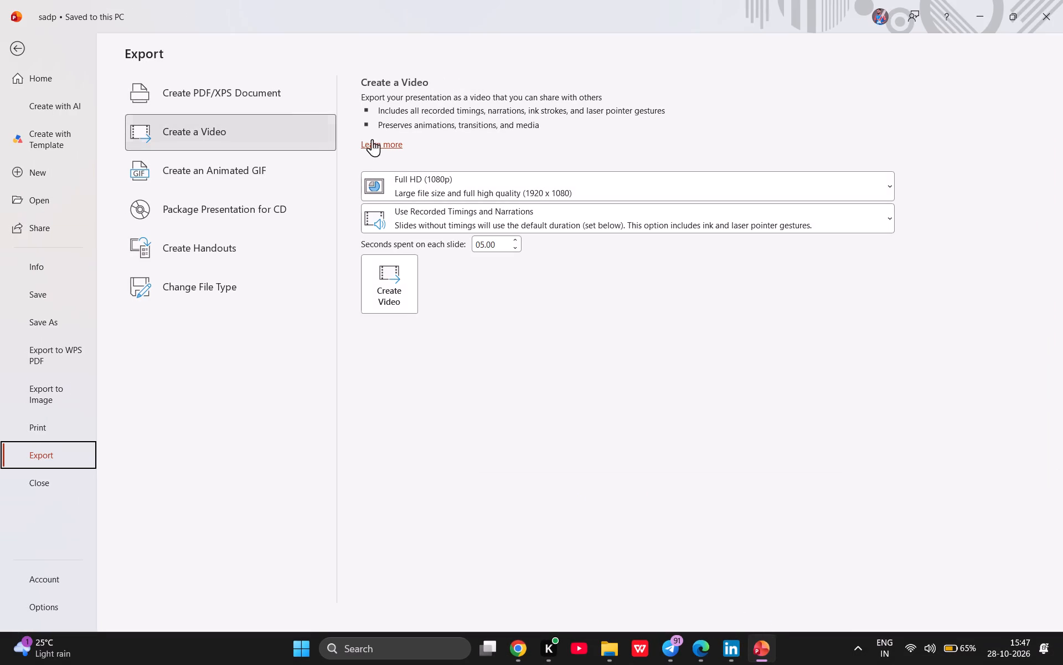
click(436, 181)
click(462, 278)
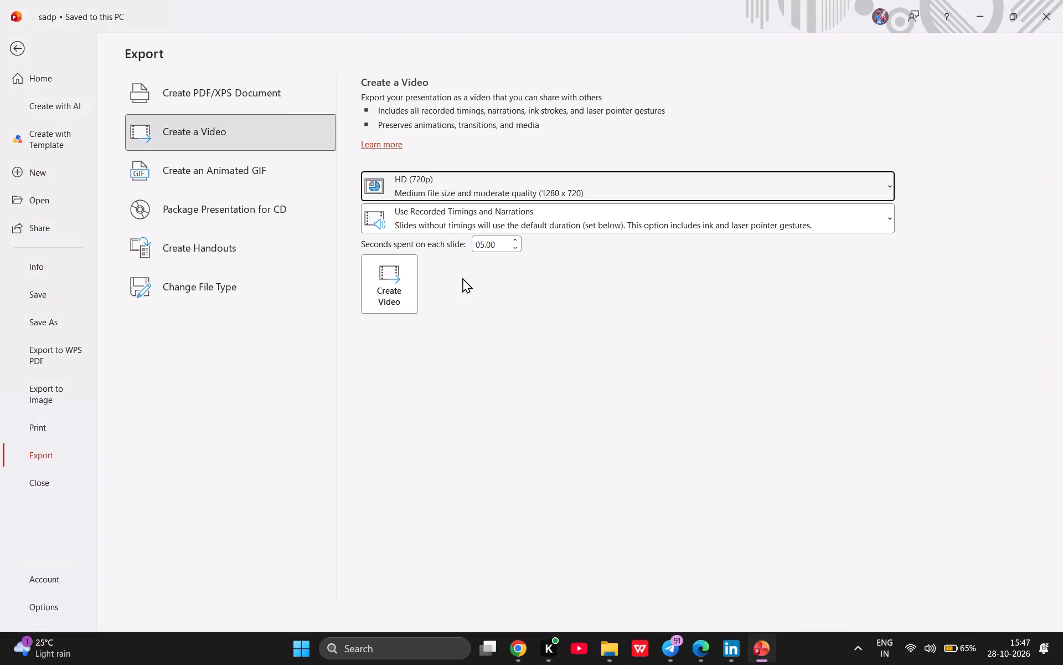
Create the video from the presentation and save it as the MPEG-4 file sadp in the MY AAT-2 folder.
click(409, 289)
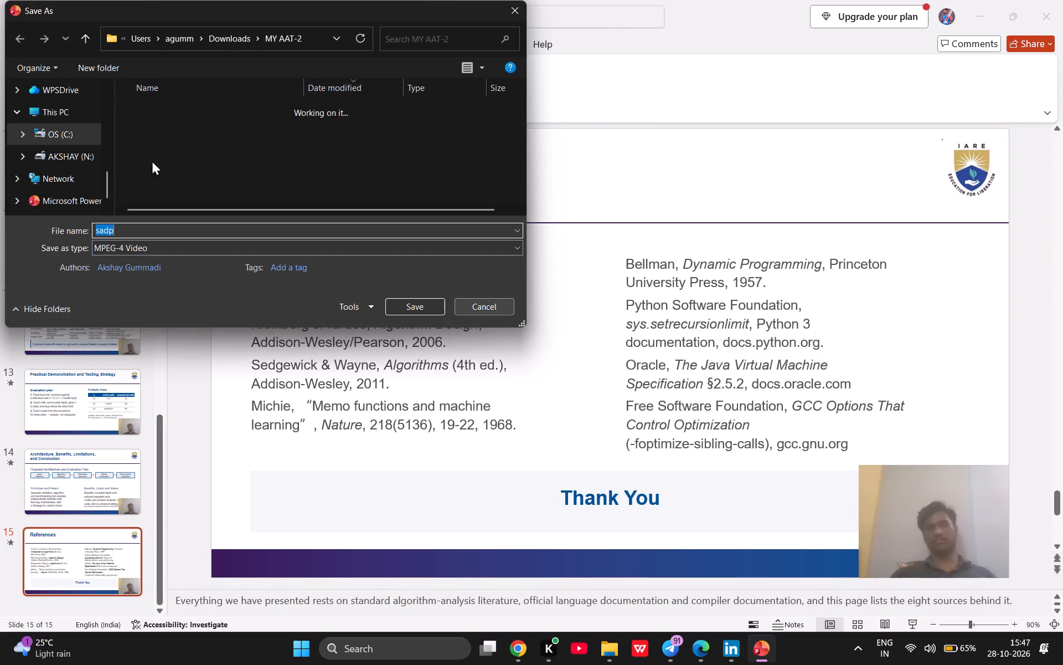
click(420, 302)
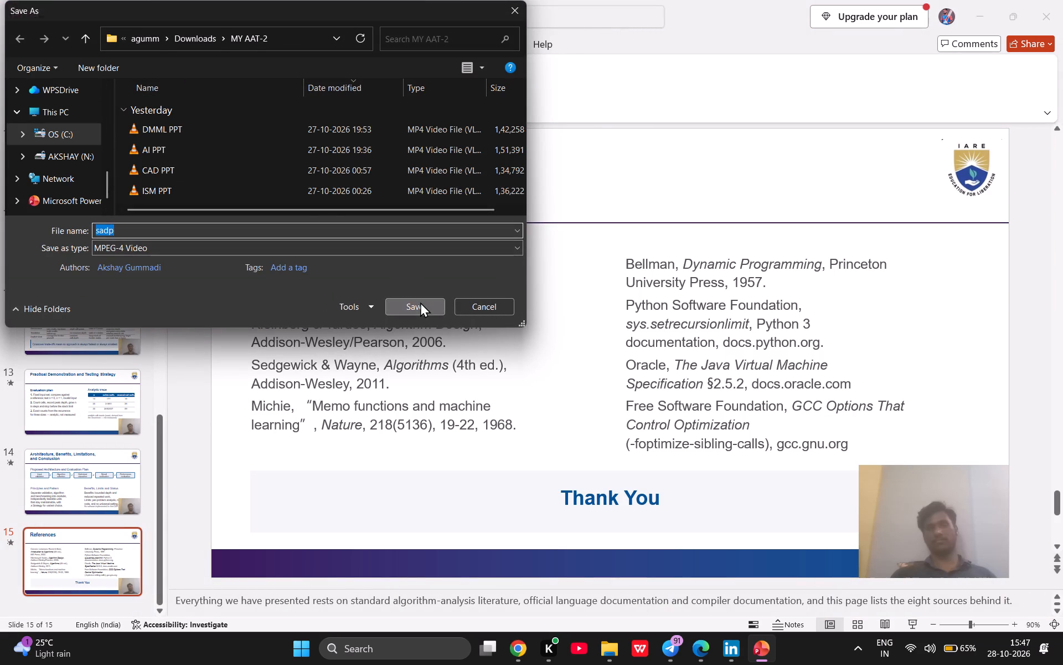
Switch to Chrome and open Instagram's direct messages in a new tab.
click(522, 643)
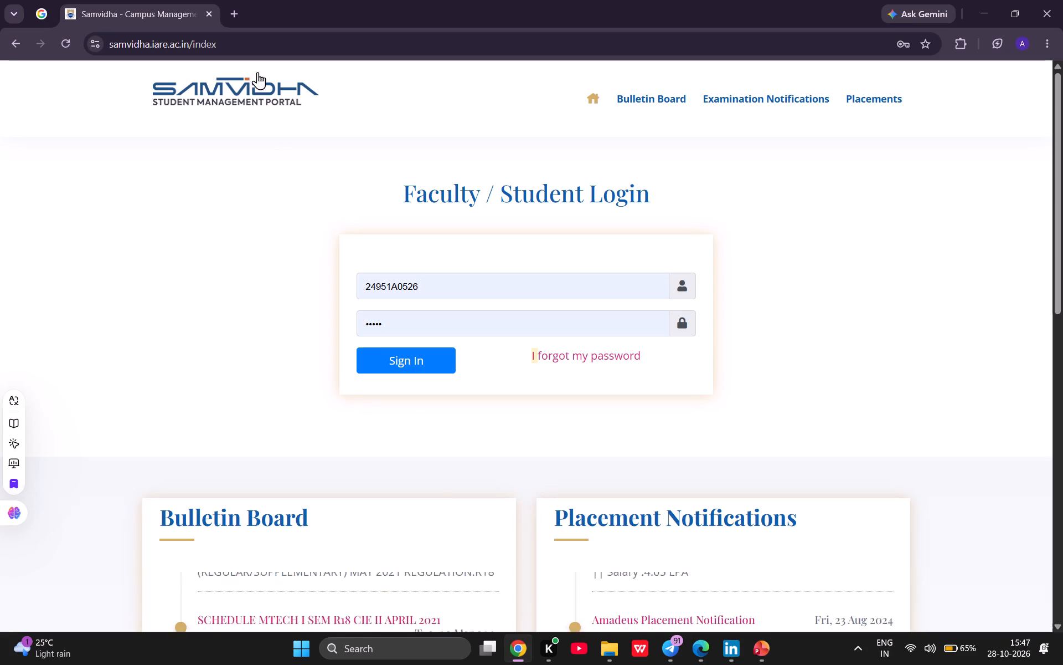
click(225, 0)
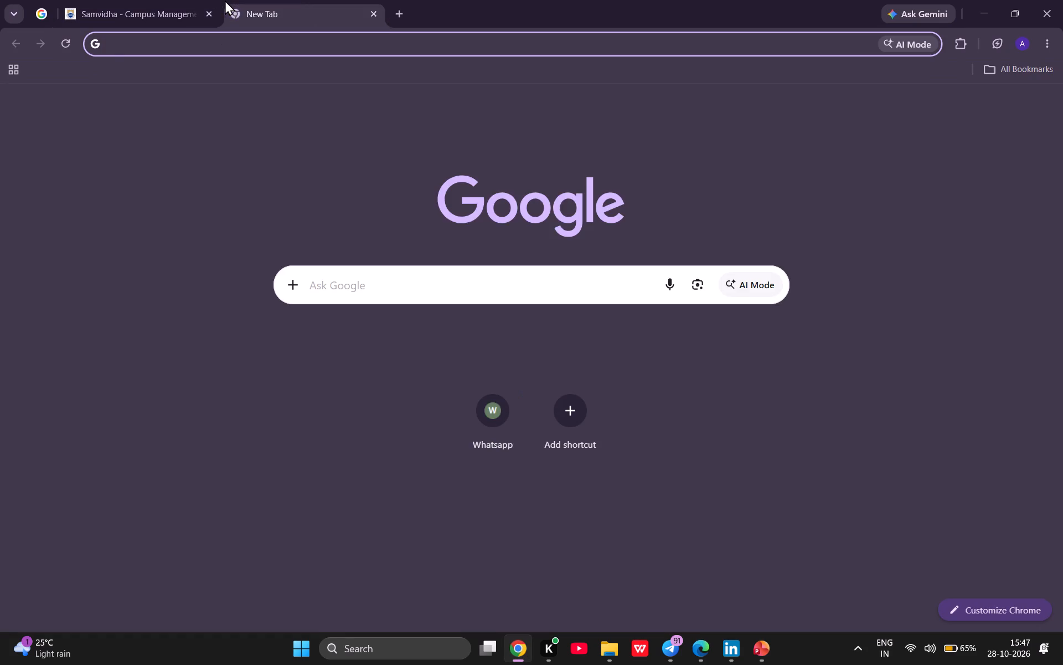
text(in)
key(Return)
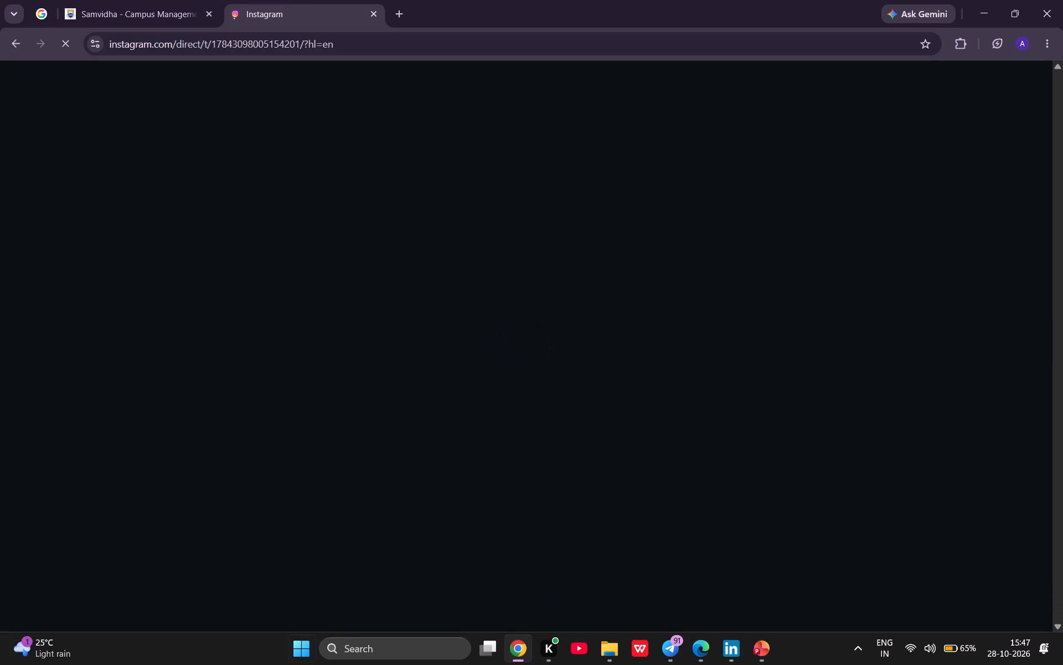
Launch WhatsApp from the recent Windows searches.
click(384, 654)
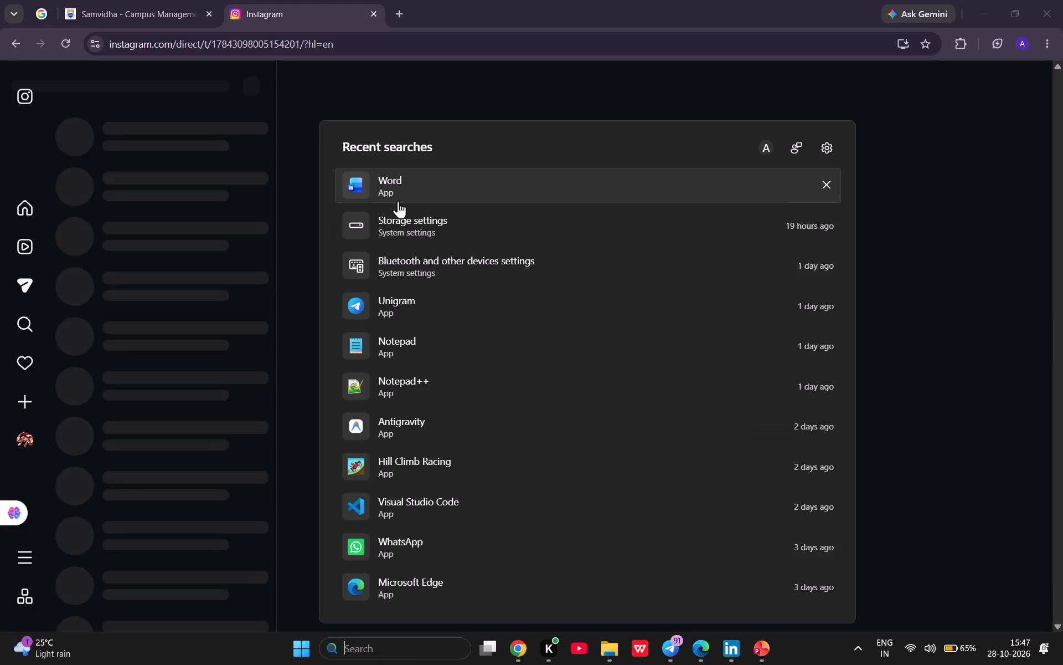
drag(434, 598, 439, 587)
click(436, 551)
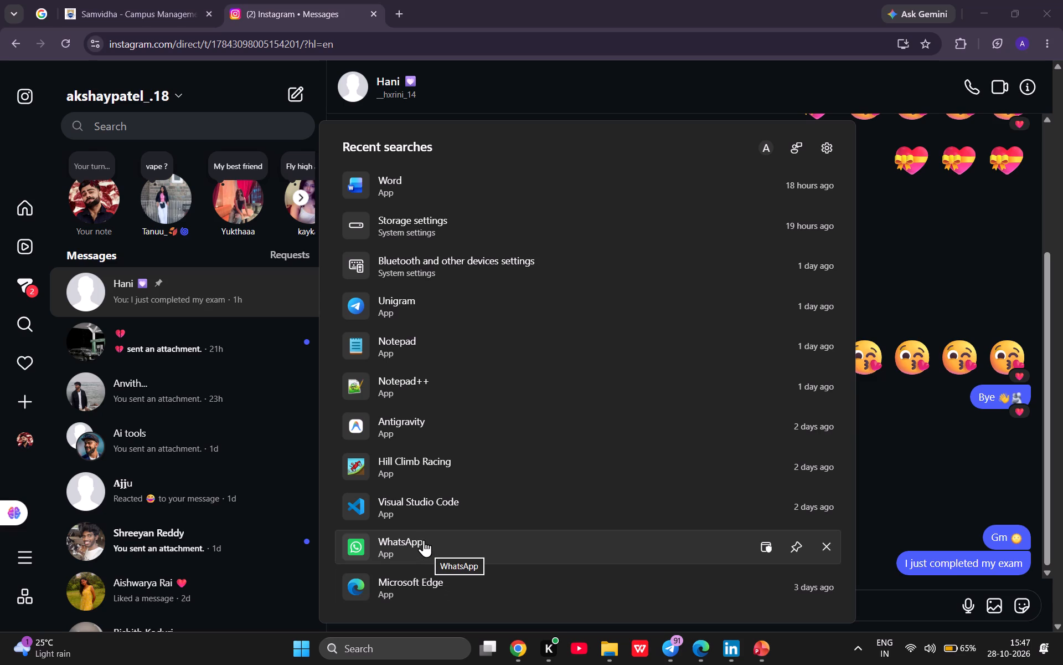
click(420, 535)
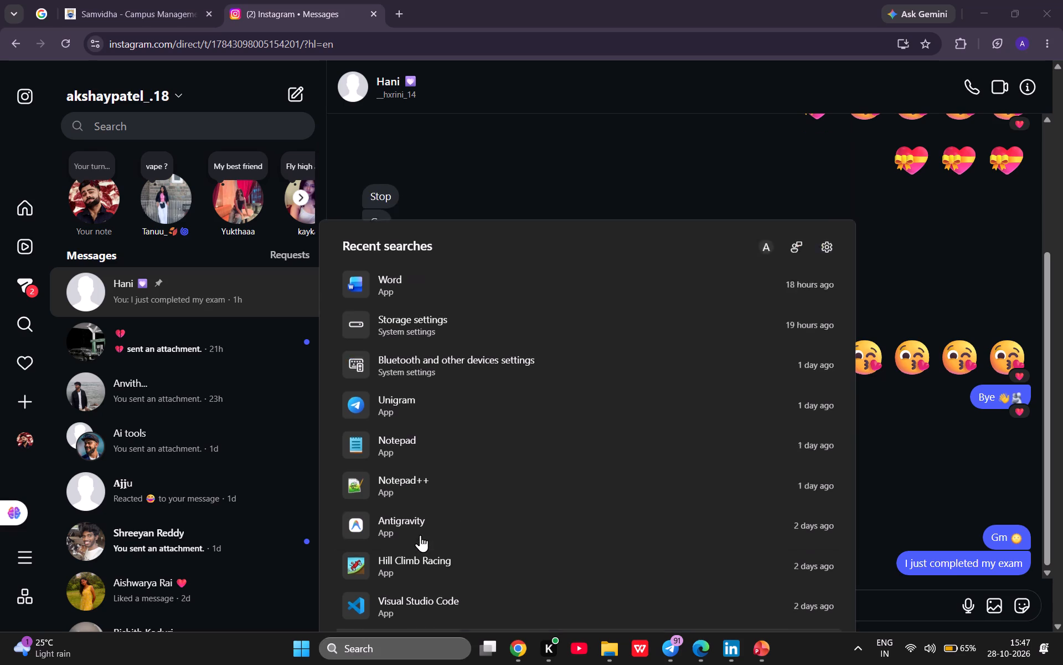
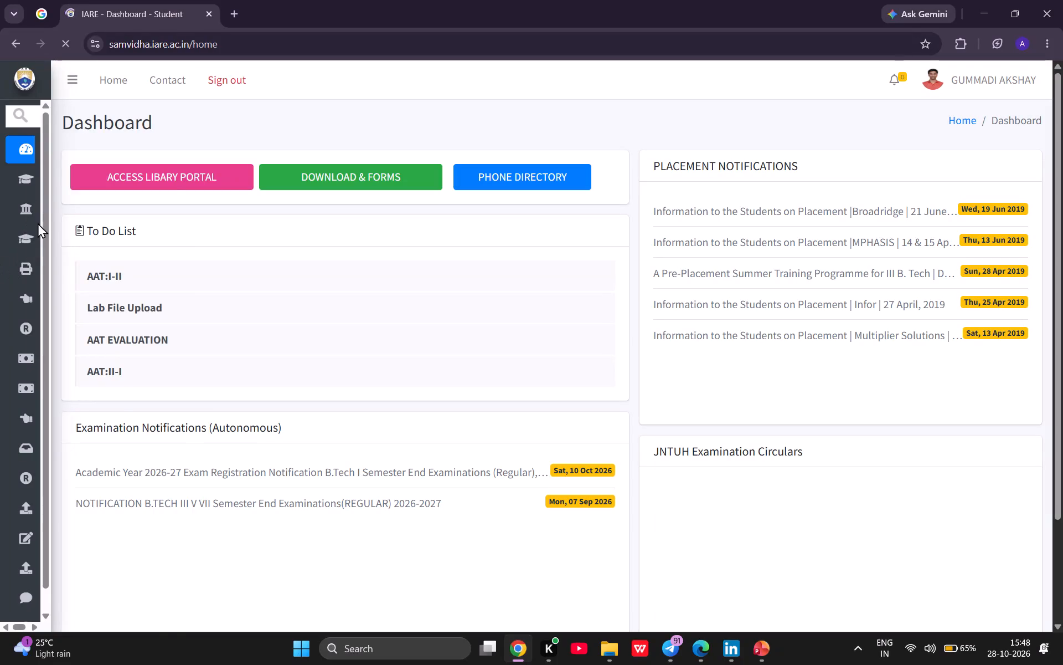
Open the AAT (Concept Video) upload page in the student portal to check its assignment and submission details.
click(114, 562)
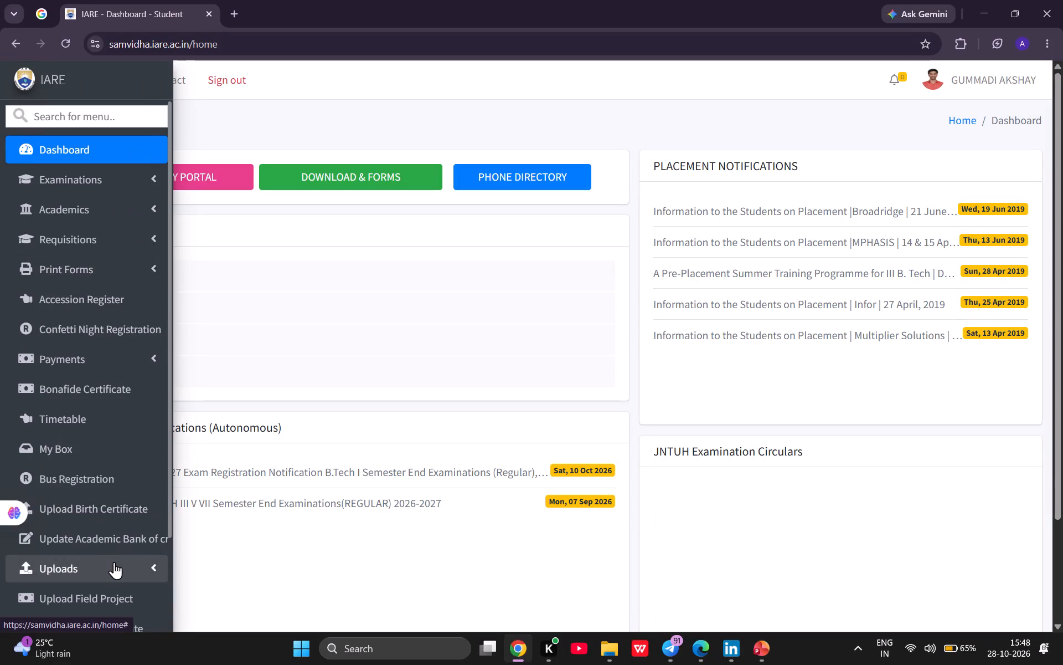
scroll(114, 562, down, 4)
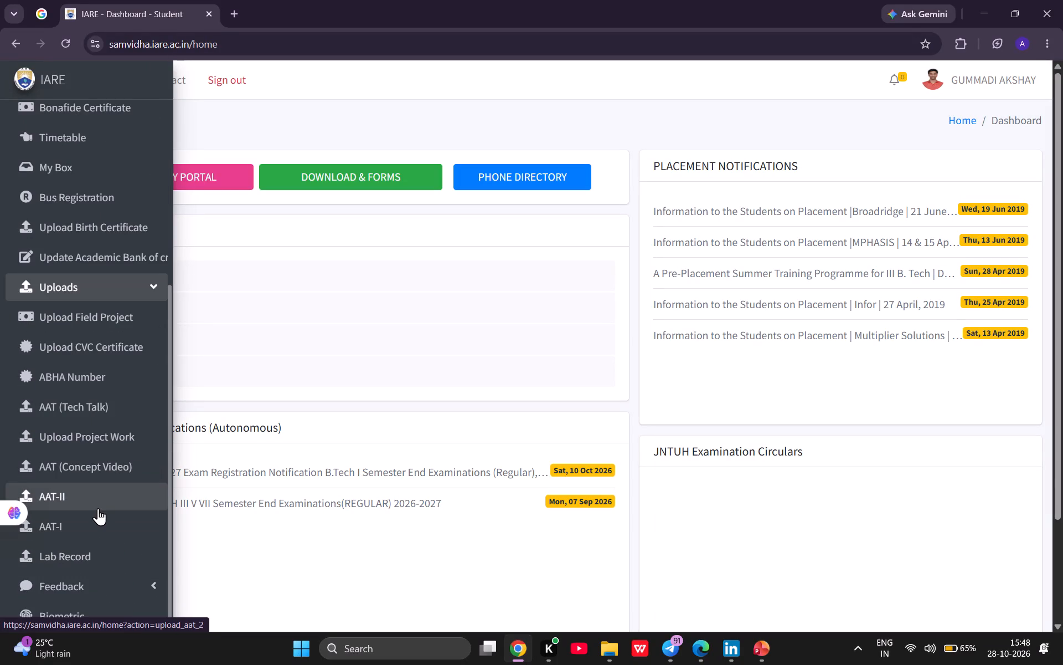
click(94, 470)
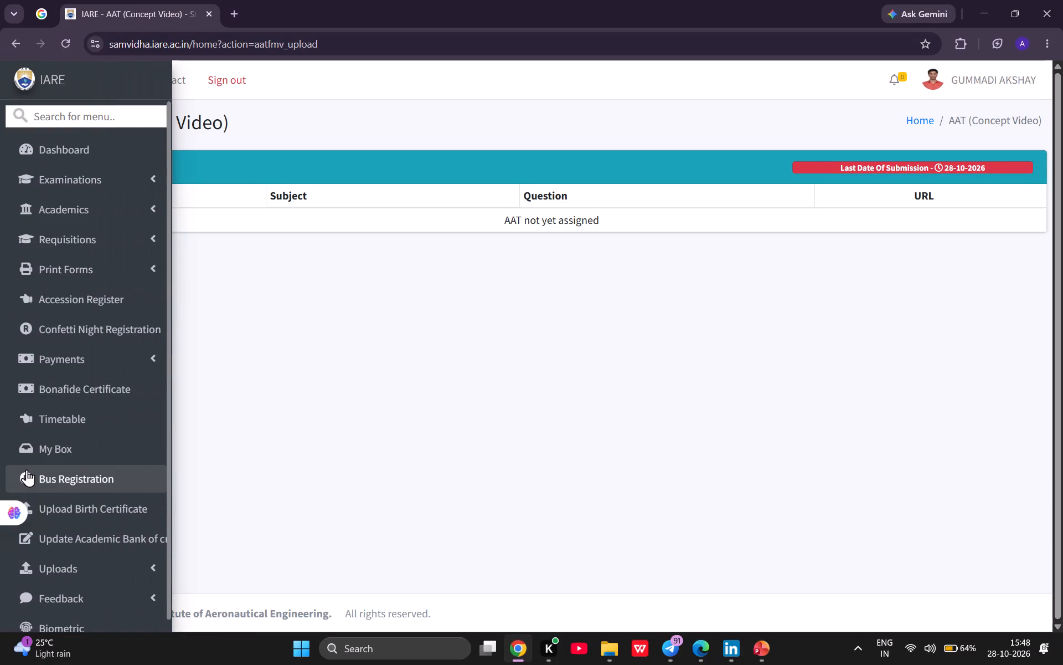
Open the AAT-II upload page from the student portal's Uploads section.
click(114, 567)
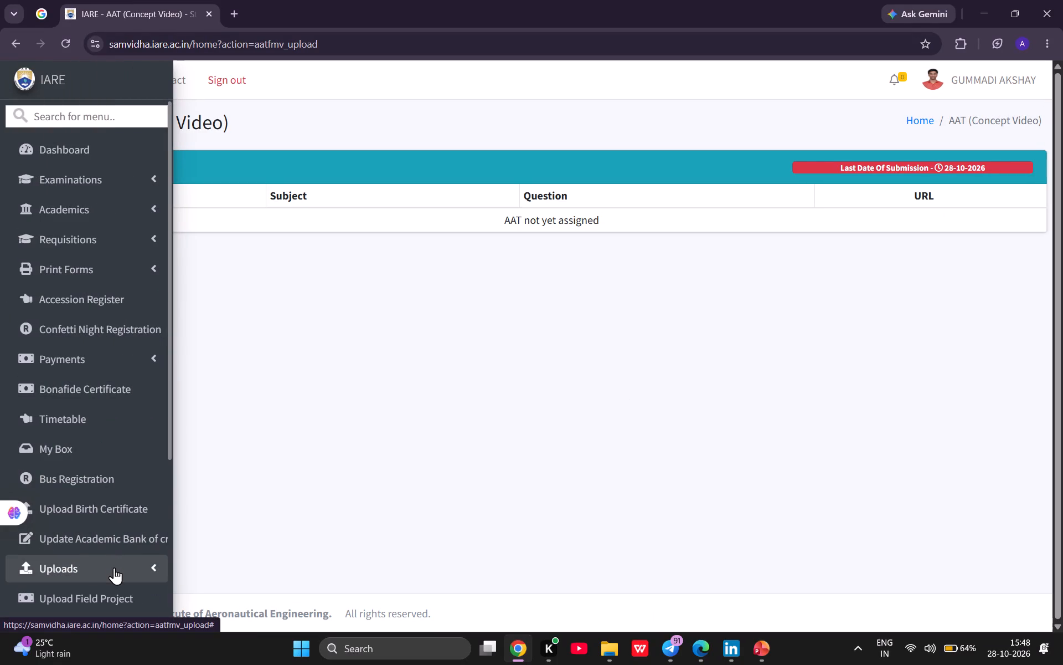
scroll(114, 567, down, 2)
click(89, 500)
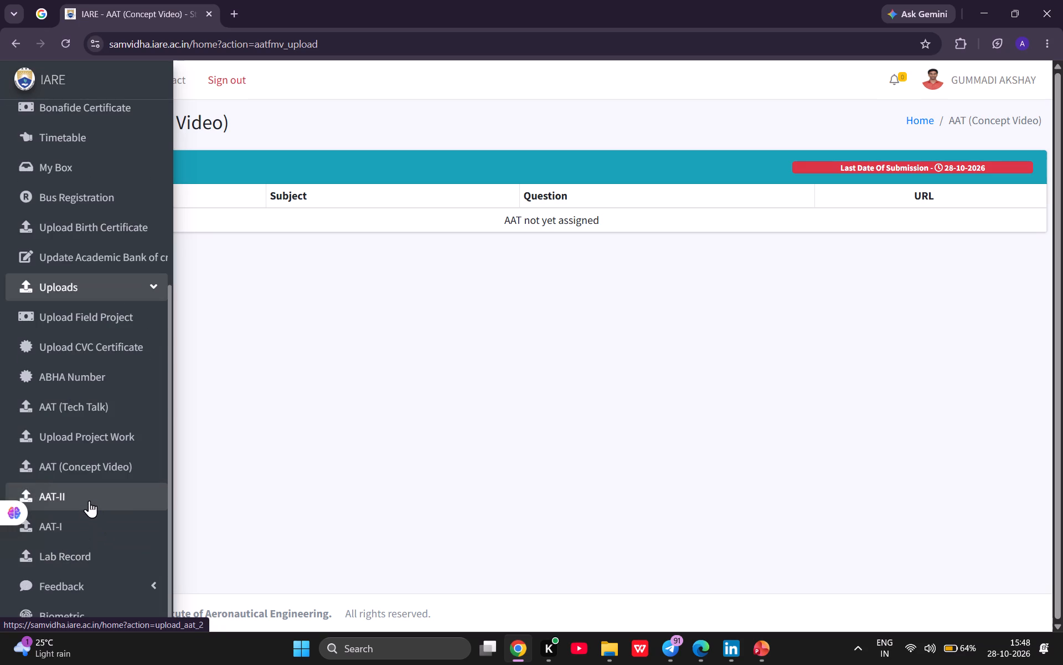
On the college portal's AAT-II page, get the question for Software Architecture and Design Patterns (ACSD38) and check its submitted video link.
click(891, 431)
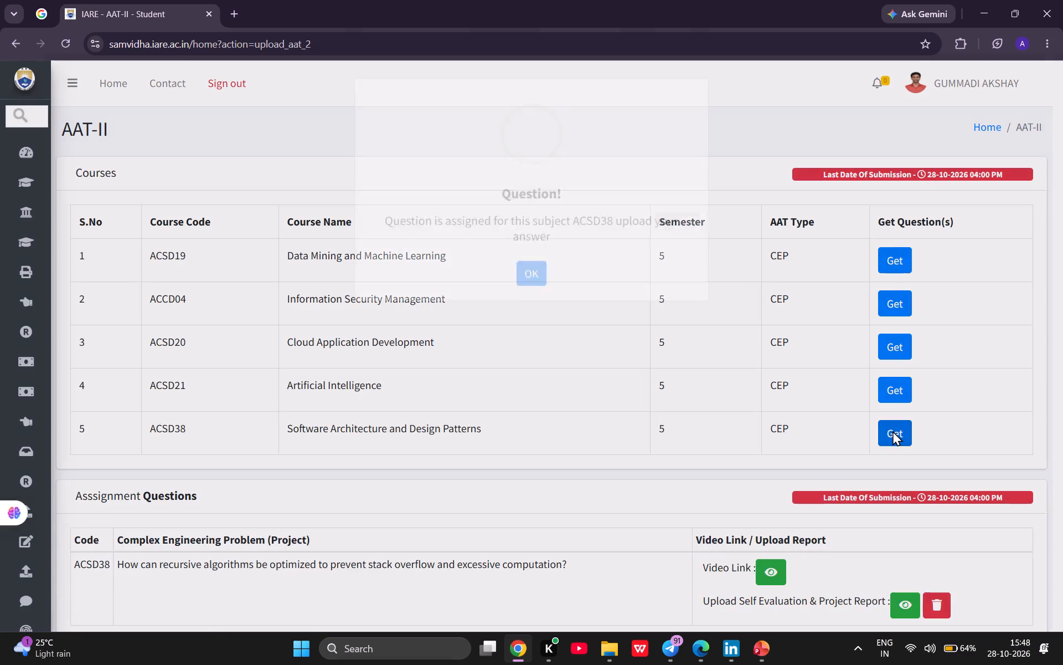
click(535, 432)
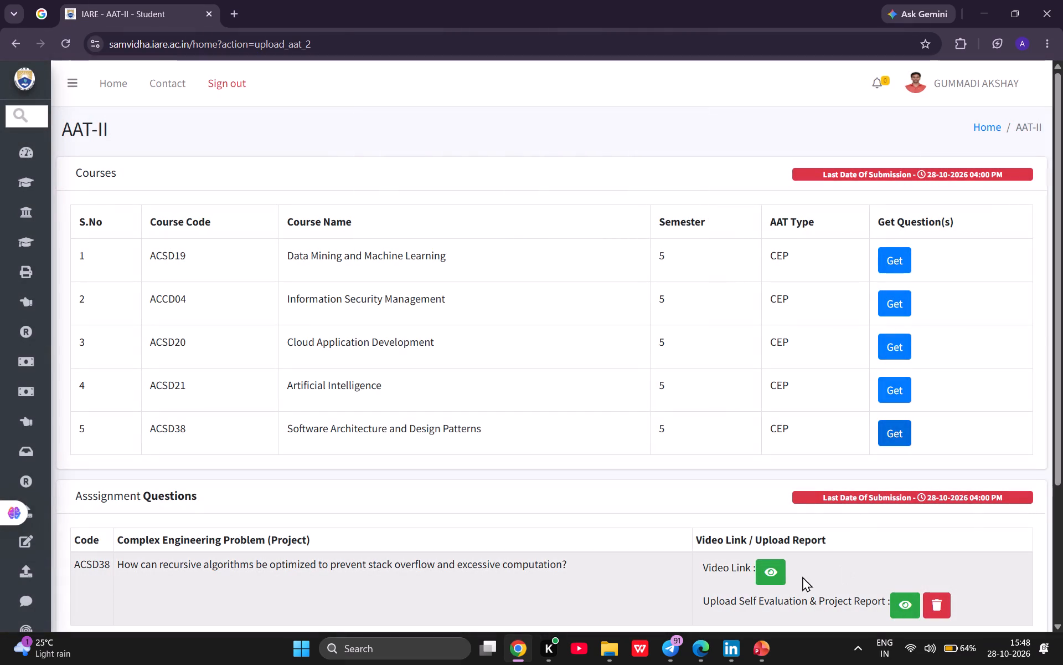
click(776, 573)
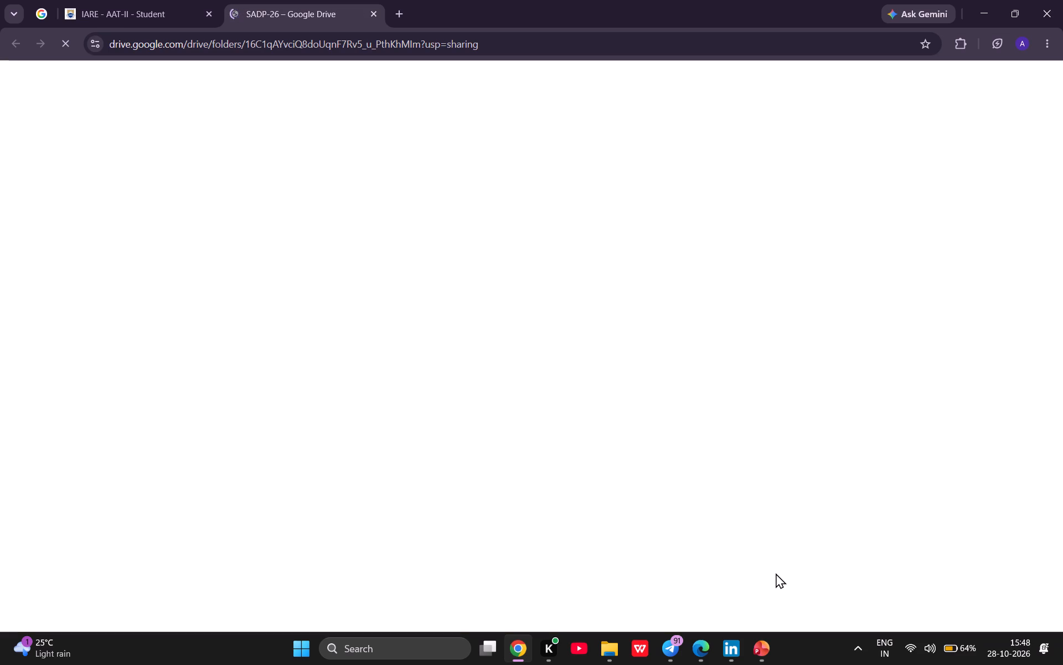
click(376, 17)
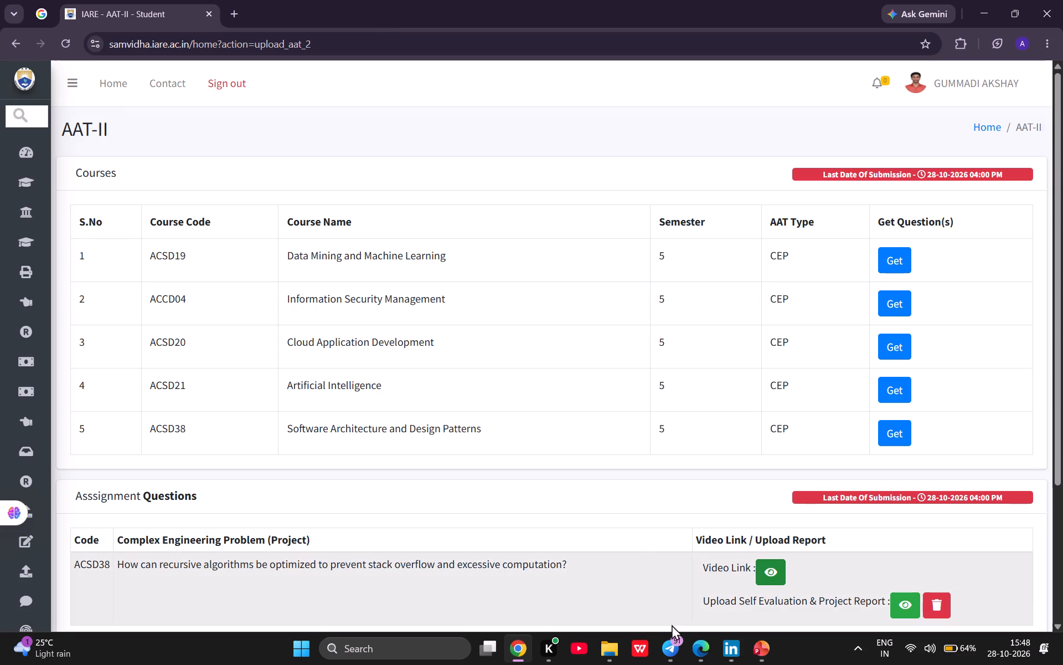
Switch to PowerPoint and check the progress of the sadp.mp4 video export.
click(772, 653)
click(765, 653)
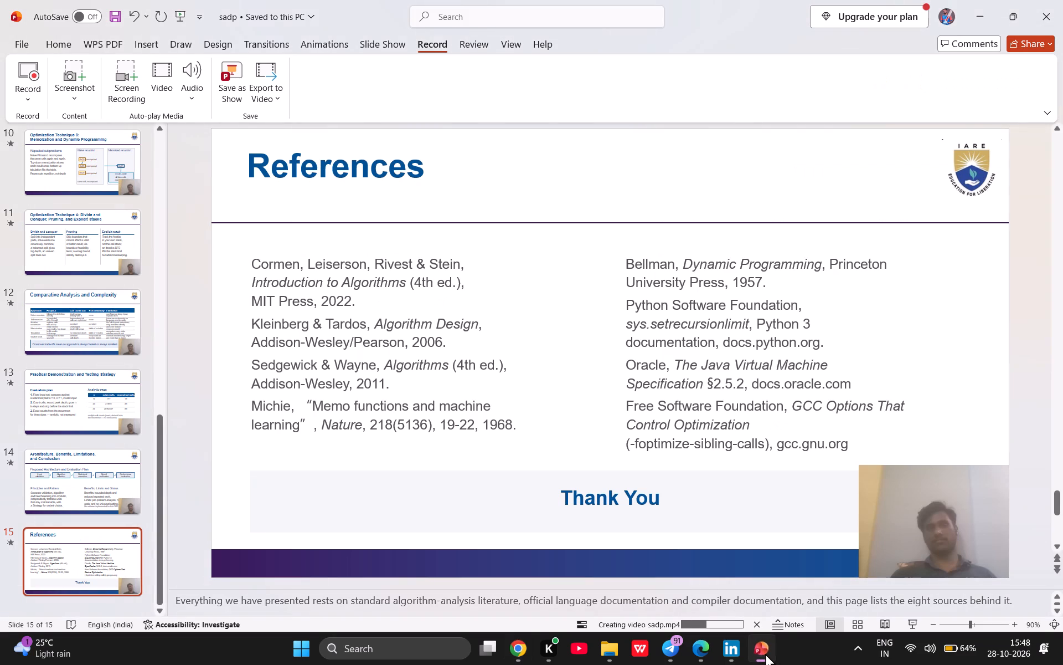
Switch back to Chrome, open Instagram in a new tab, and go to its Reels section.
click(517, 647)
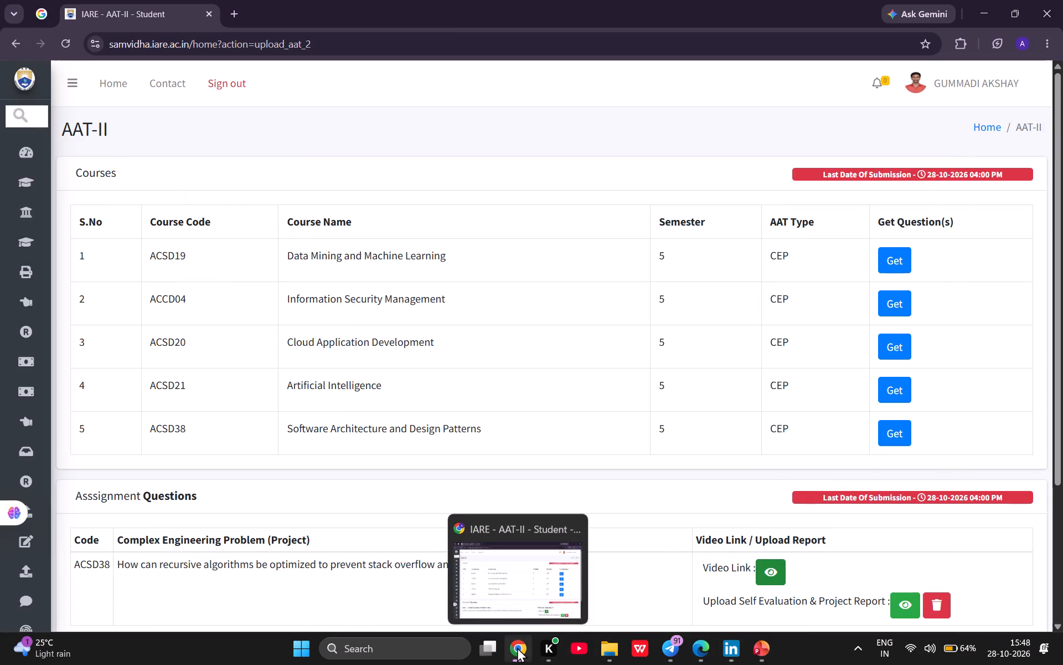
click(517, 647)
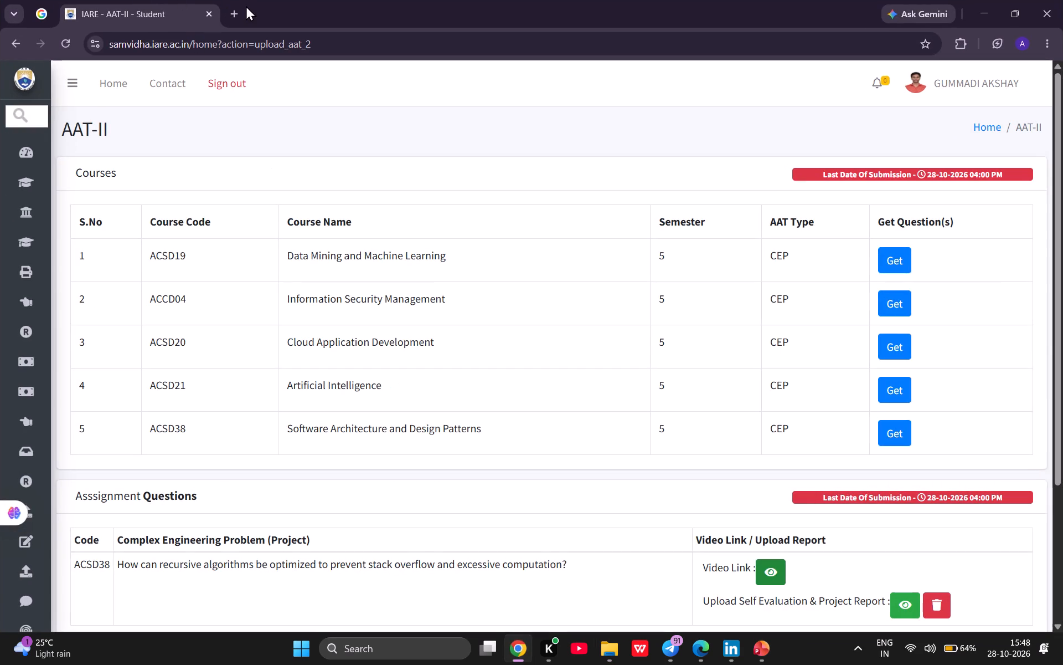
click(233, 2)
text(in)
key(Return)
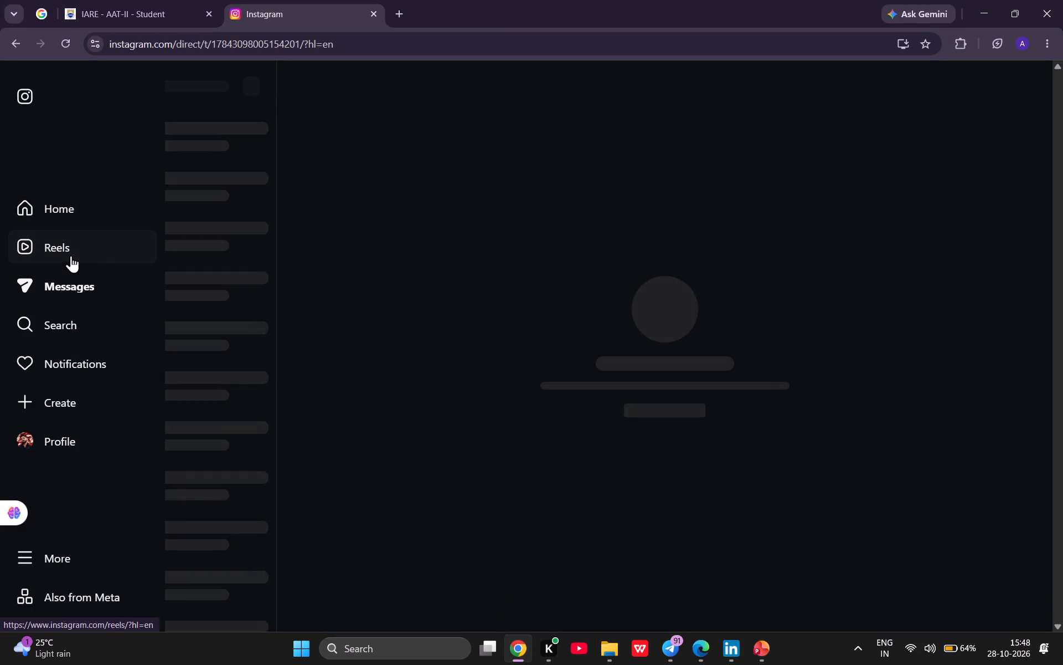
click(71, 253)
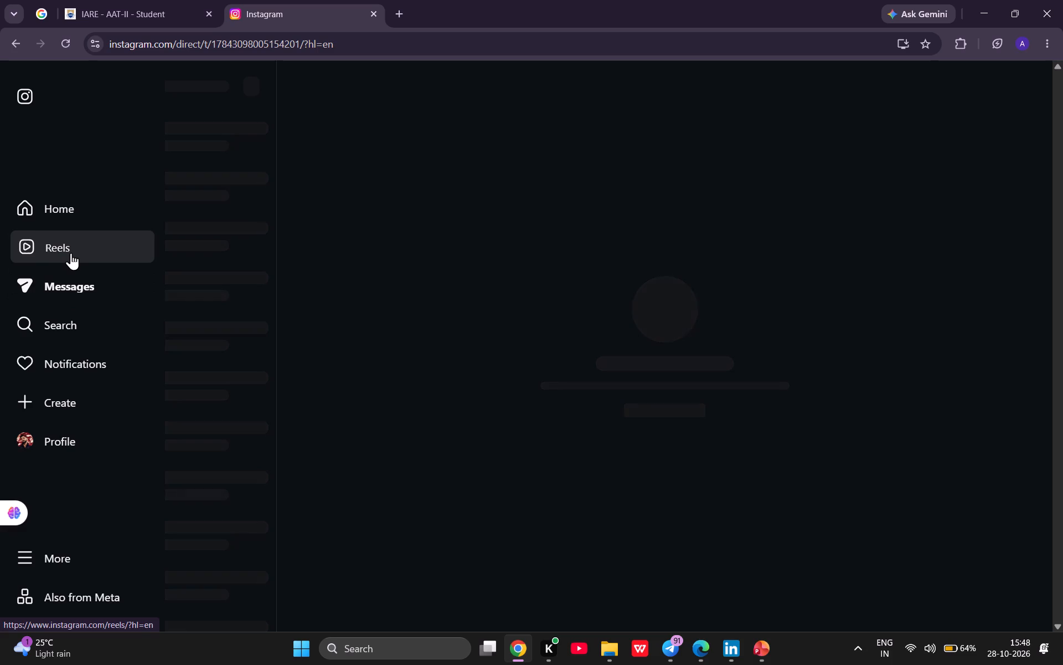
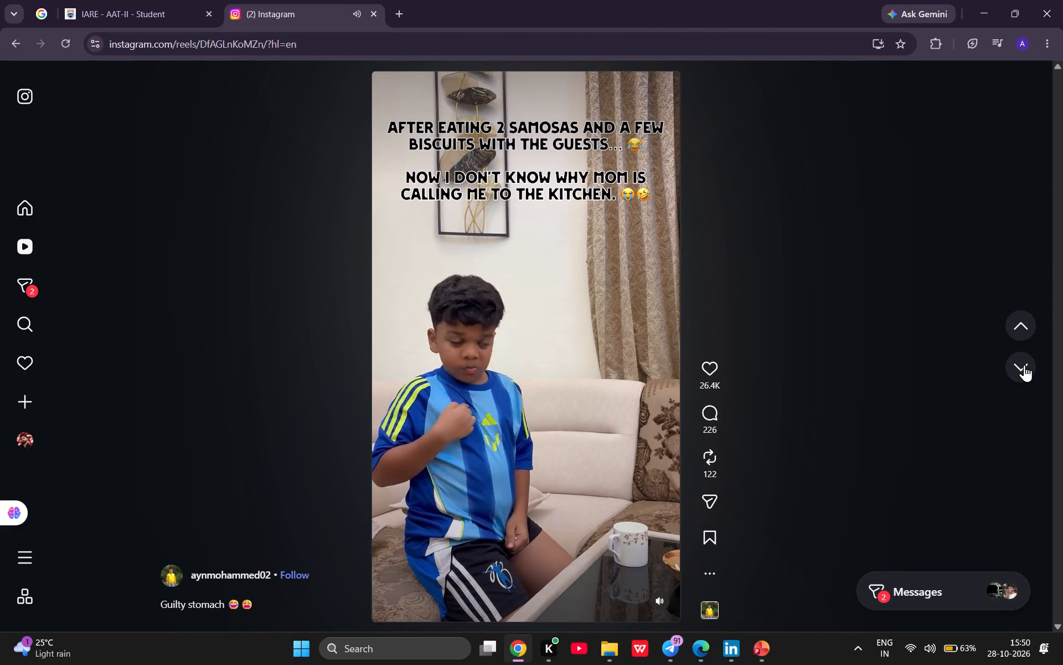
Skip ahead through two Instagram reels while the presentation video exports.
click(1024, 365)
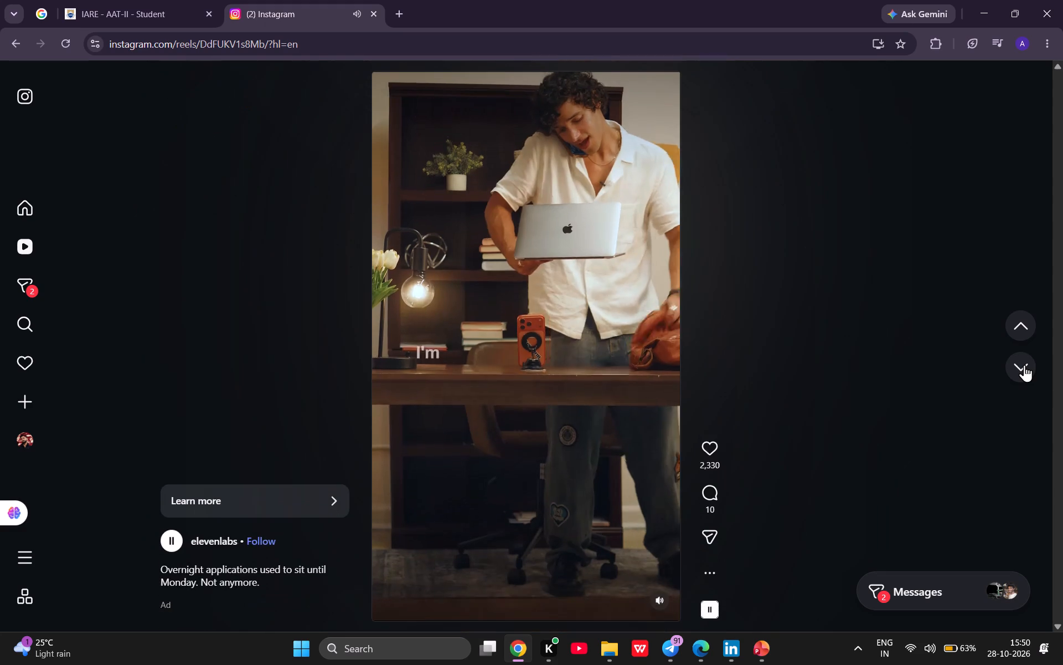
click(1024, 365)
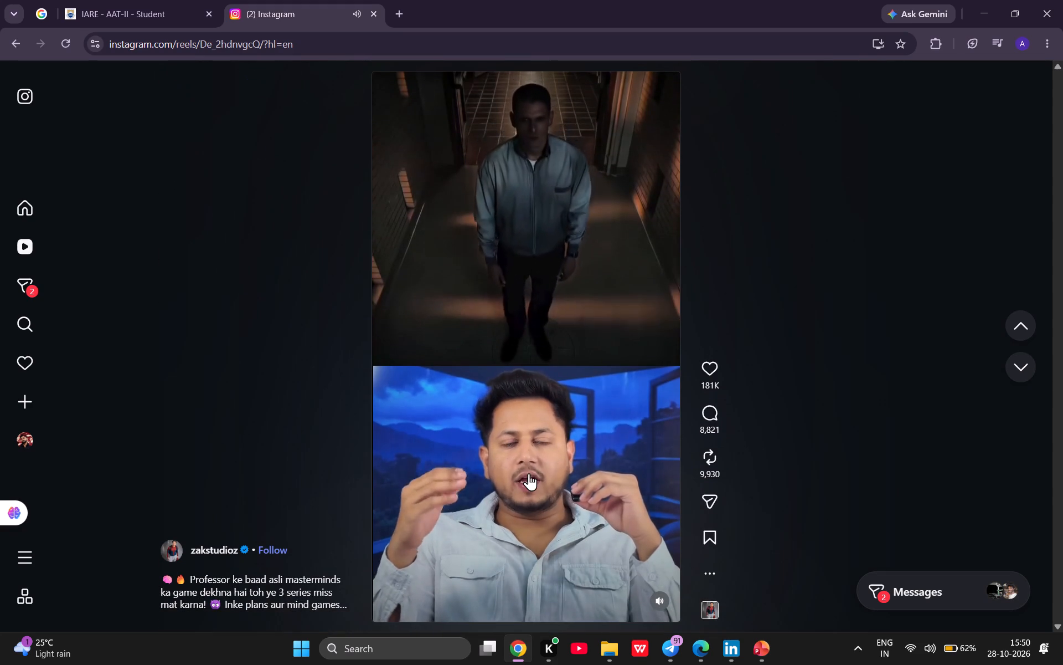
Pause the current reel, check the sadp.mp4 export progress in PowerPoint, and return to Instagram.
click(529, 473)
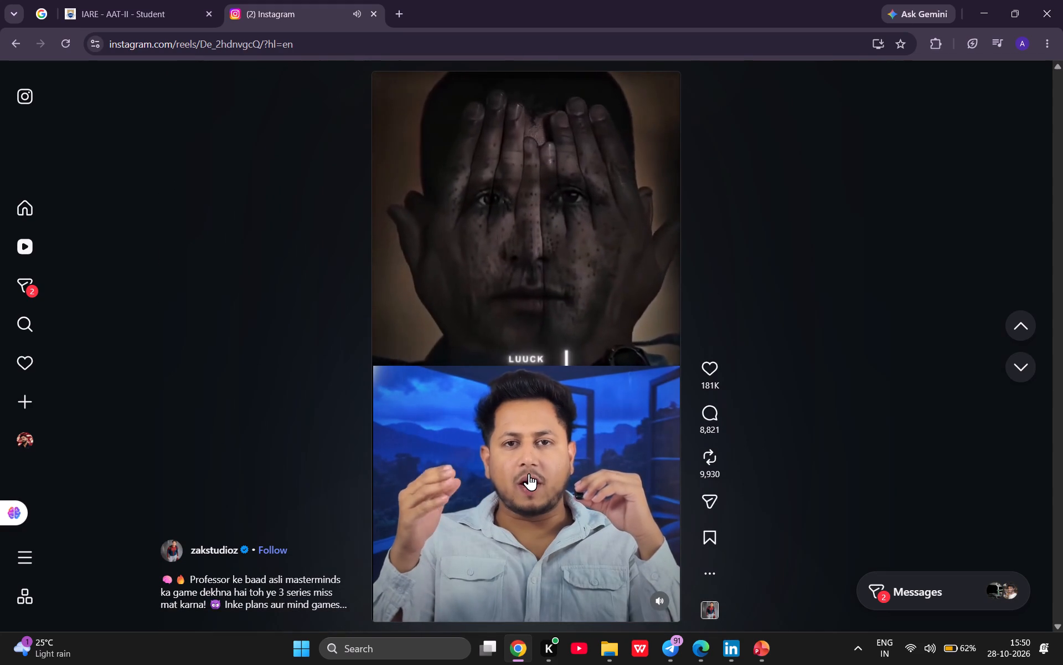
click(759, 643)
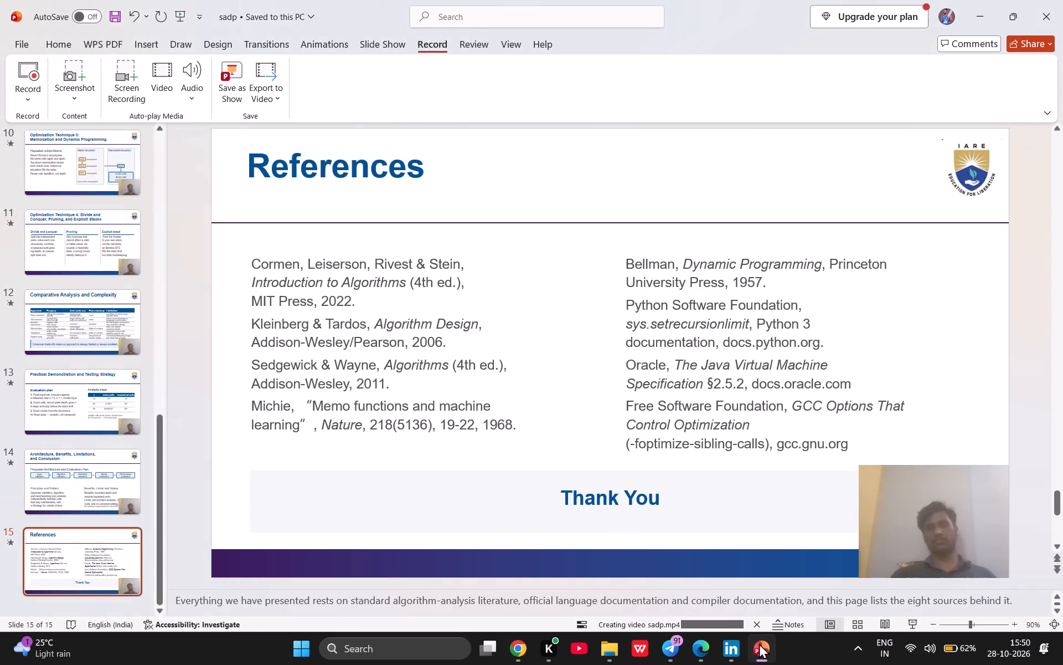
click(759, 643)
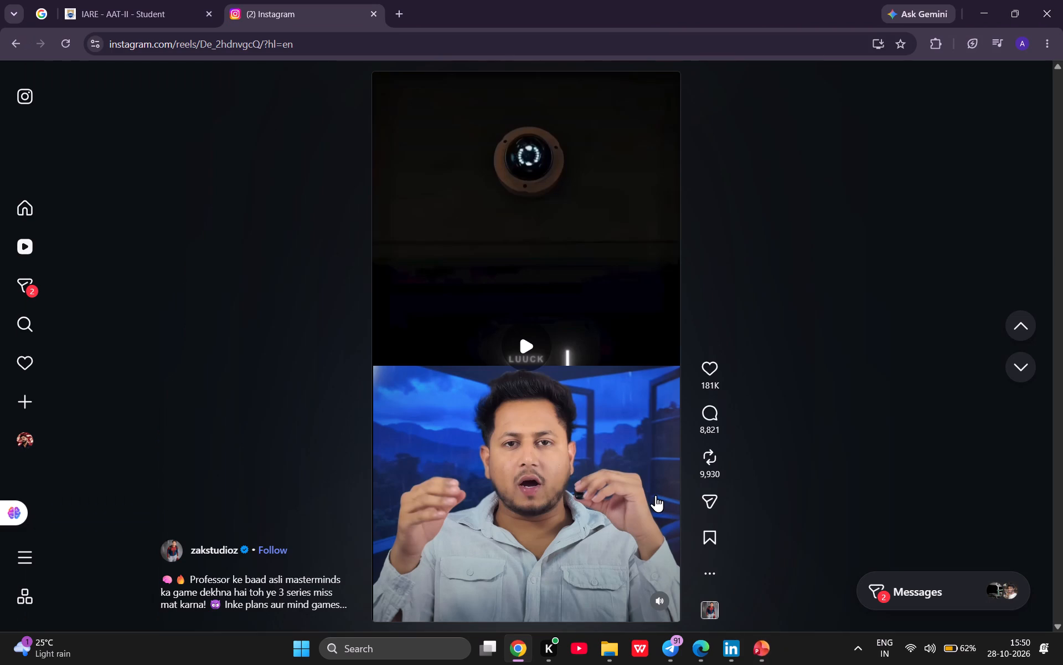
Continue watching Instagram reels, moving forward through the next few.
scroll(656, 495, down, 2)
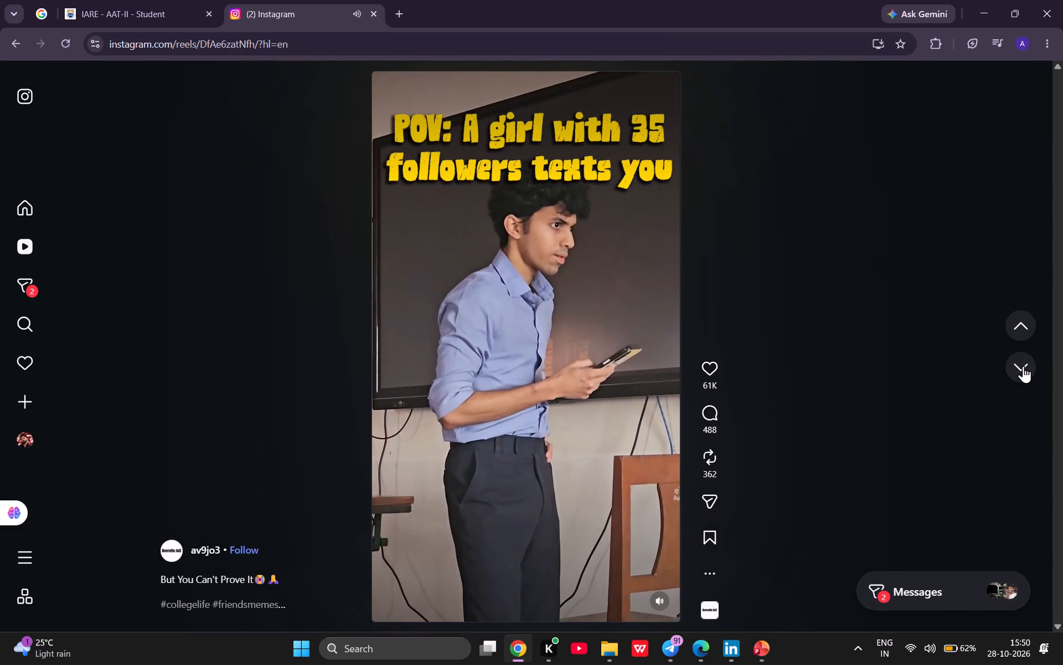
click(1023, 366)
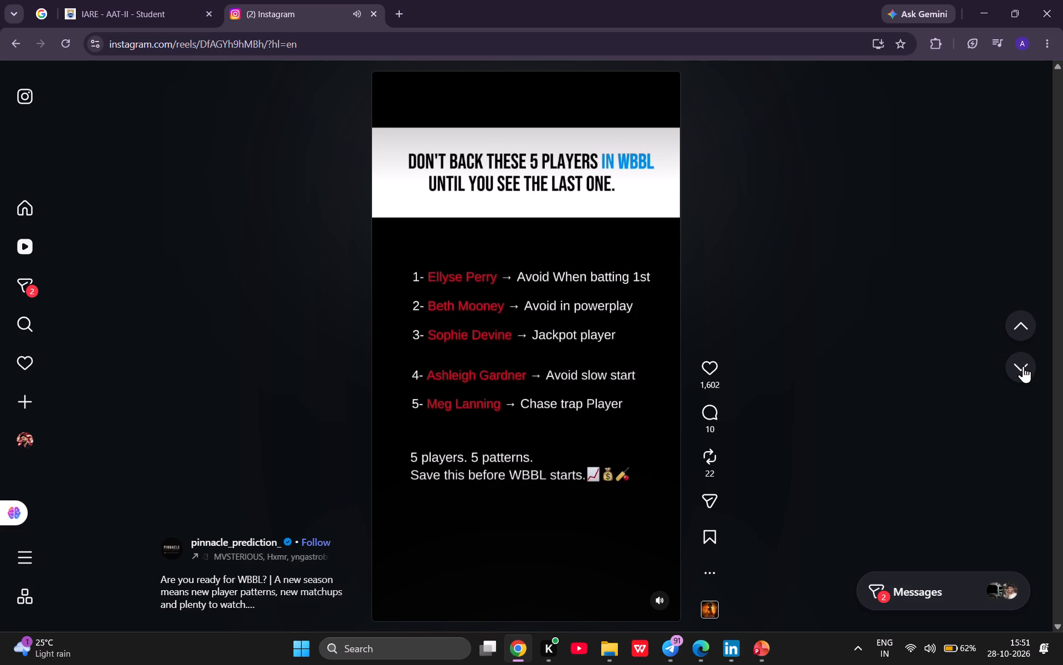
click(1023, 366)
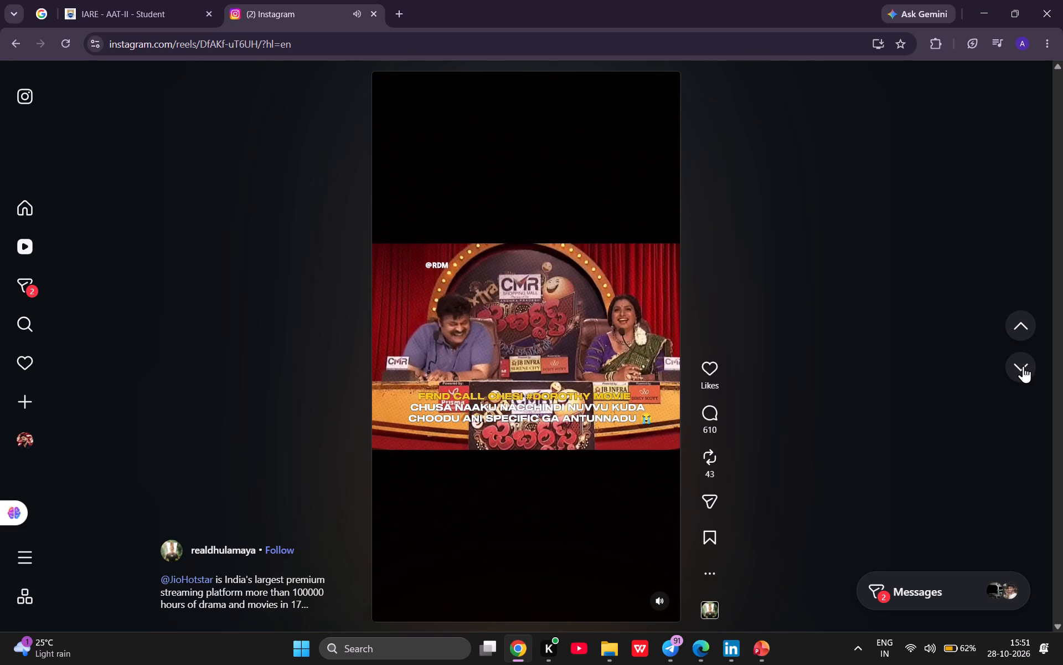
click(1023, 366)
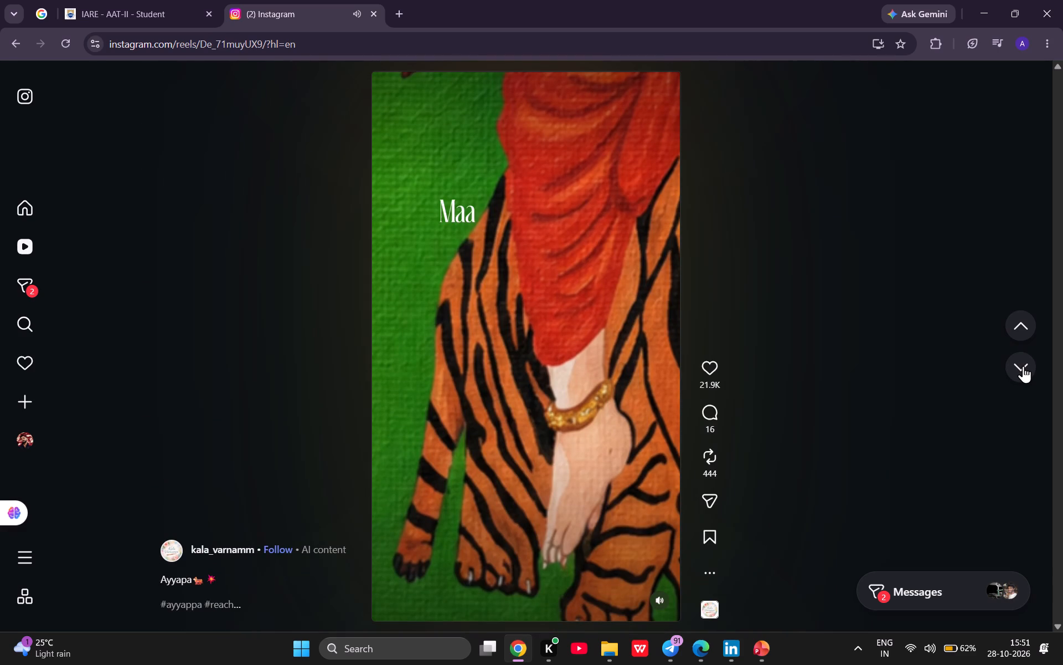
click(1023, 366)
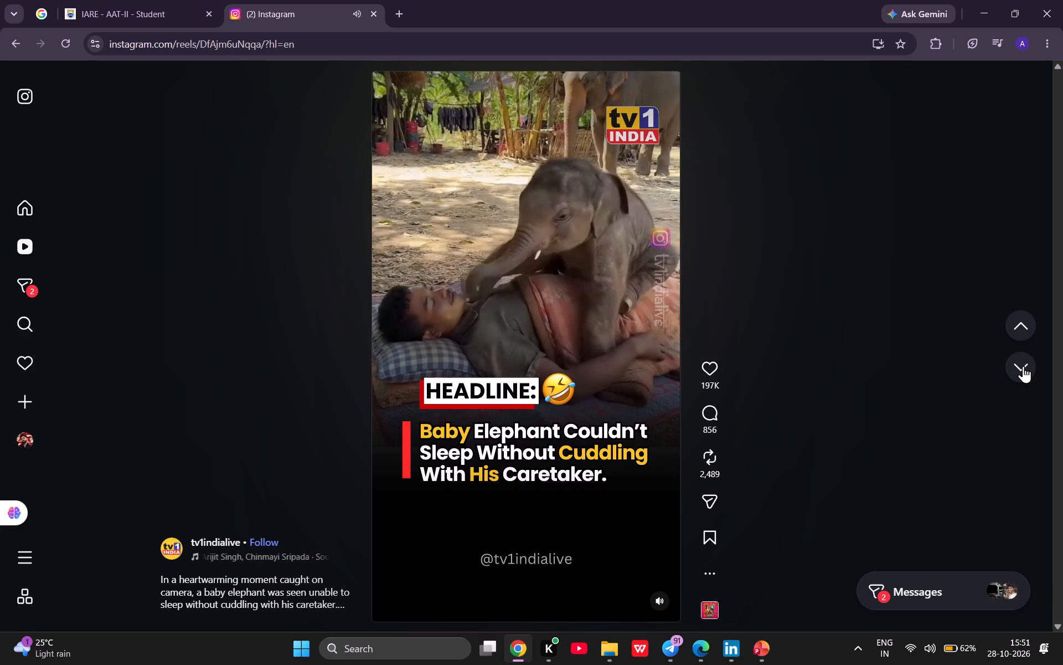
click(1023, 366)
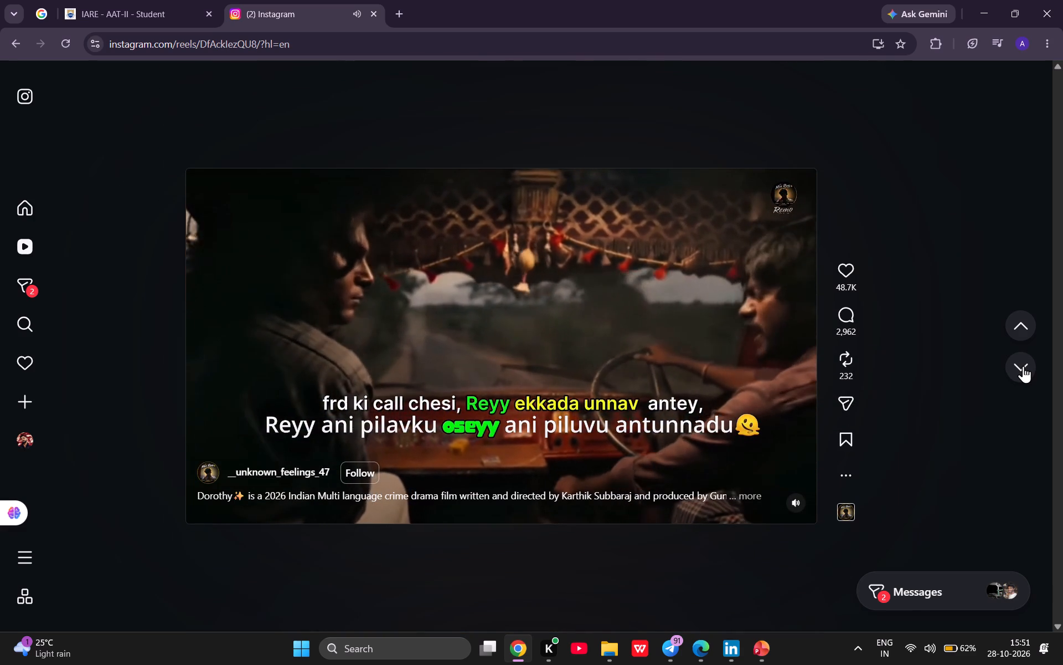
Browse through the Instagram reels, view the comments on the cricket reel, and pause on the Bahar Cafe food offers reel.
click(1023, 366)
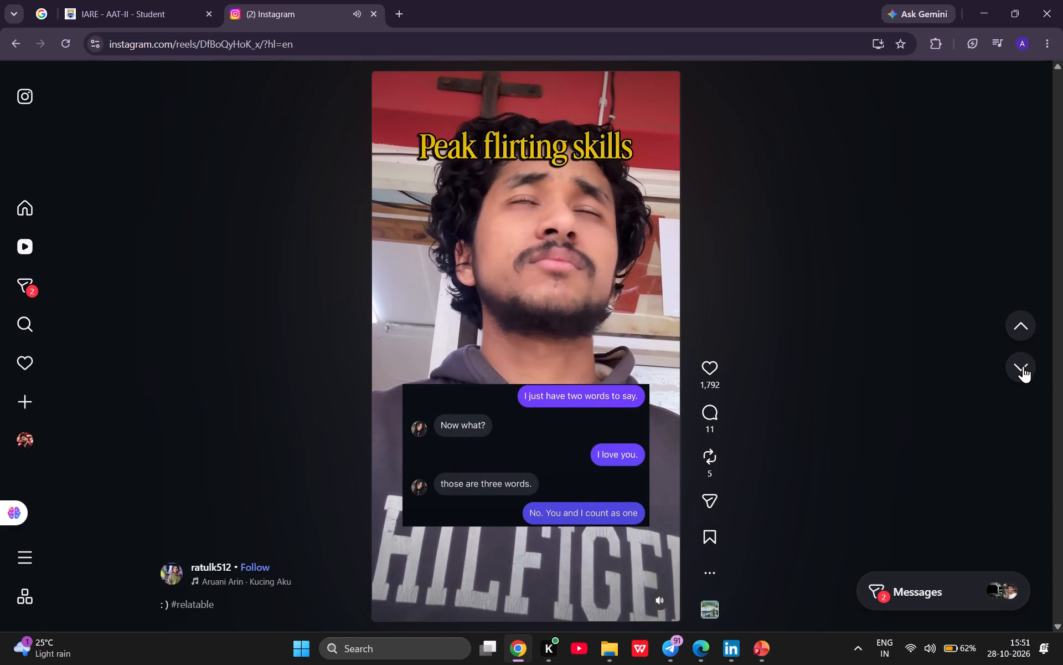
click(1023, 366)
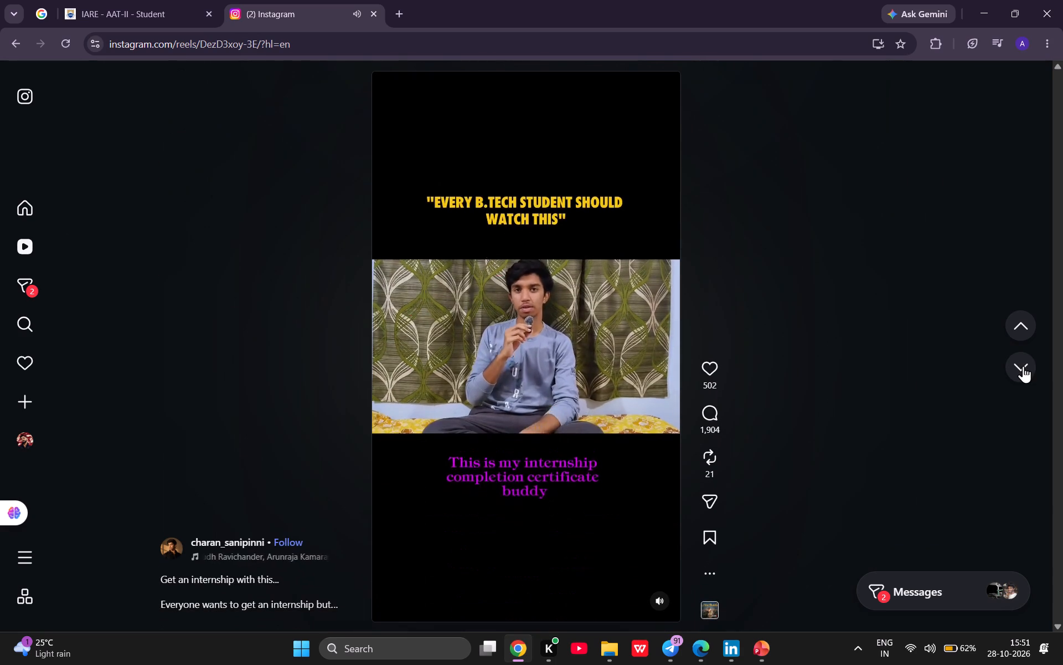
click(1023, 366)
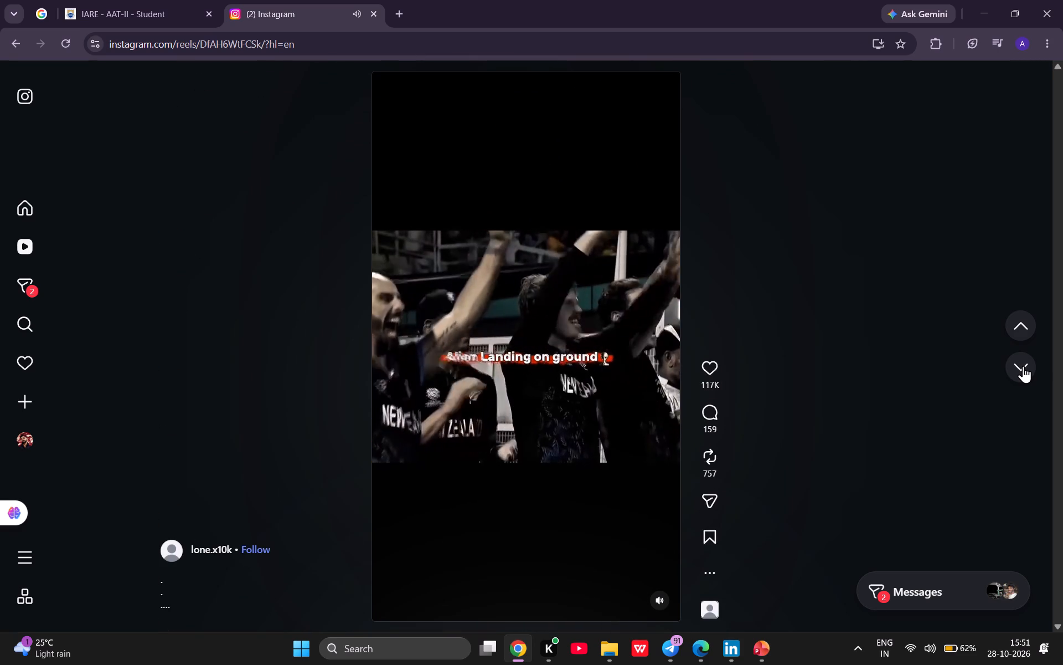
click(707, 421)
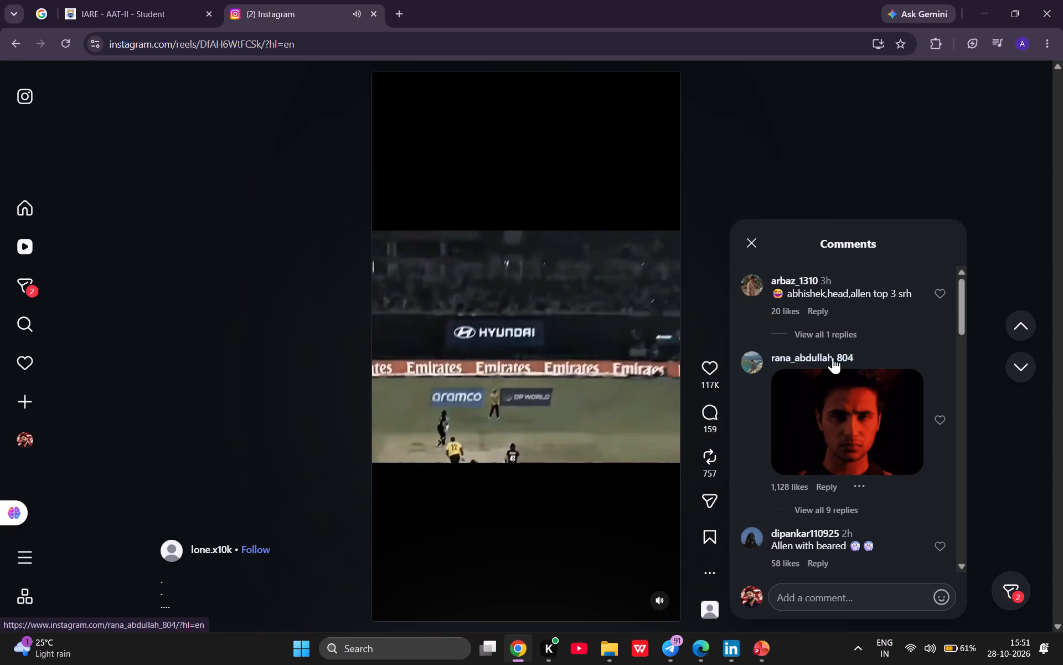
scroll(833, 357, down, 2)
click(874, 187)
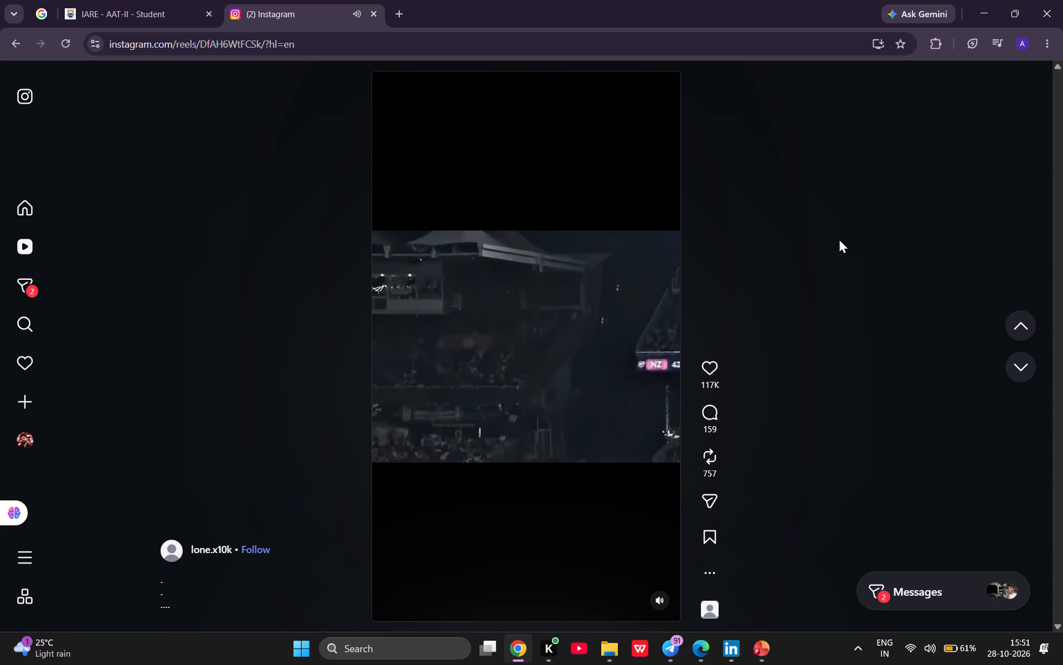
click(1027, 370)
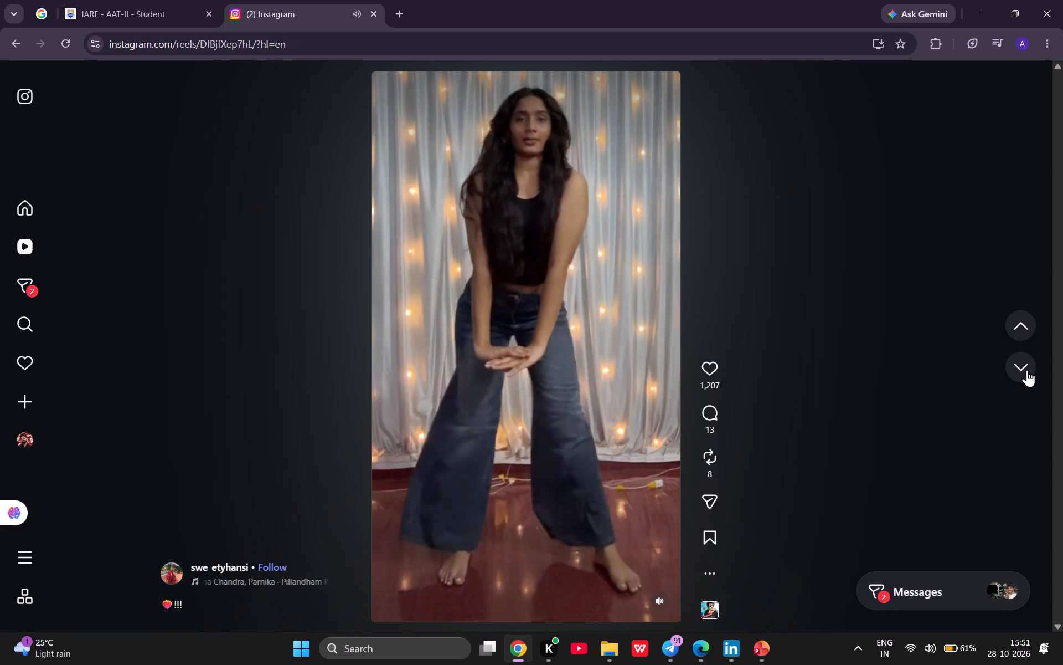
click(1027, 370)
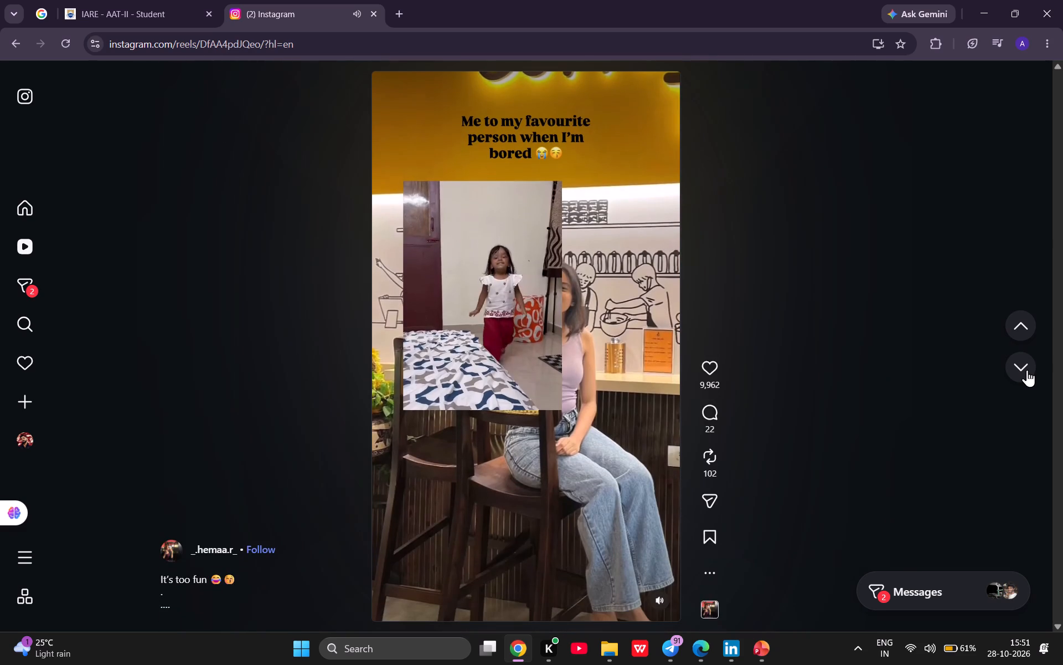
click(1027, 370)
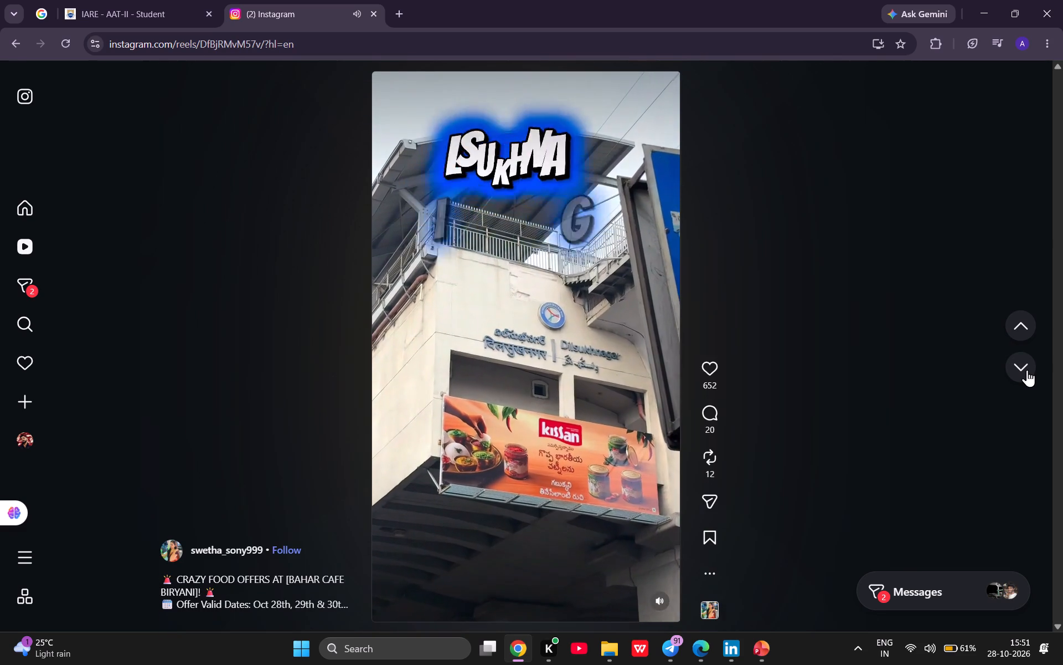
click(614, 377)
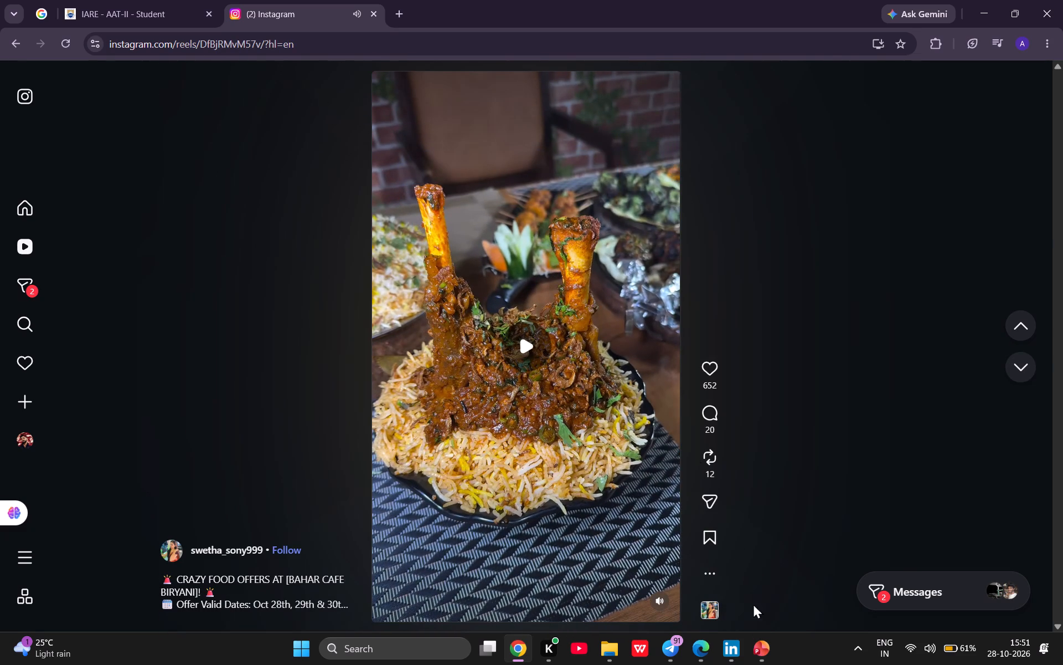
Switch to PowerPoint and close the sadp presentation.
click(761, 646)
click(1062, 1)
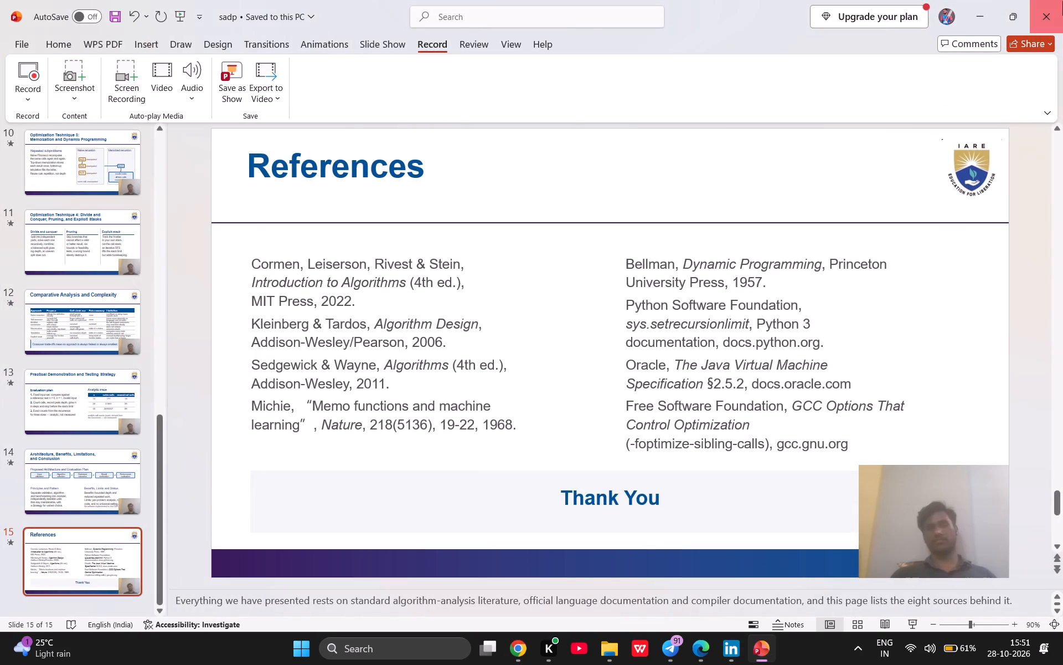
In File Explorer, refresh the MY AAT-2 folder and play the exported sadp MP4 video to check it.
click(607, 646)
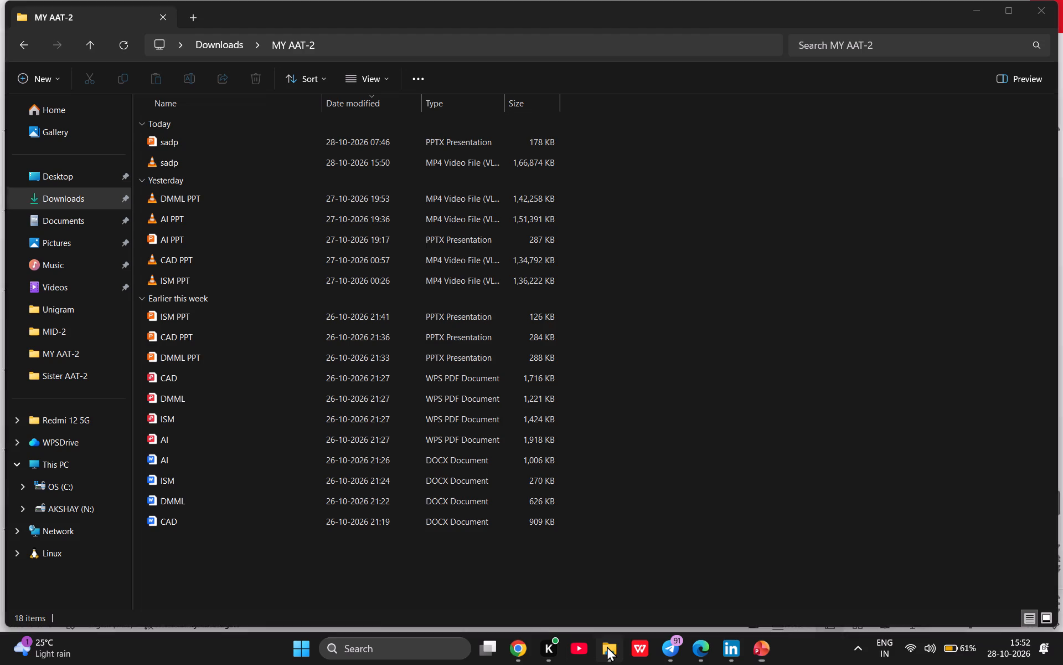
click(124, 44)
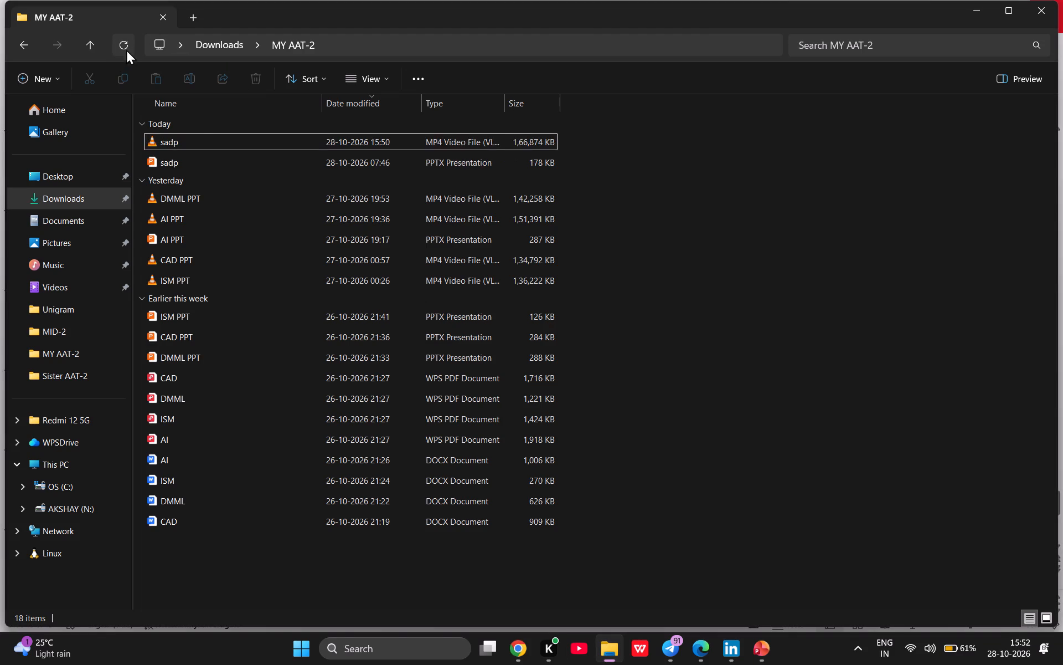
double_click(206, 146)
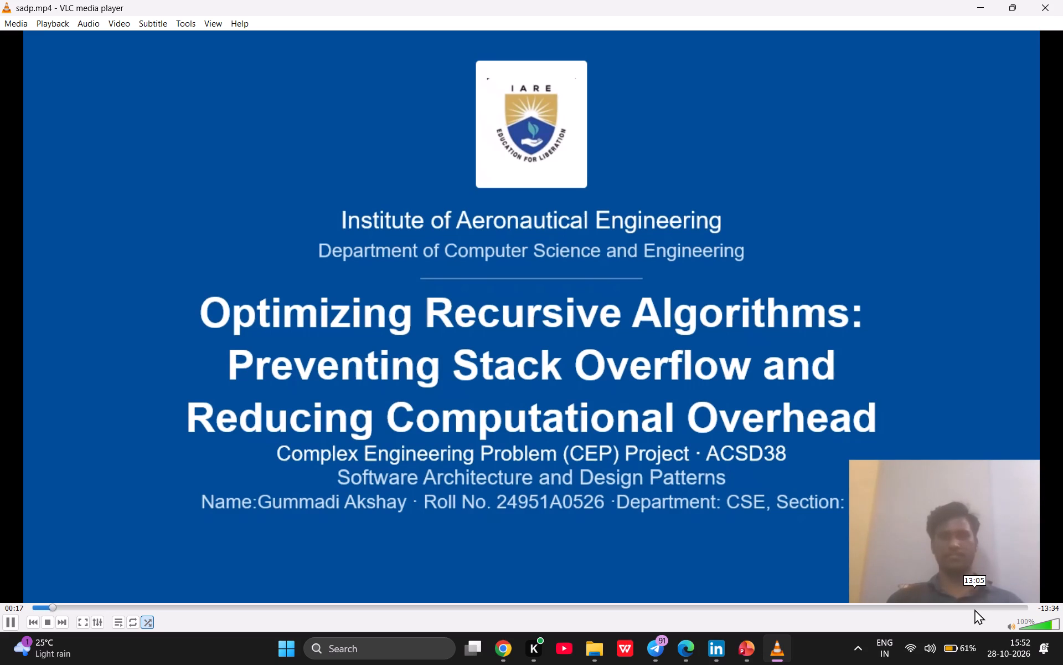
Skip to about 13:05 in the exported sadp.mp4 to check its ending, and close the player.
click(974, 609)
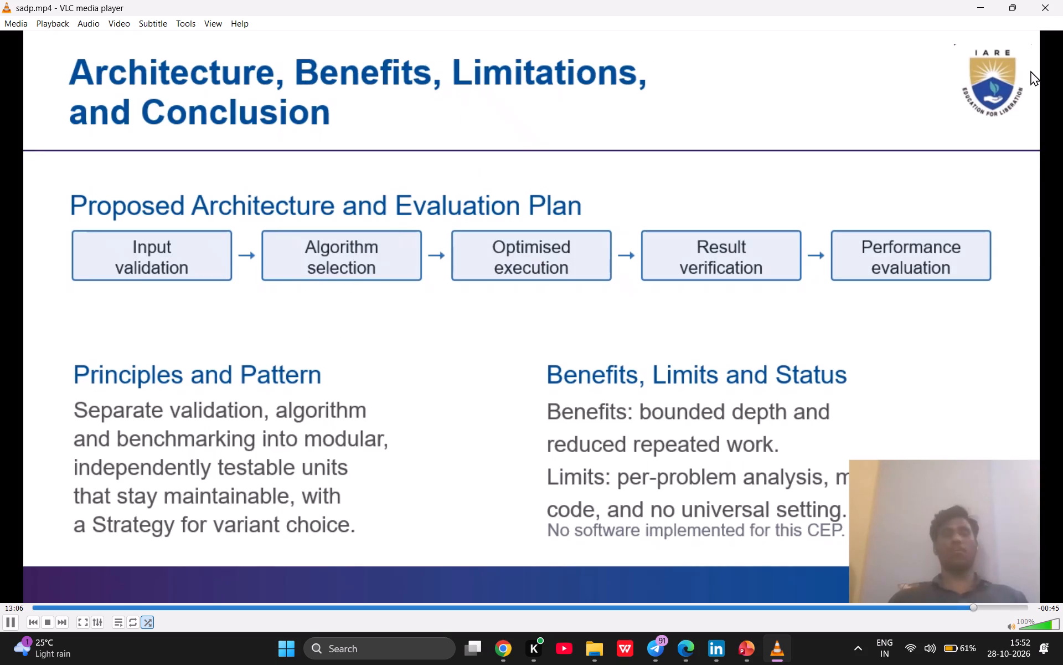
click(1054, 0)
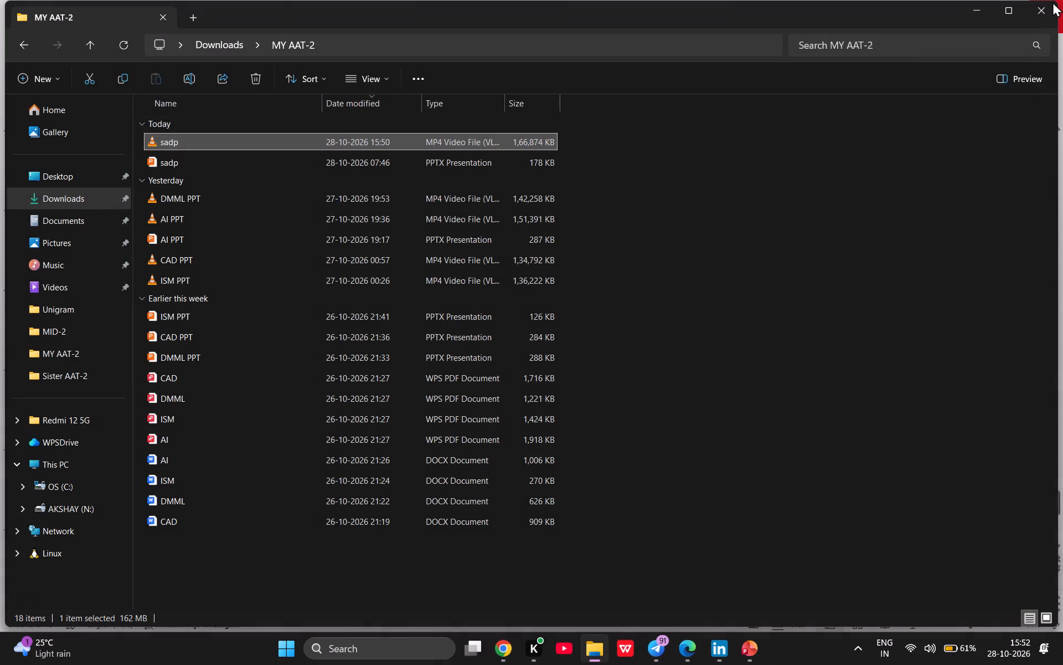
Switch to Chrome, close the Instagram page and open Google Drive in a new tab.
click(525, 647)
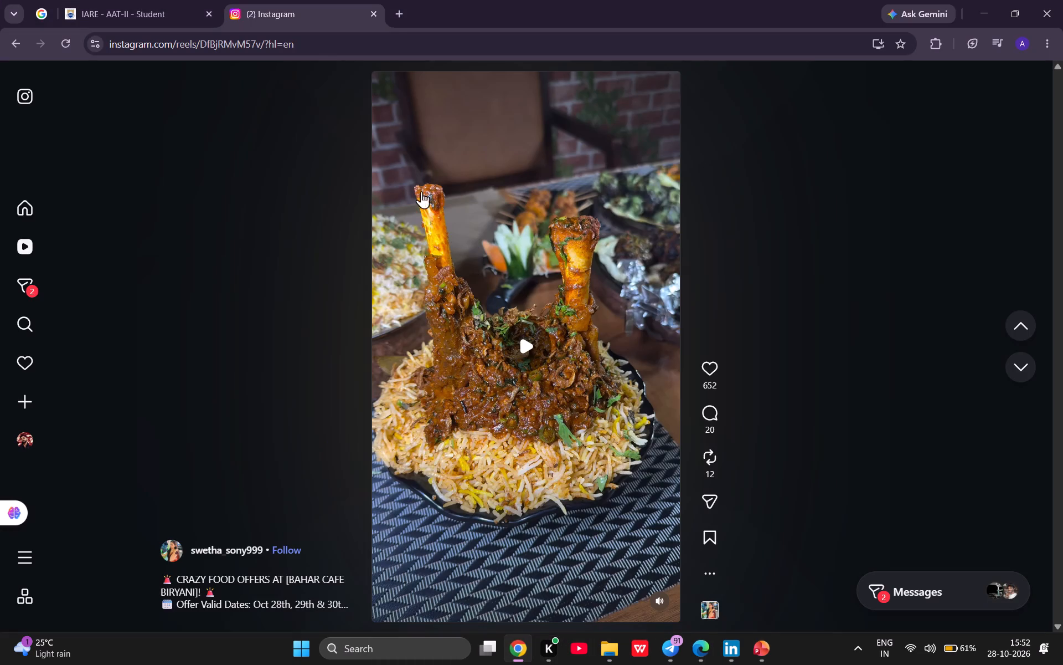
click(379, 14)
click(372, 15)
click(236, 0)
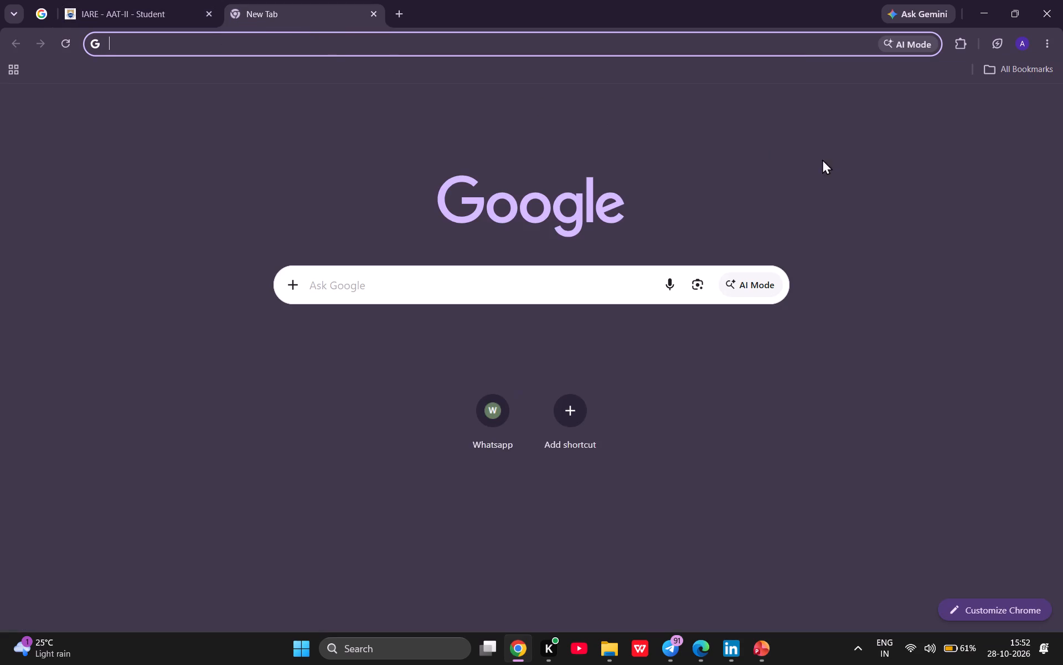
click(1010, 103)
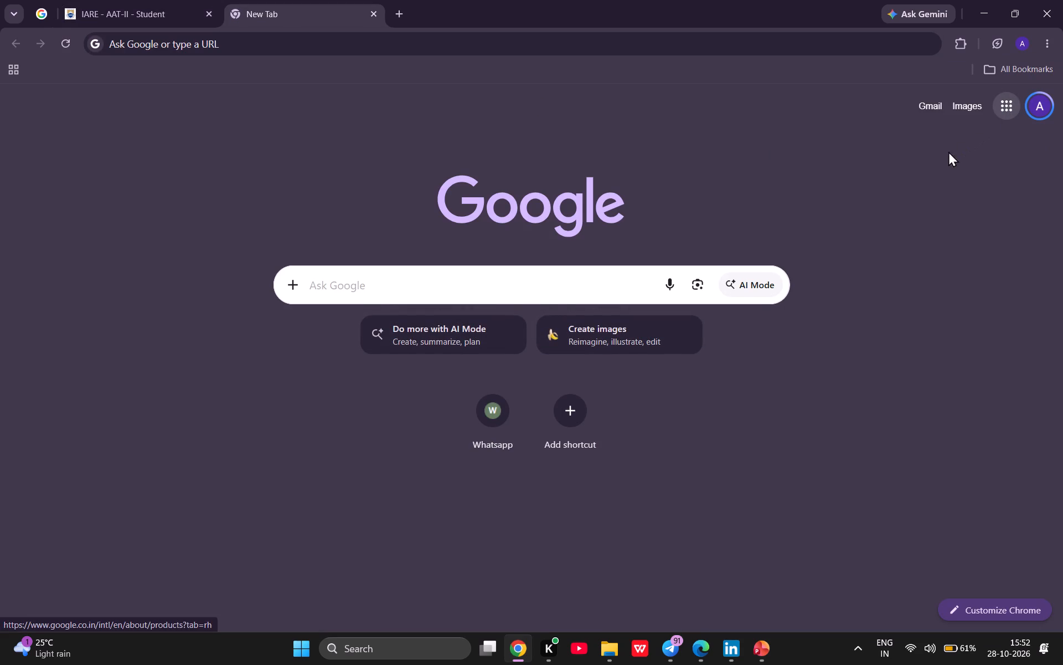
click(942, 198)
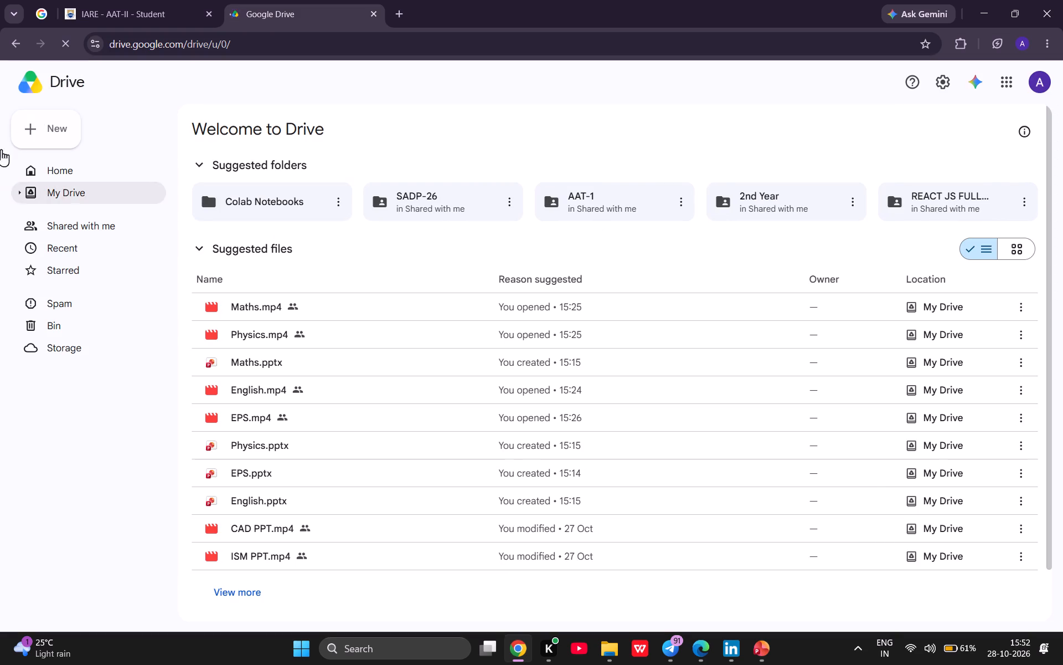
Upload the sadp MP4 video from Downloads > MY AAT-2 to Google Drive, keeping both it and the existing file.
click(39, 129)
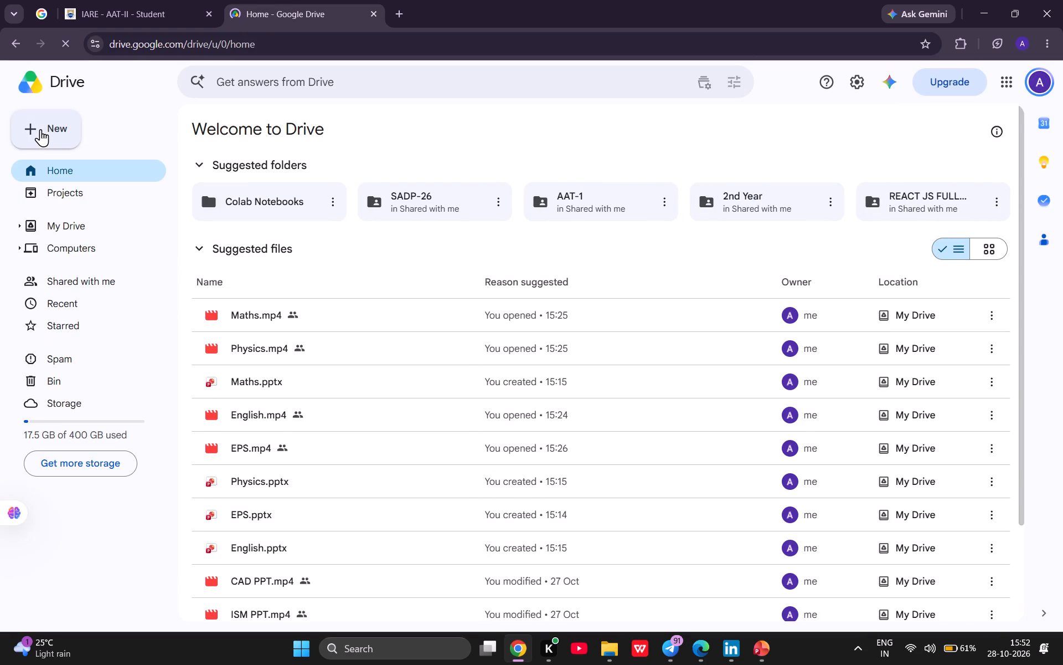
click(40, 129)
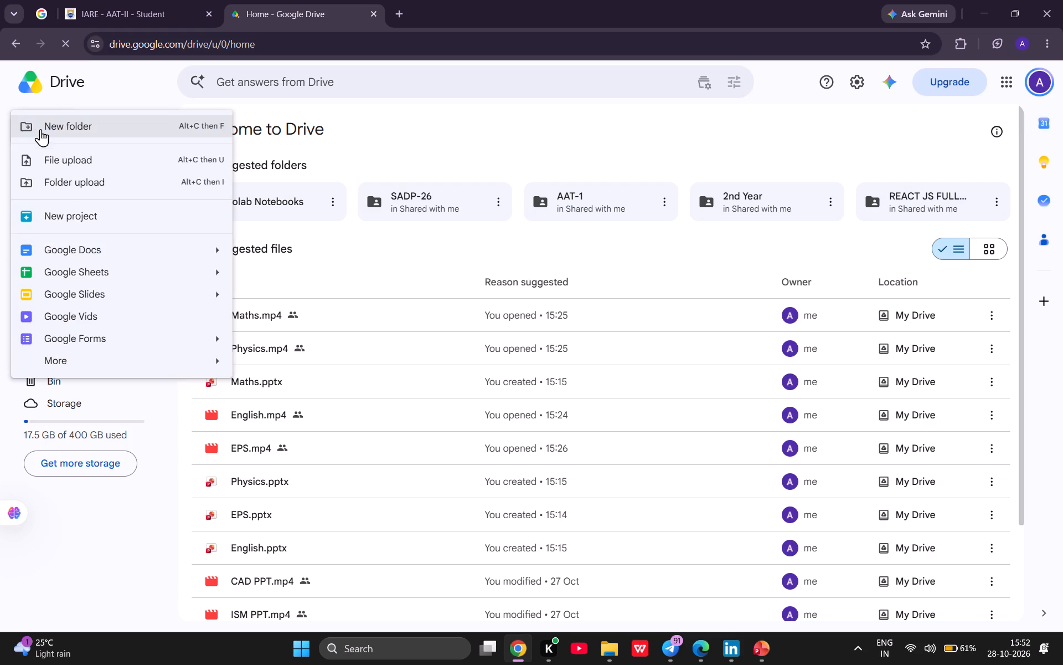
click(74, 160)
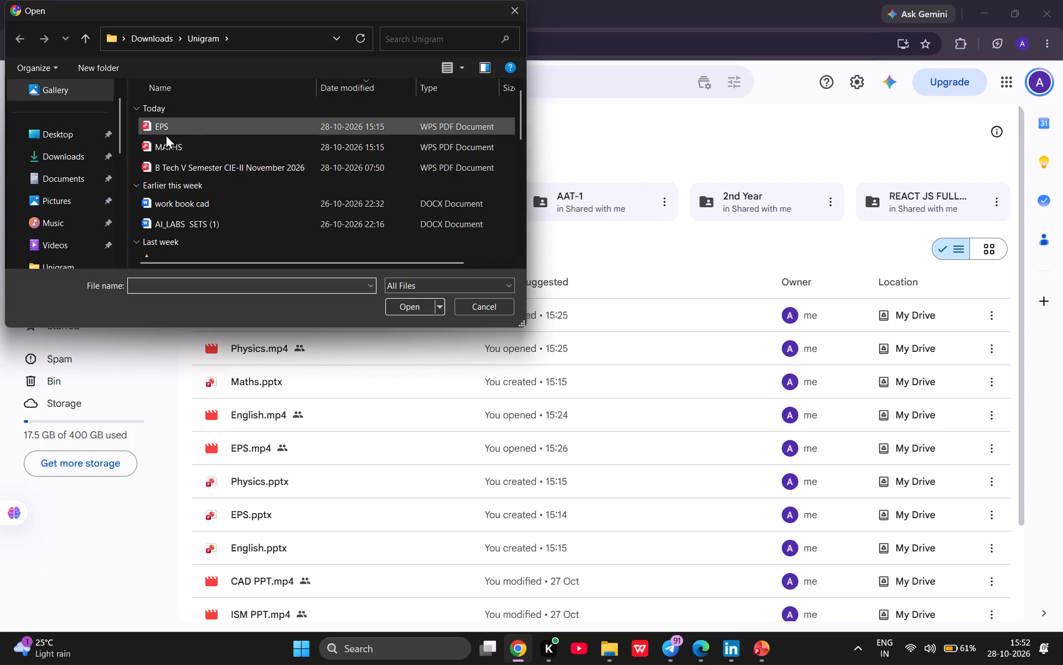
click(79, 157)
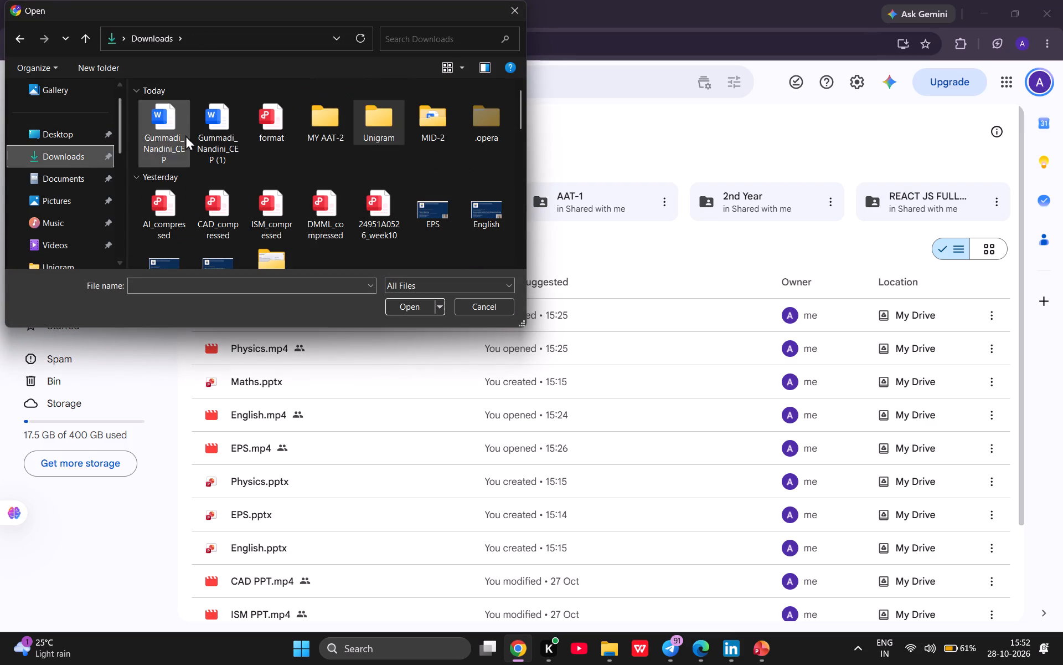
double_click(340, 121)
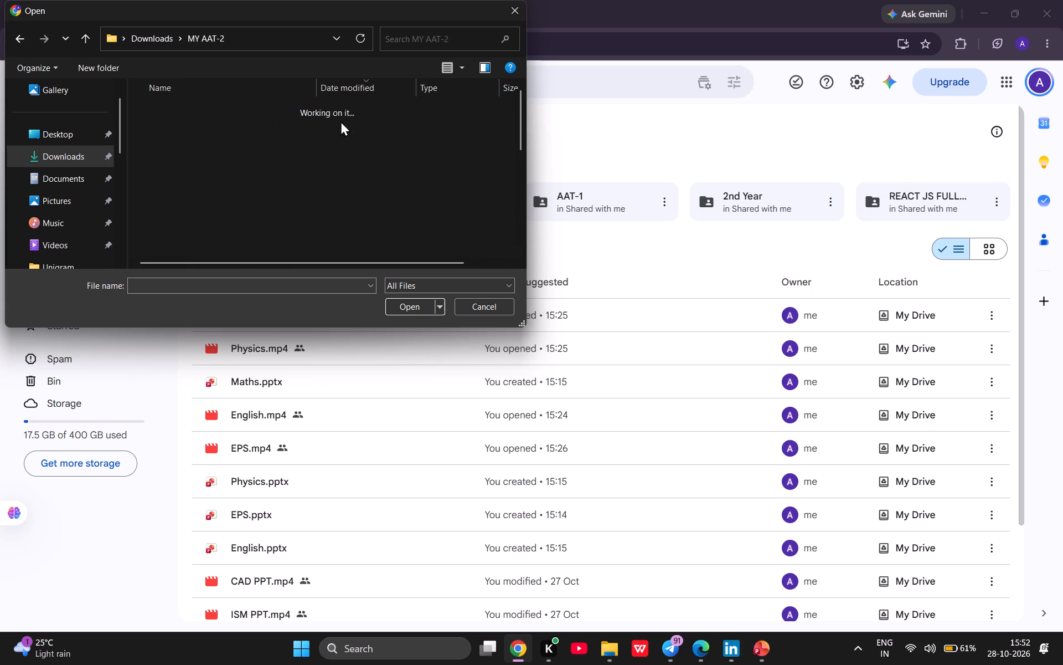
double_click(227, 125)
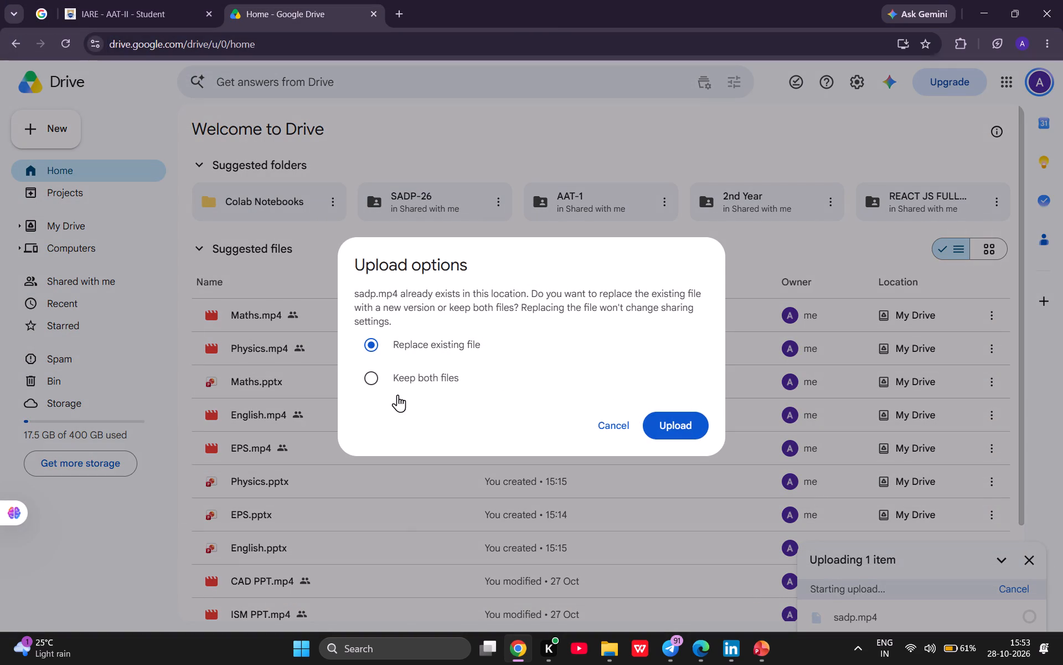
click(375, 381)
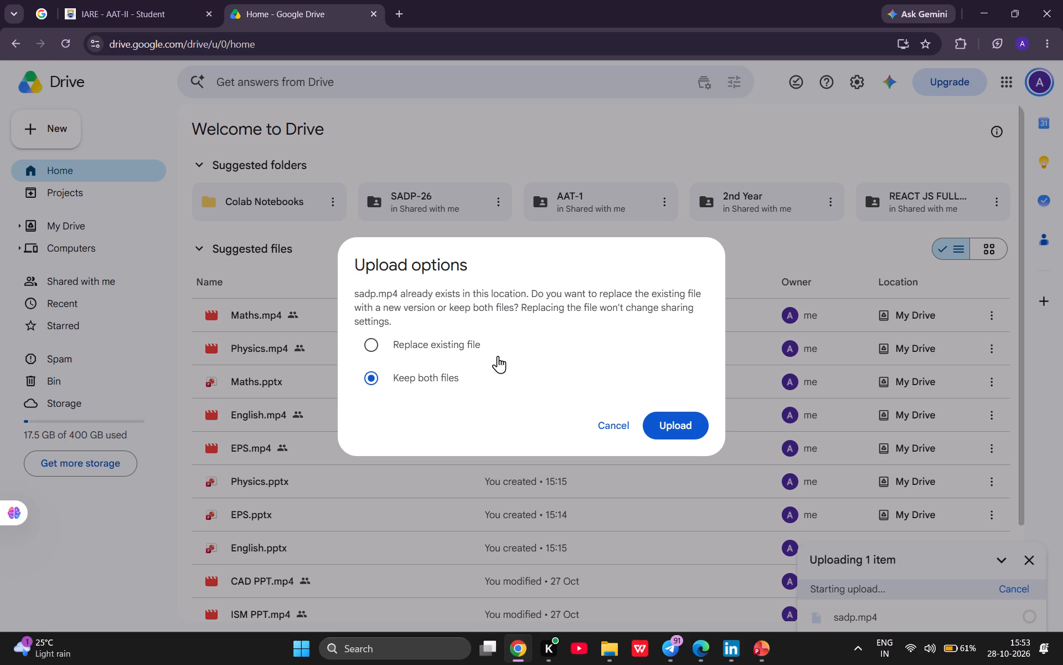
click(688, 427)
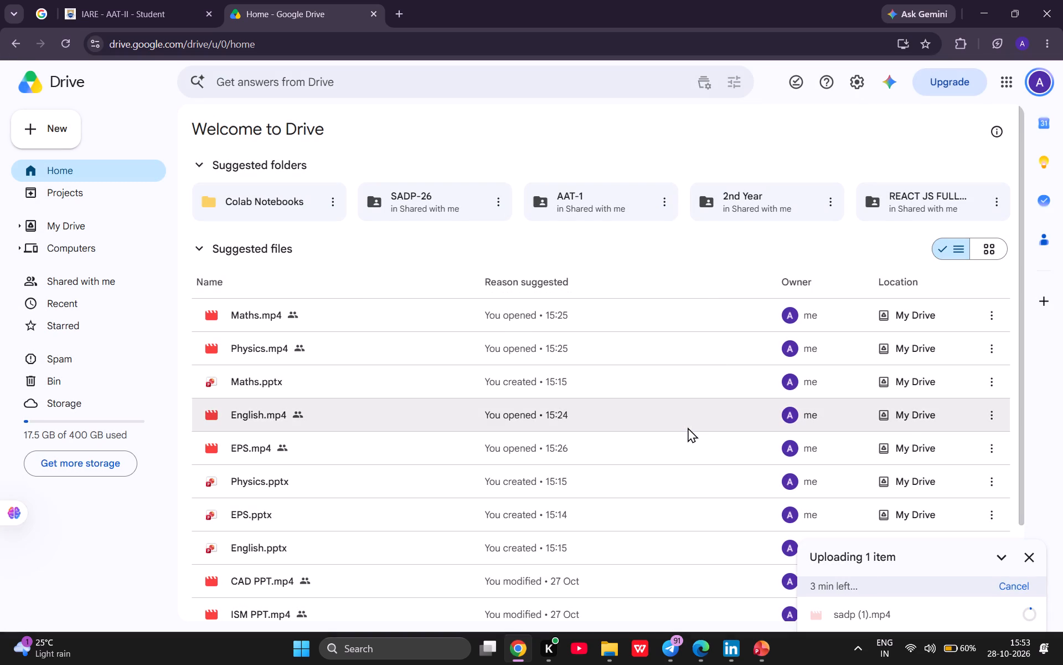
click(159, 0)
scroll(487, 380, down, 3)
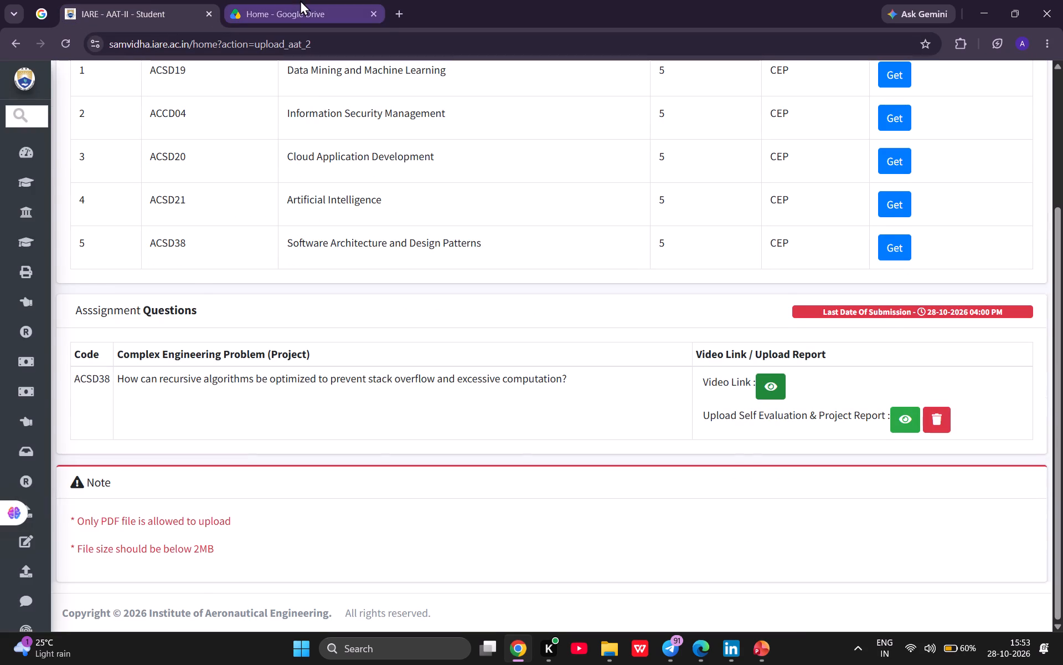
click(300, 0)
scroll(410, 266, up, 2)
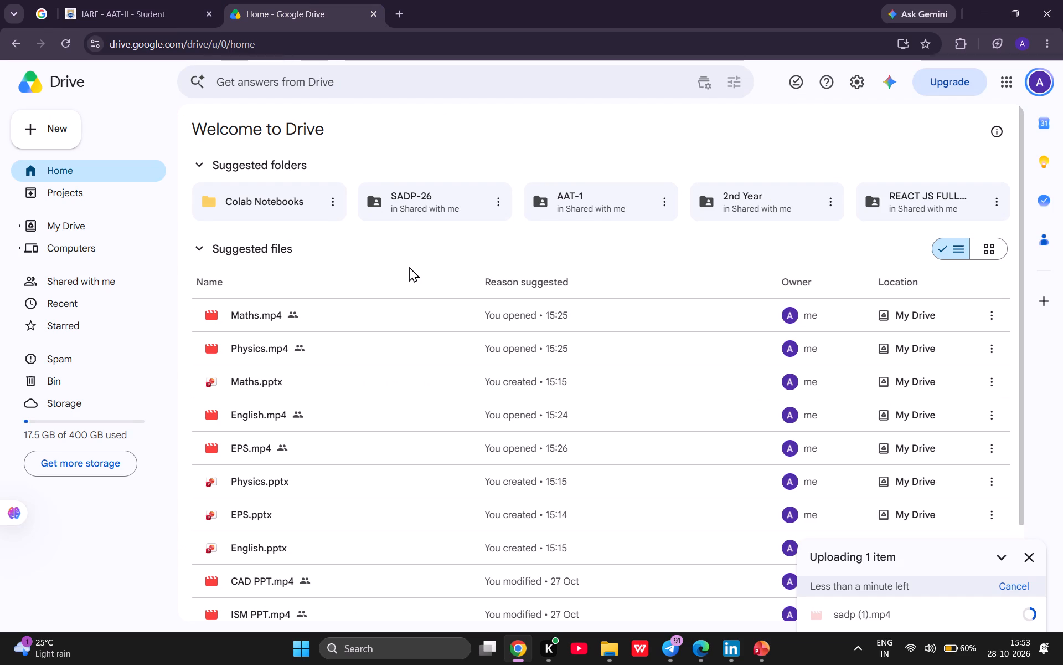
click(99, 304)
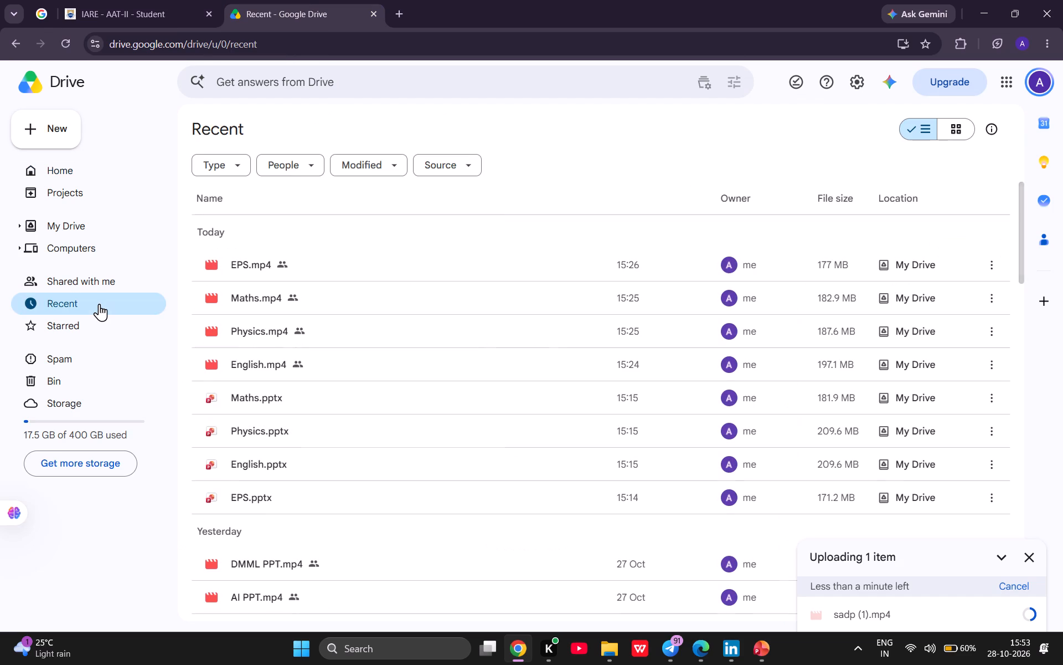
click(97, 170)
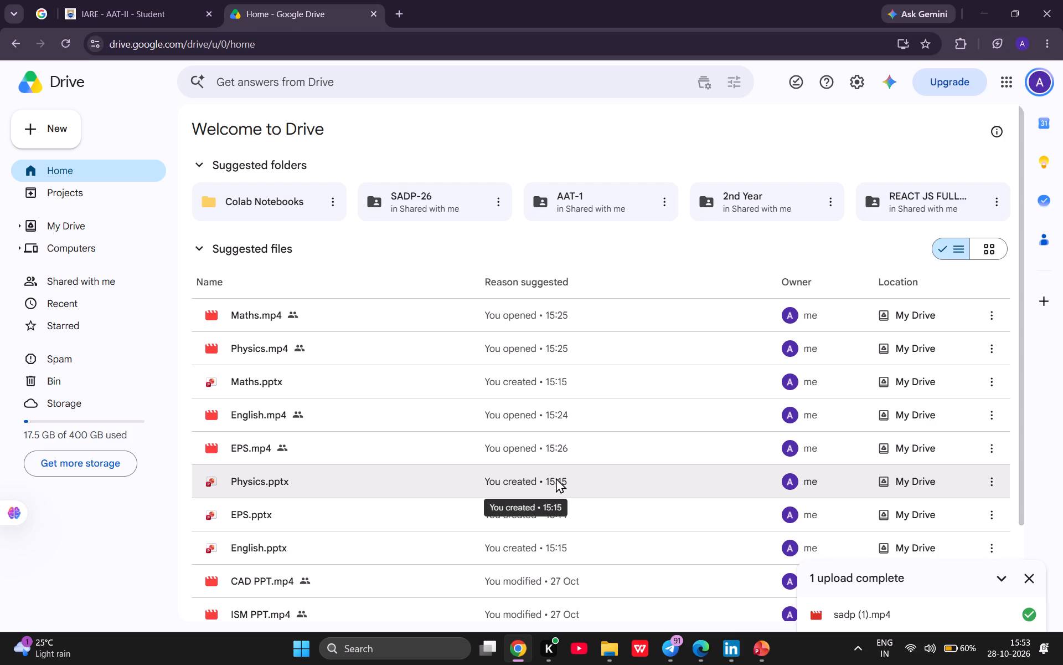
Give anyone with the link access to the newly uploaded sadp video in Drive's recent files and copy its link.
click(95, 304)
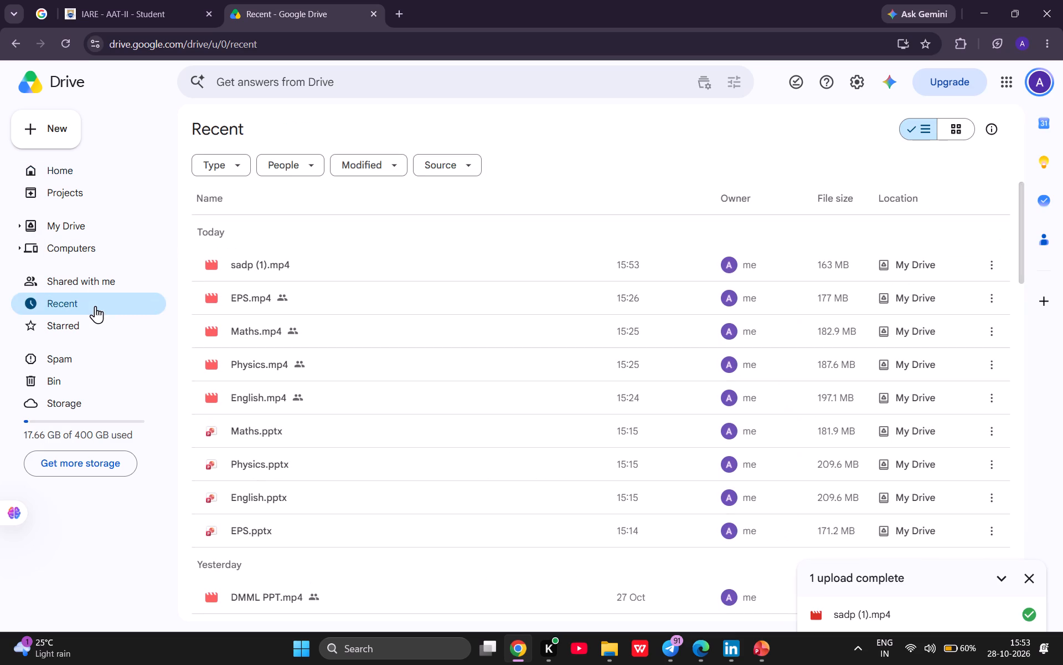
click(988, 264)
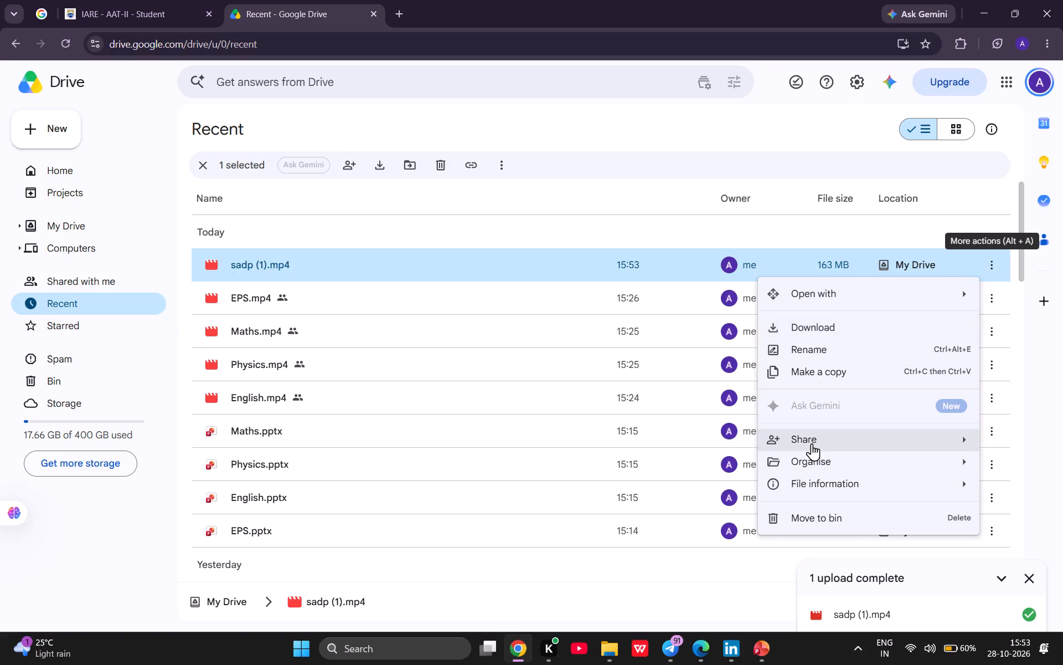
click(620, 440)
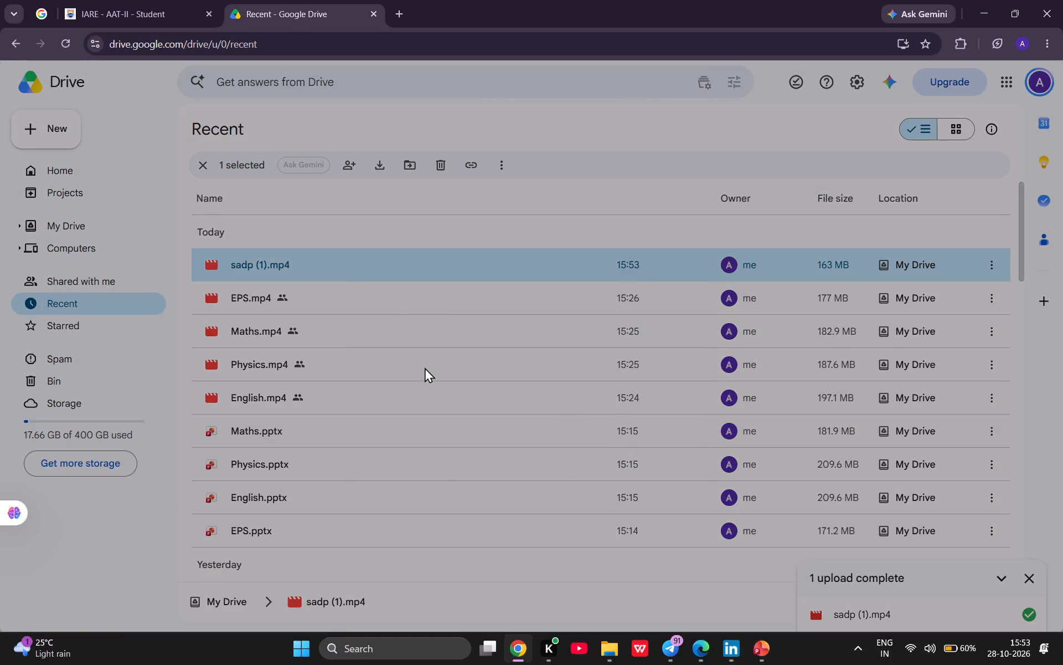
click(426, 400)
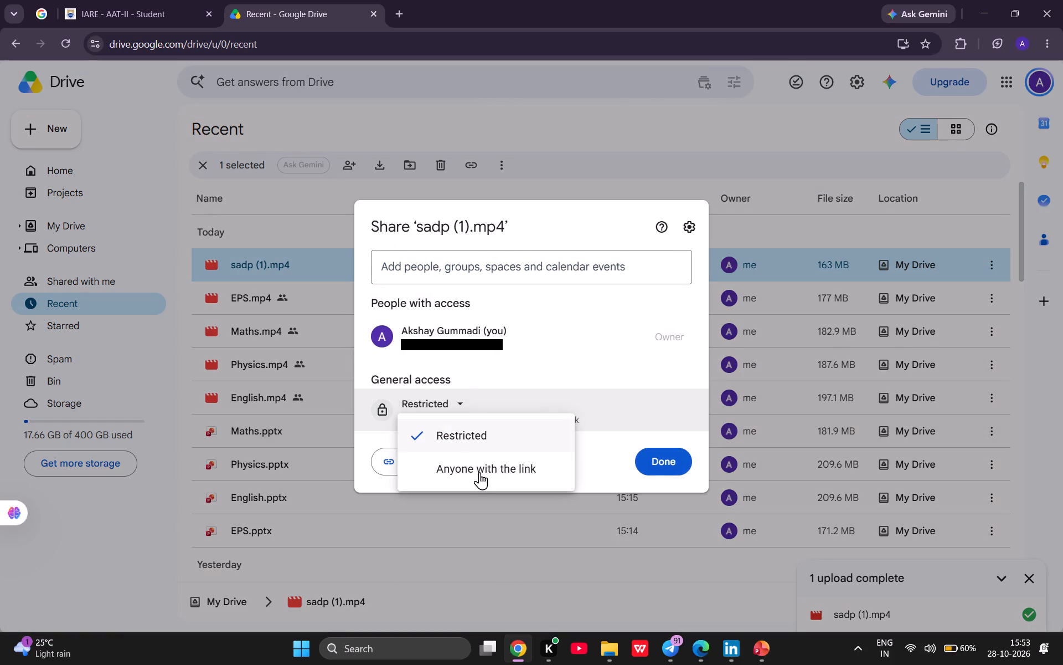
click(479, 472)
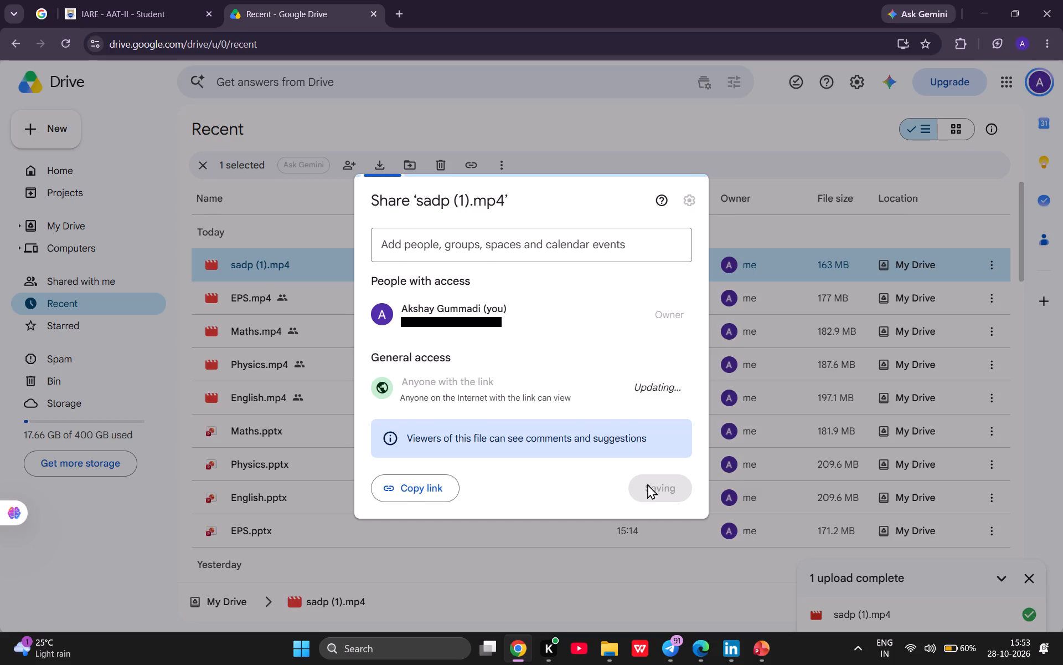
click(673, 486)
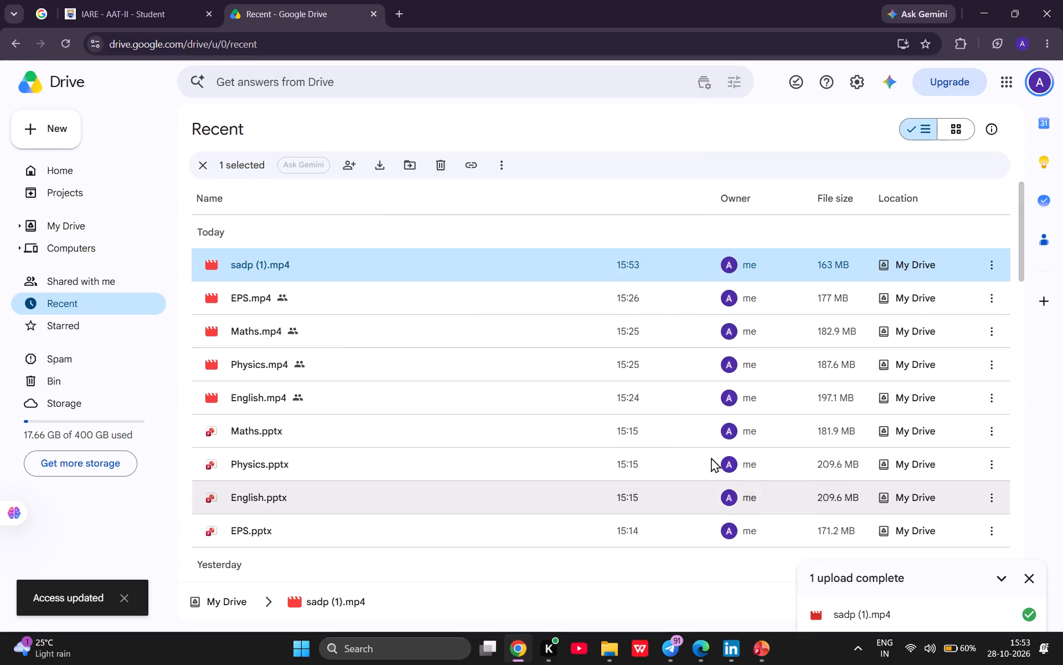
click(992, 267)
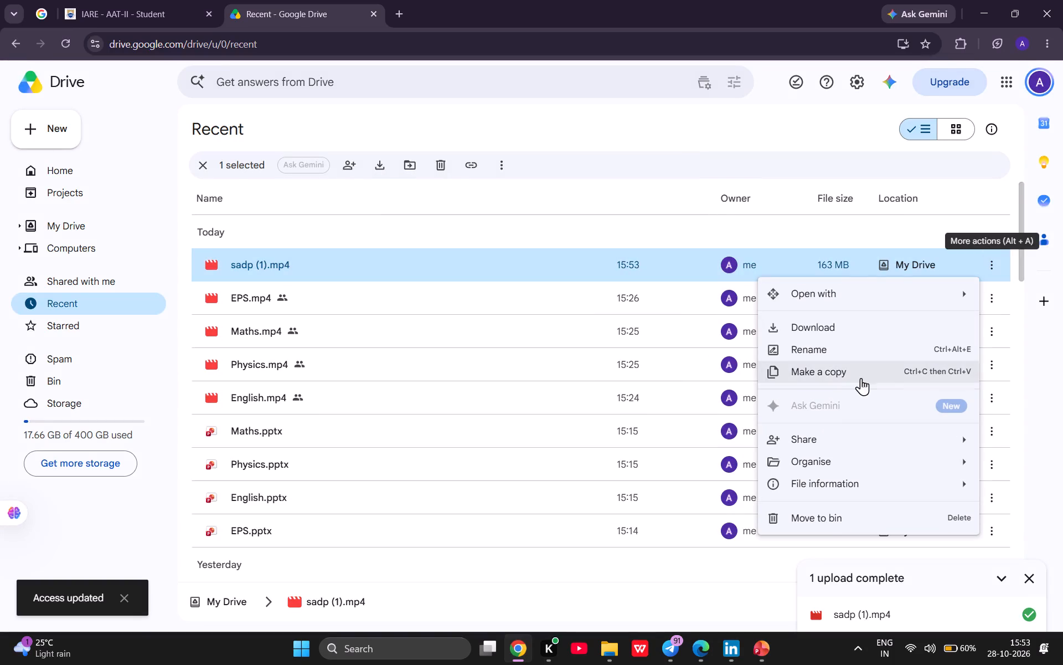
click(614, 469)
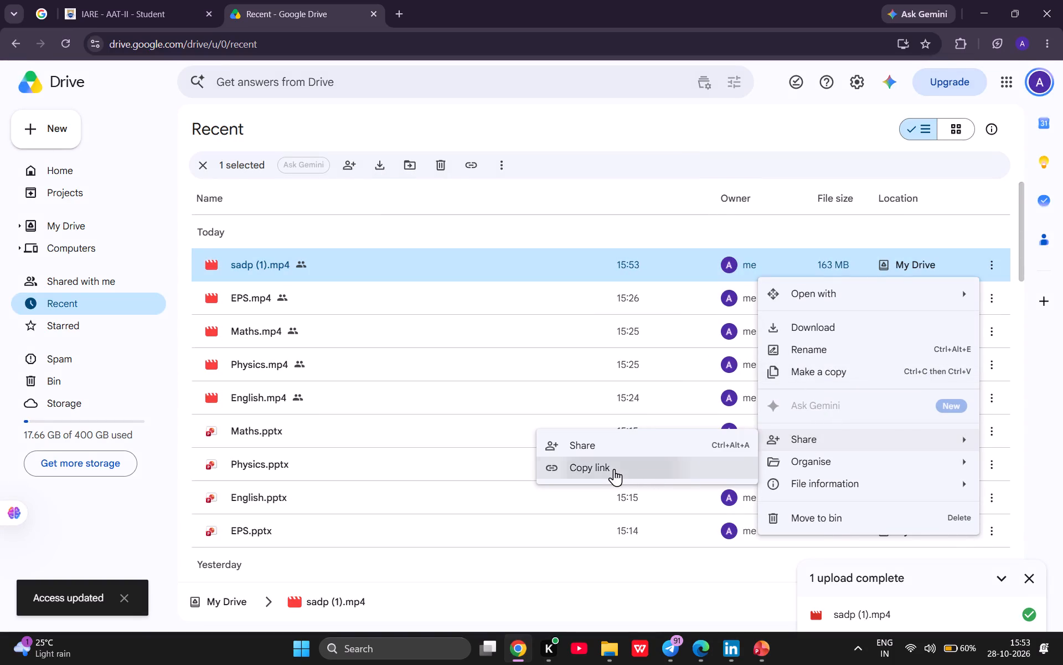
Delete the existing ACSD38 submission on the college portal's AAT-II page.
click(157, 0)
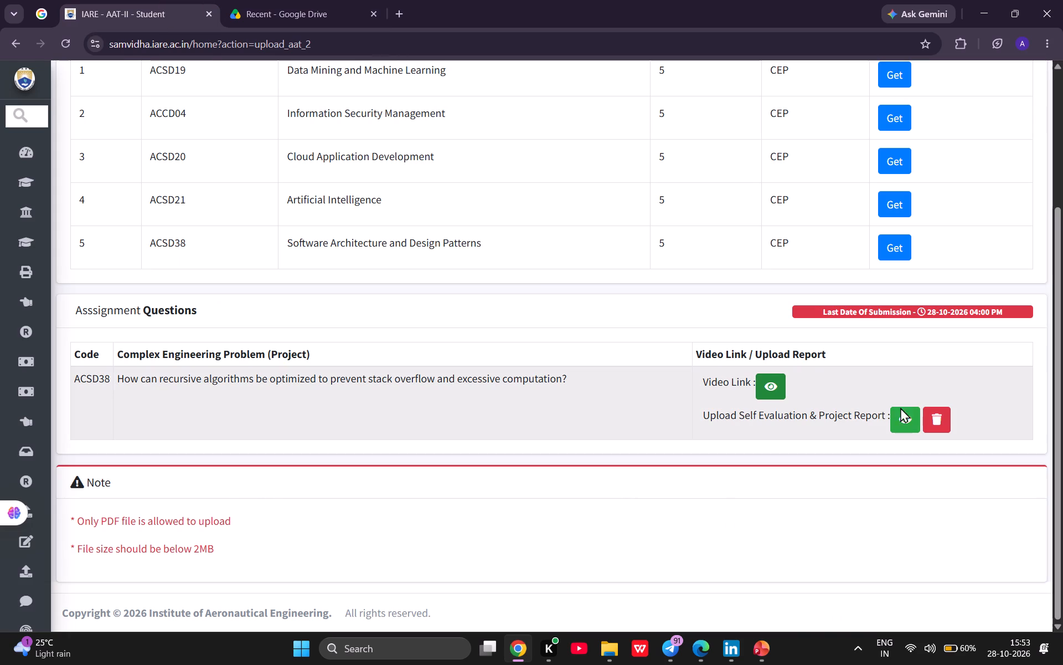
click(944, 416)
click(519, 421)
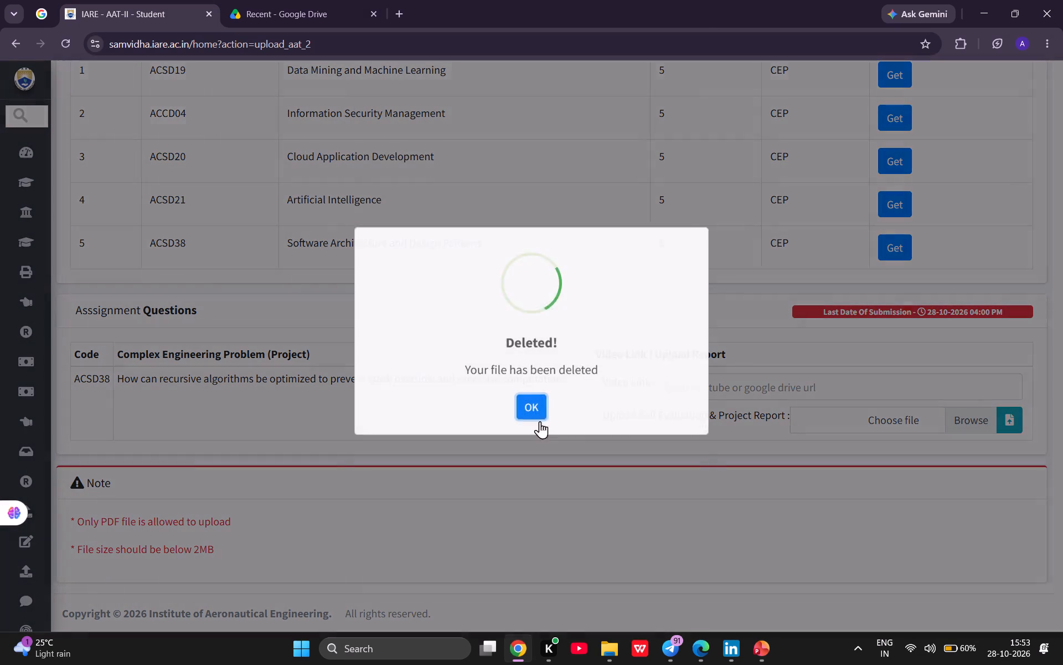
click(538, 417)
Enter the copied Google Drive link as the ACSD38 video link.
click(719, 391)
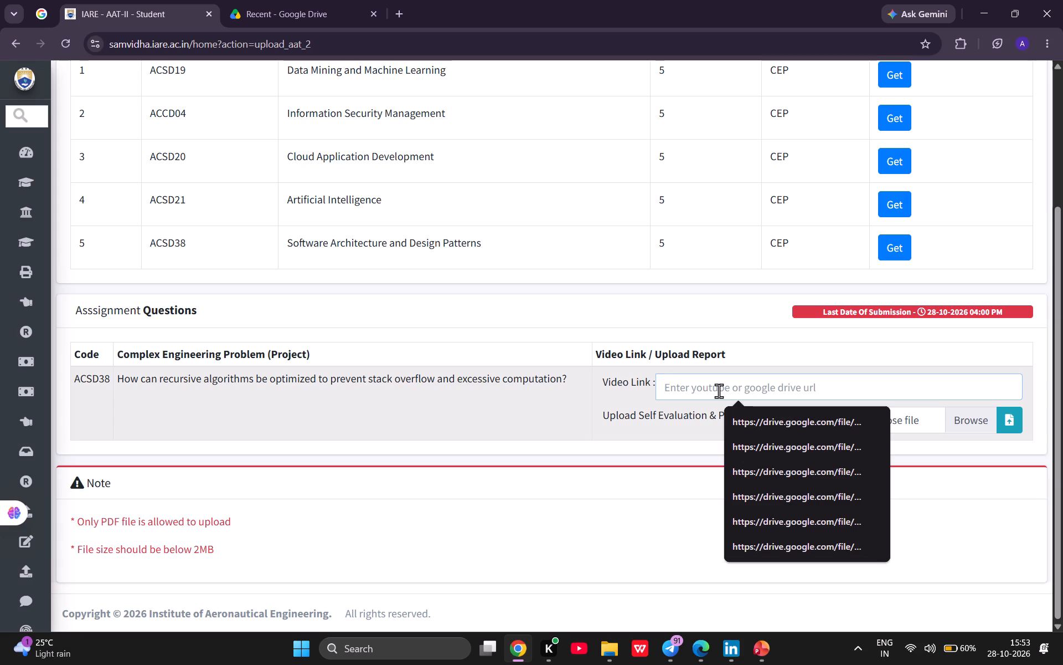
key(ctrl+v)
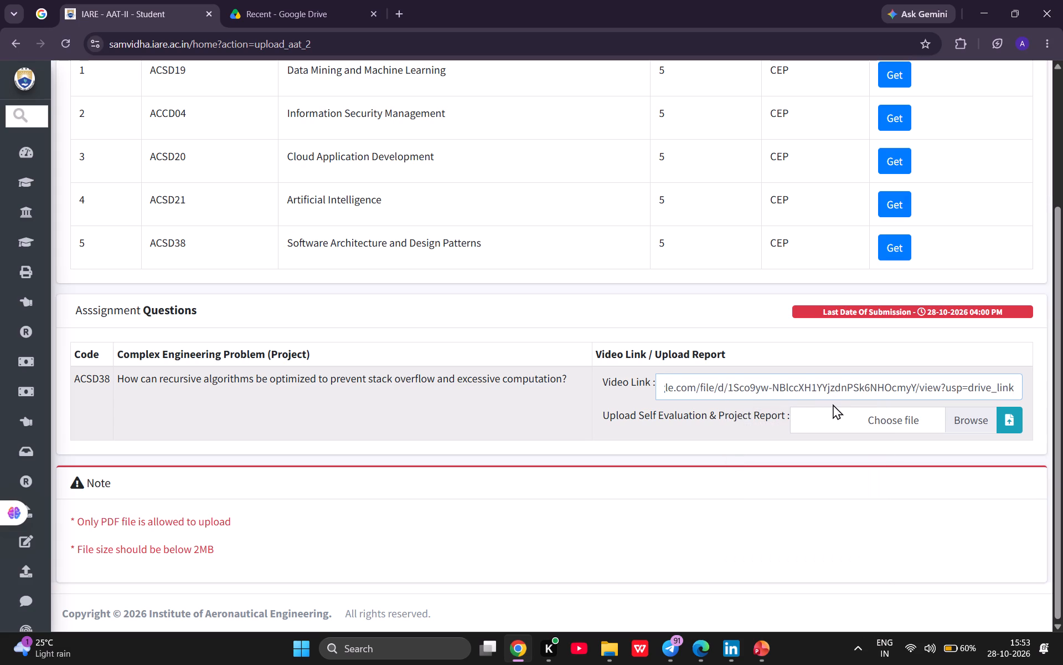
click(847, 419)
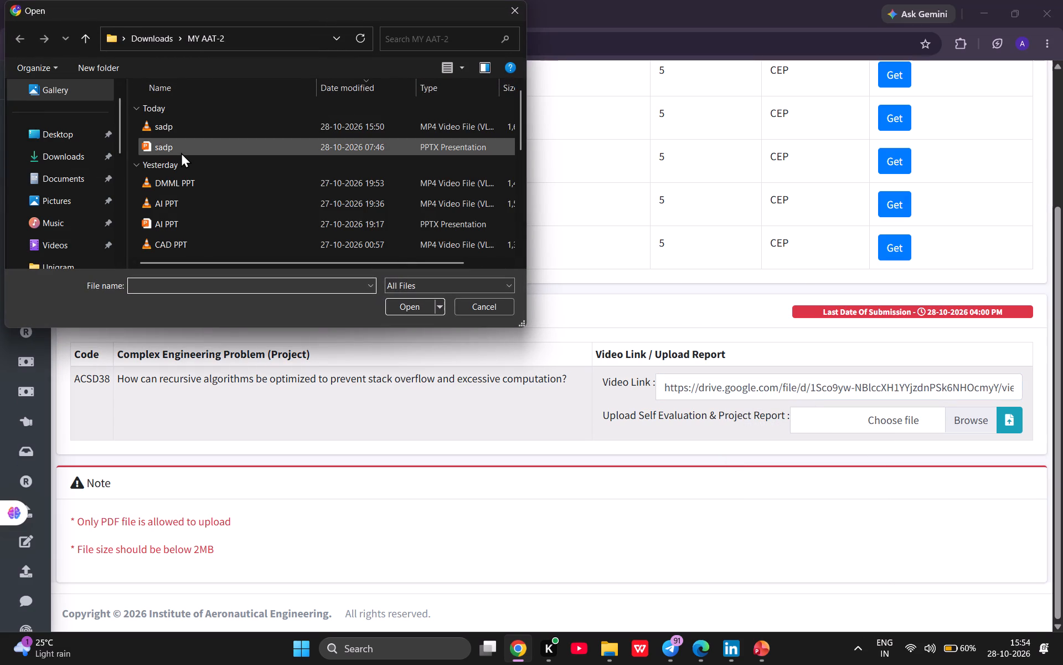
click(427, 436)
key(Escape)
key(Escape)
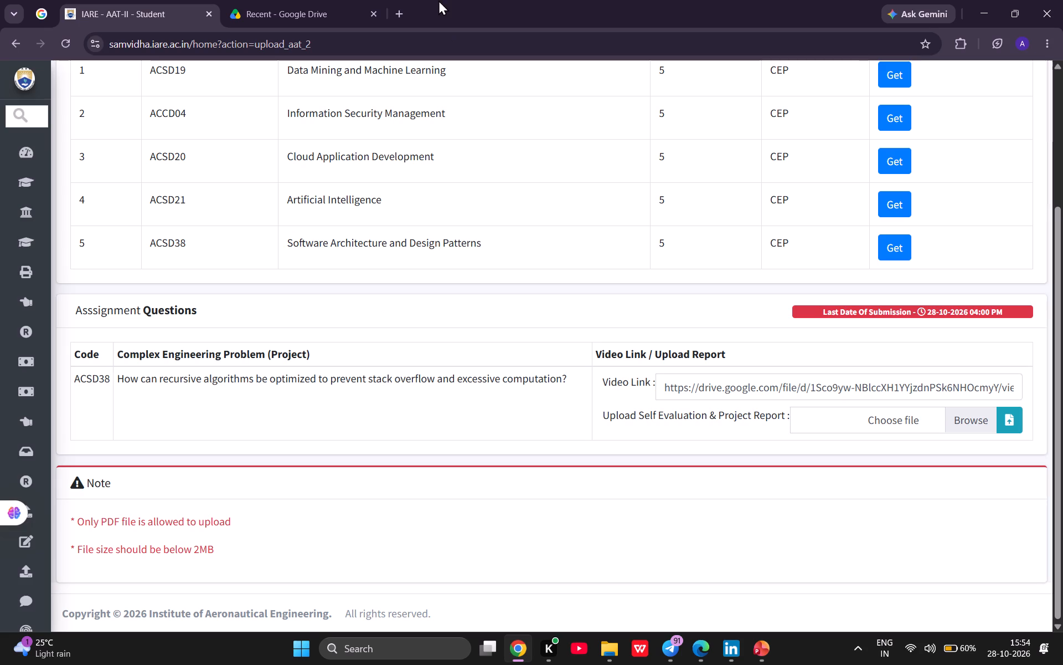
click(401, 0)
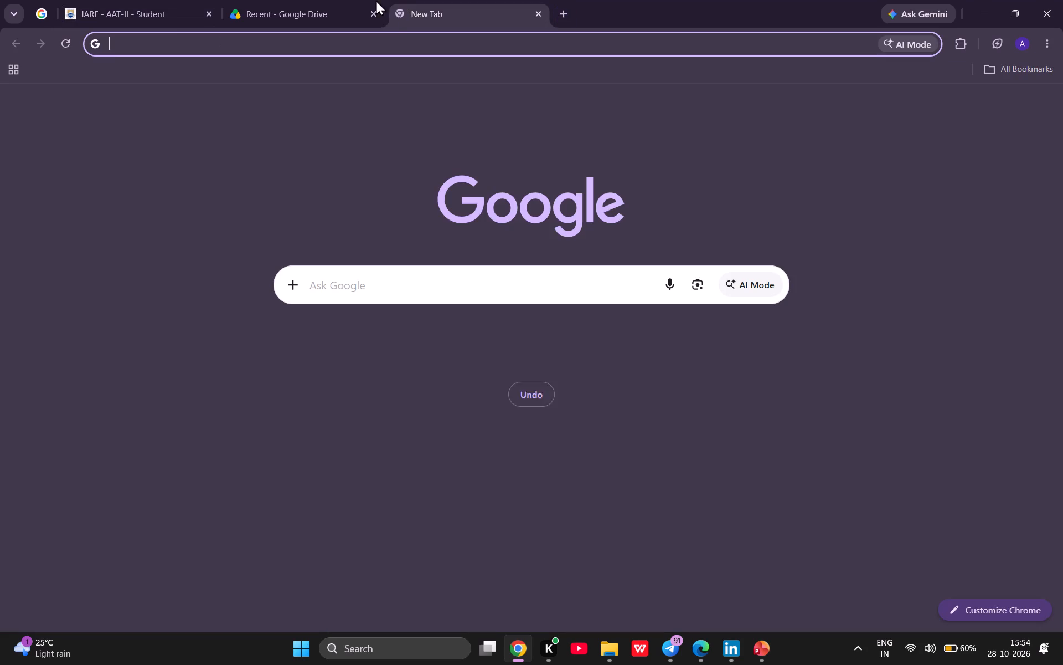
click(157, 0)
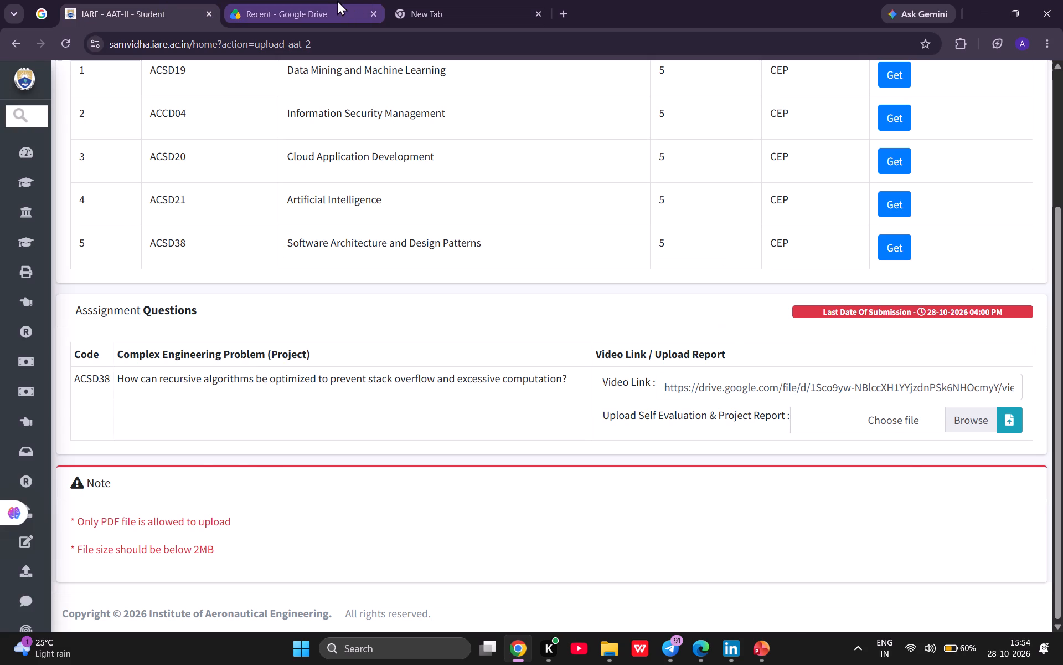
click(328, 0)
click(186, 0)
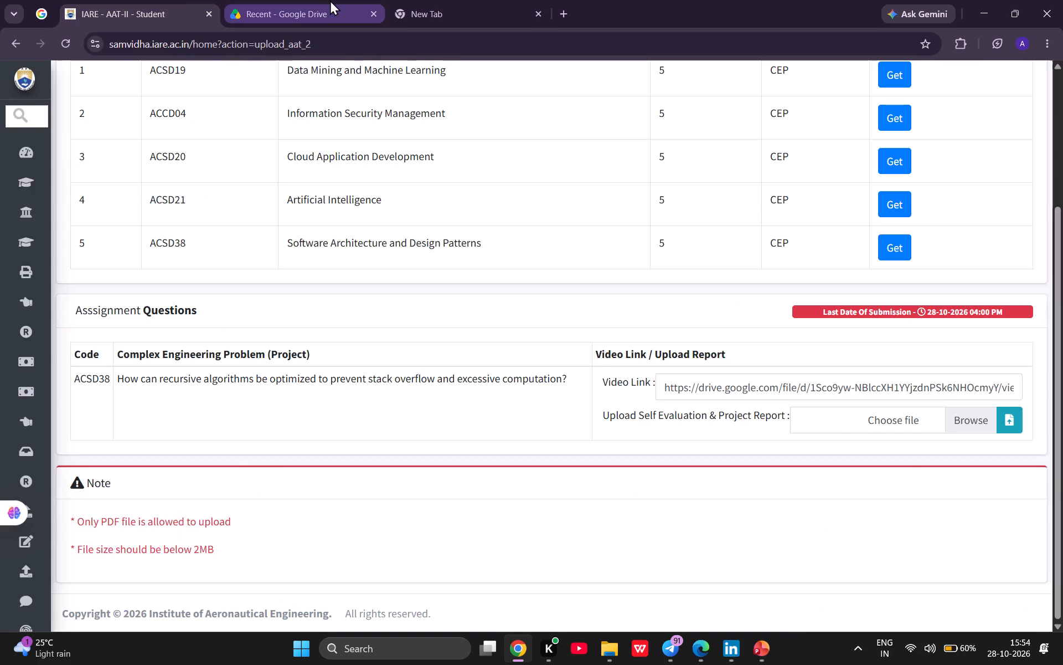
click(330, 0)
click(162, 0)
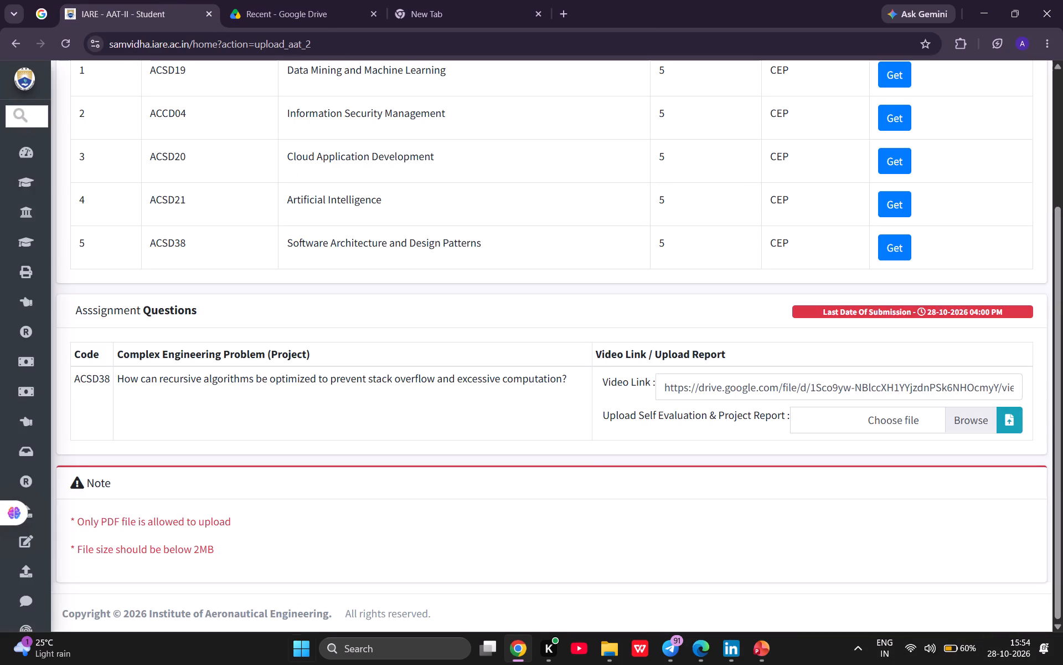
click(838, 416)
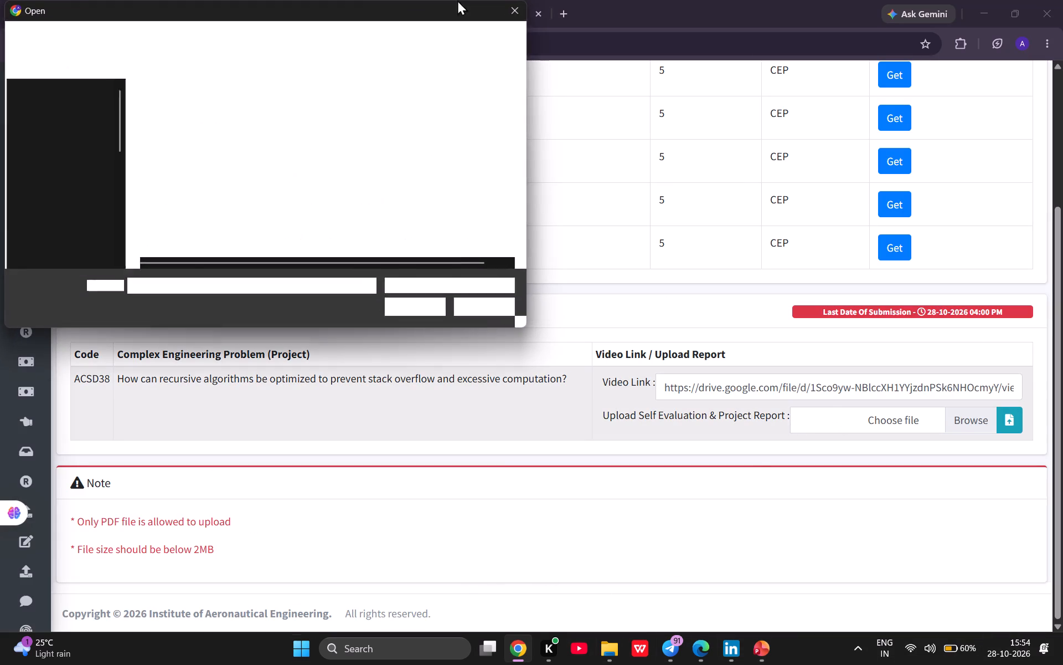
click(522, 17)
Find the Samvidha portal through a web search for "samvidha" and sign in with the other student's saved login.
click(495, 0)
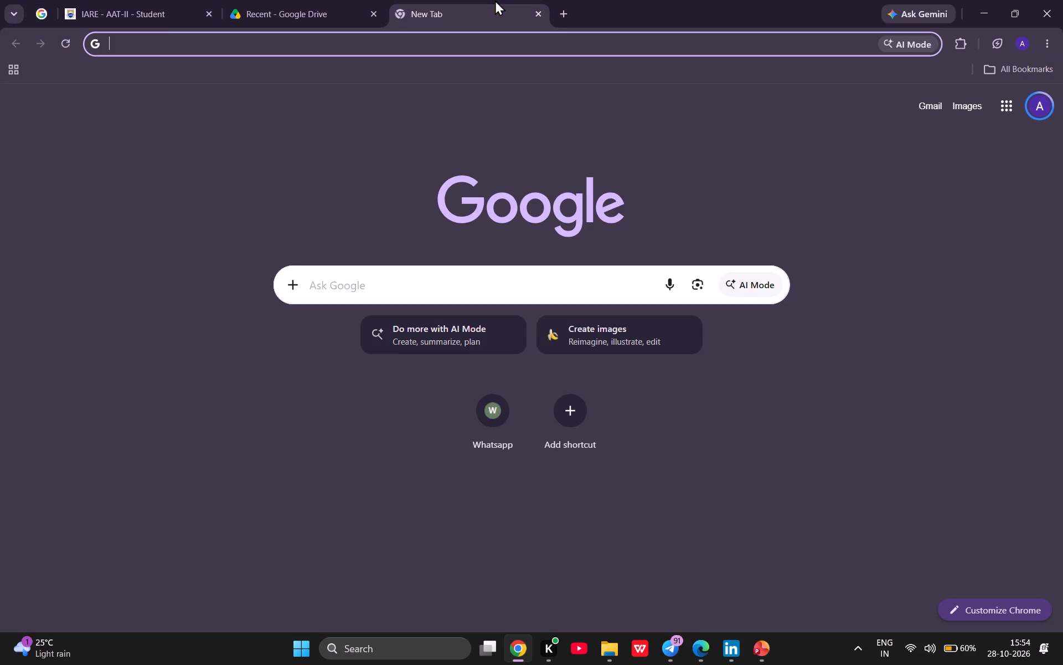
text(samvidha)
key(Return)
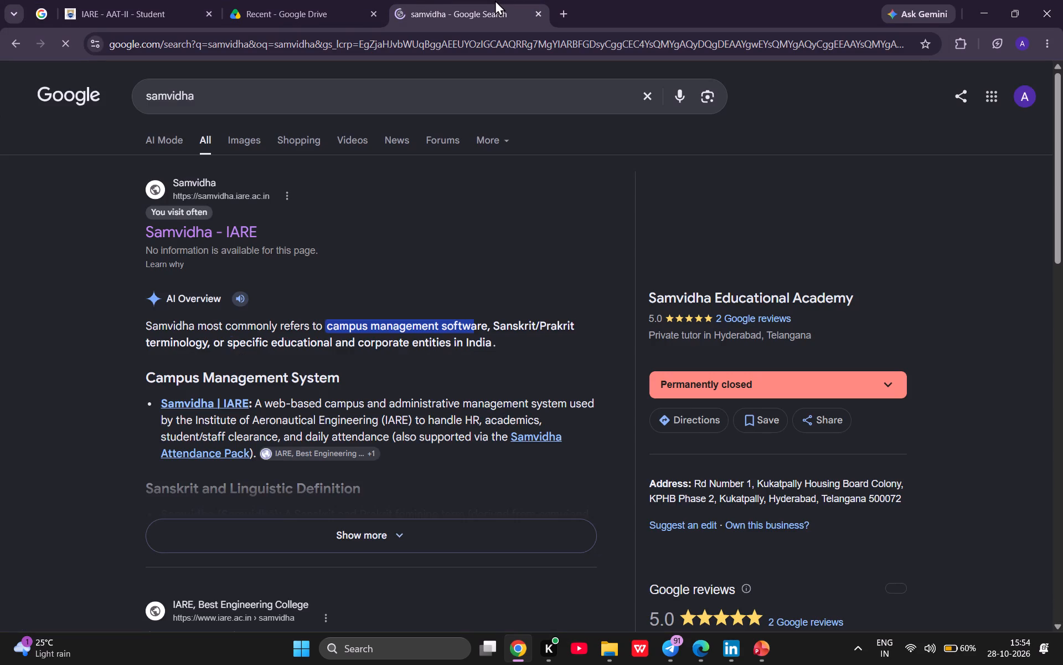
click(180, 231)
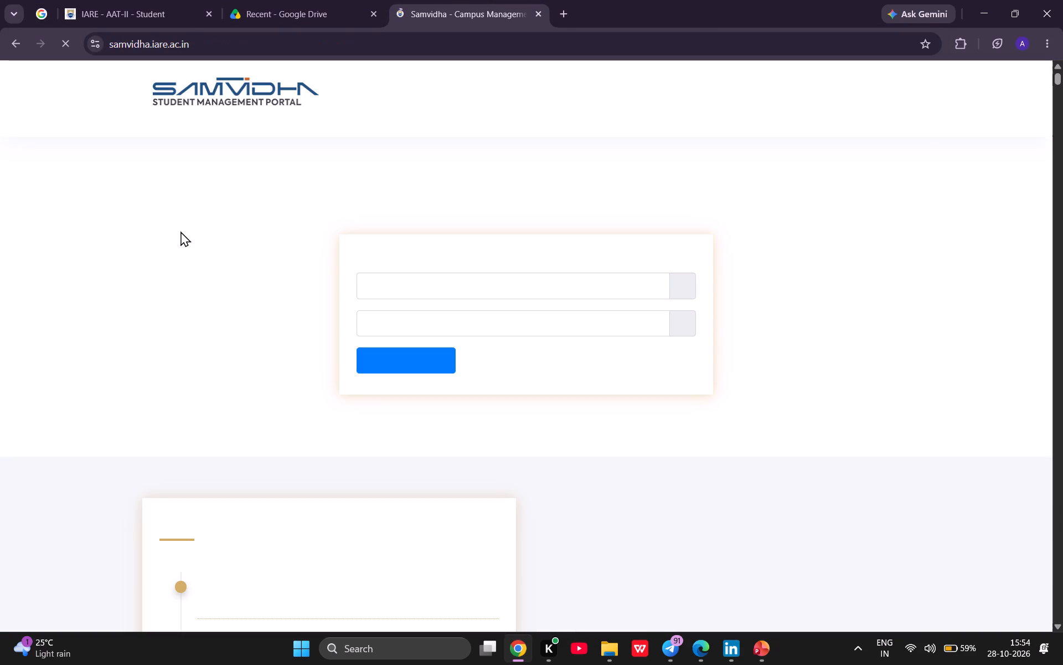
click(456, 278)
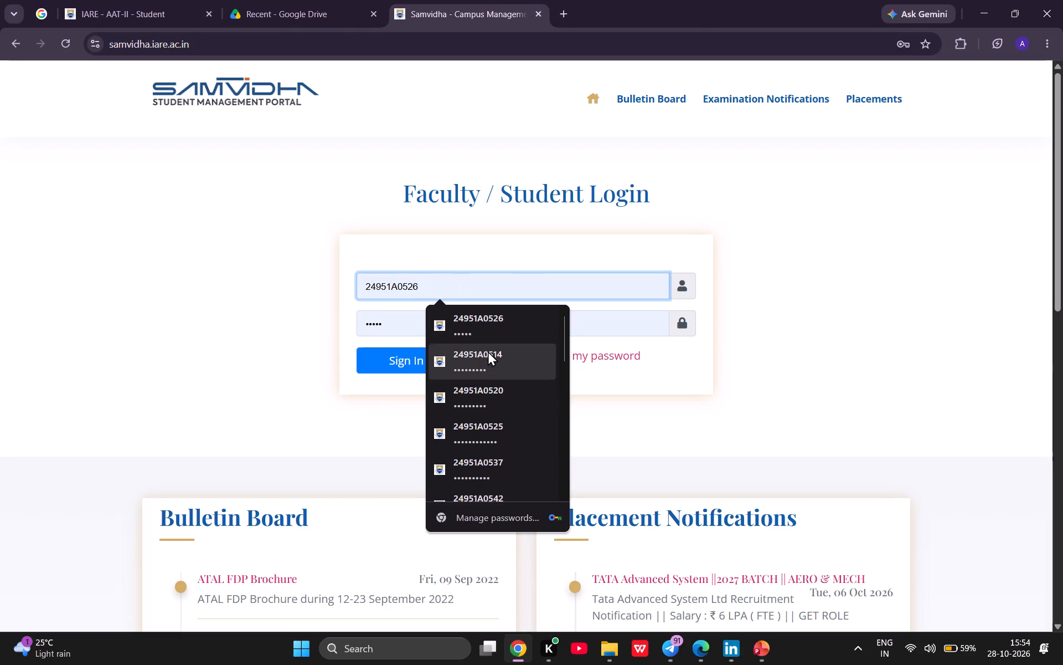
click(500, 438)
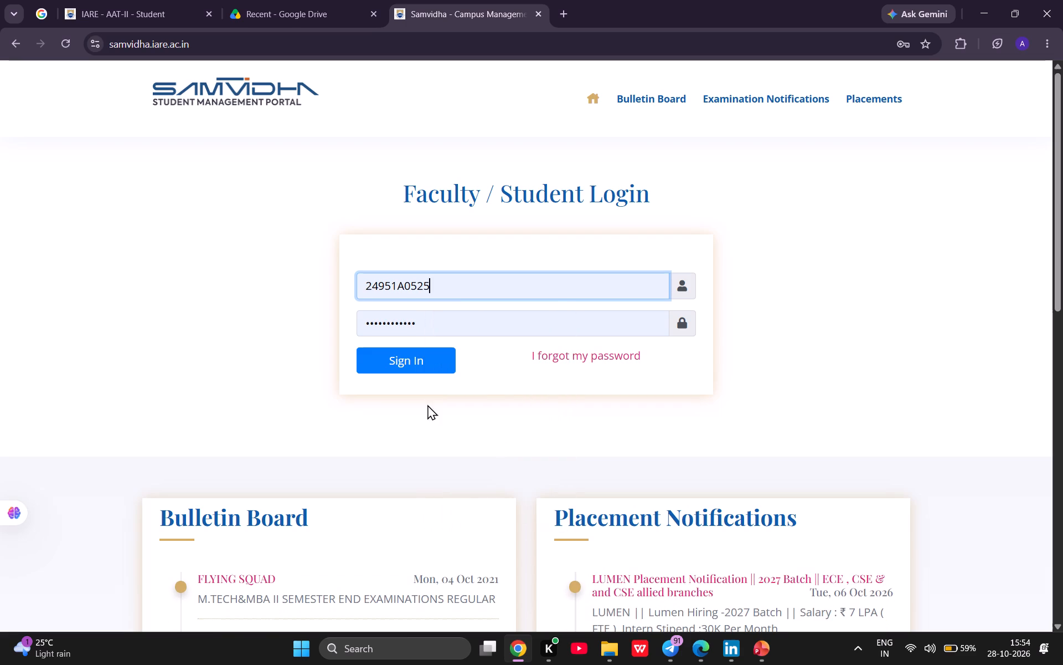
click(415, 367)
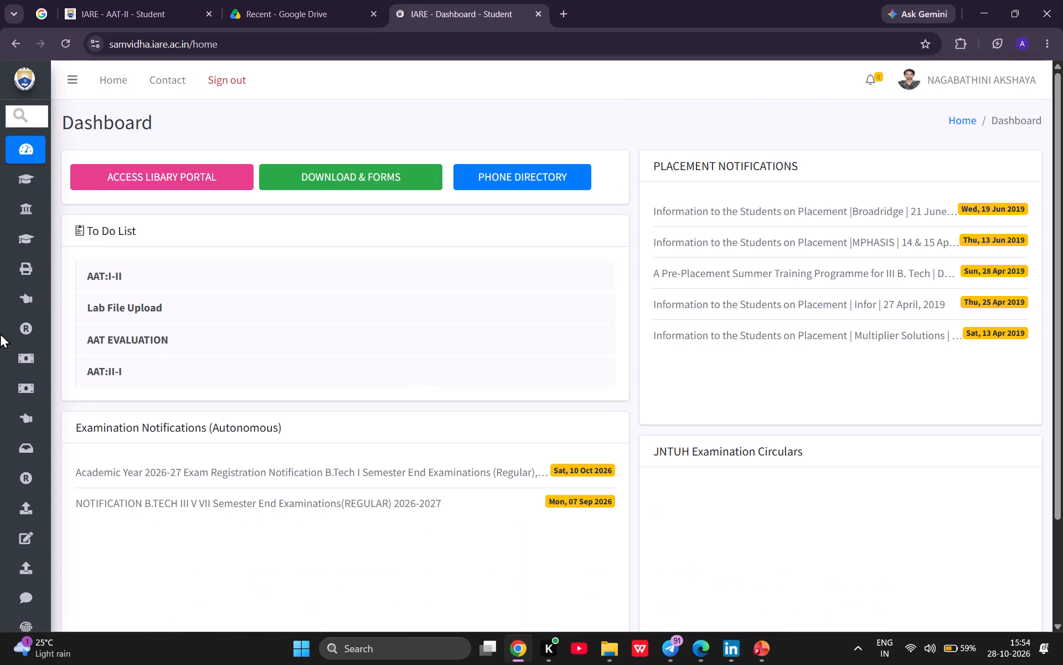
Open the AAT-II uploads page and get the assigned question for ACSD38, Software Architecture and Design Patterns.
click(113, 569)
scroll(112, 569, down, 4)
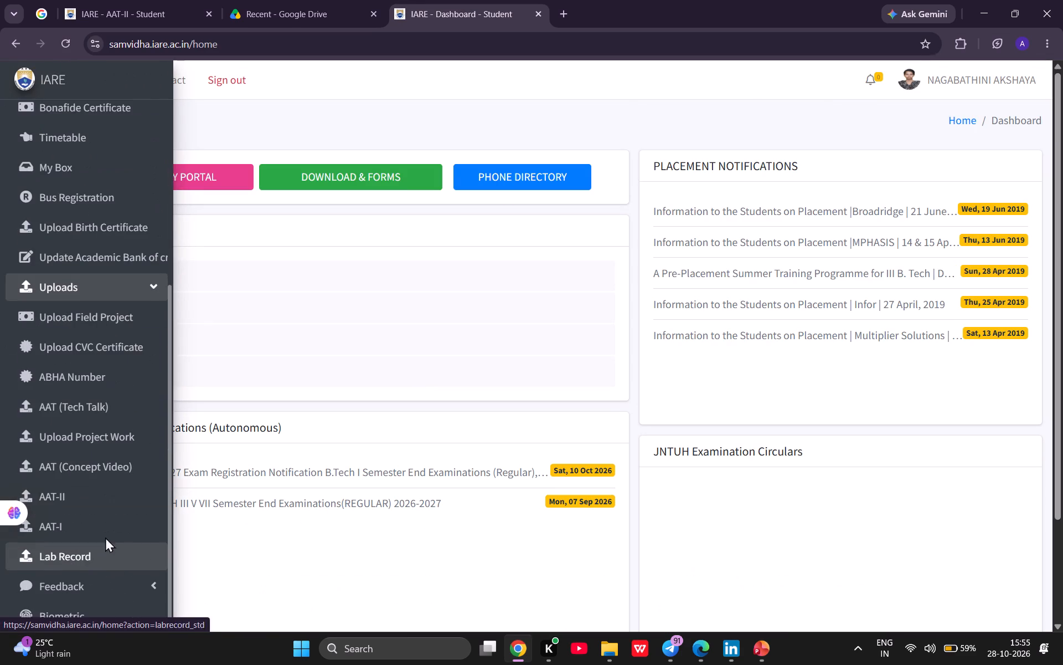
click(100, 503)
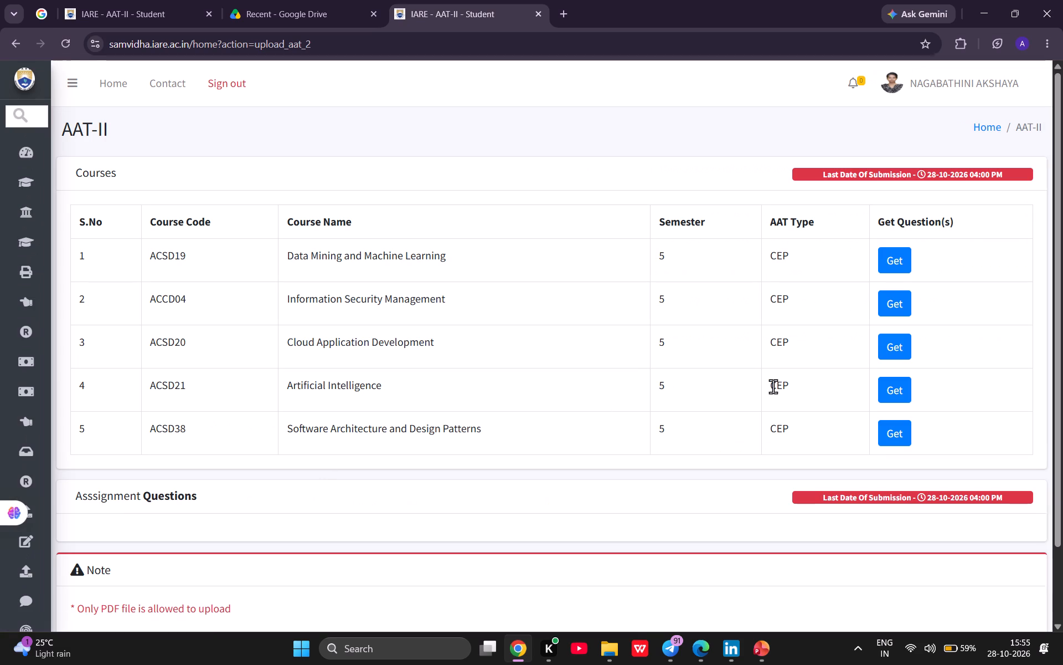
click(897, 428)
scroll(782, 462, down, 3)
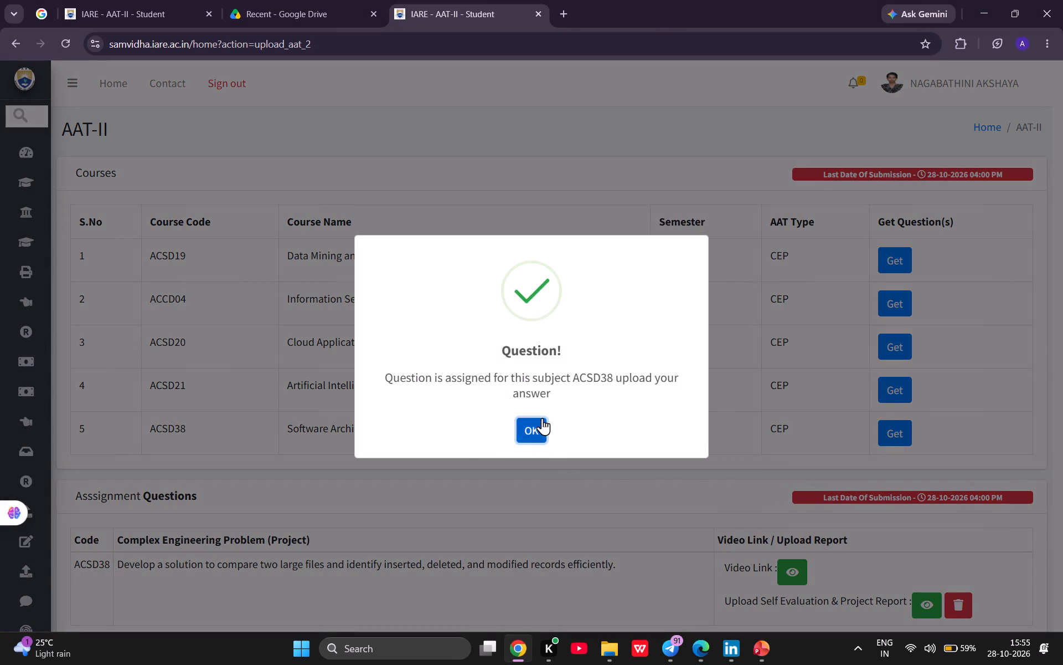
click(542, 418)
Open the submitted ACSD38 self evaluation and project report and save its PDF to Downloads.
scroll(860, 464, down, 4)
click(930, 416)
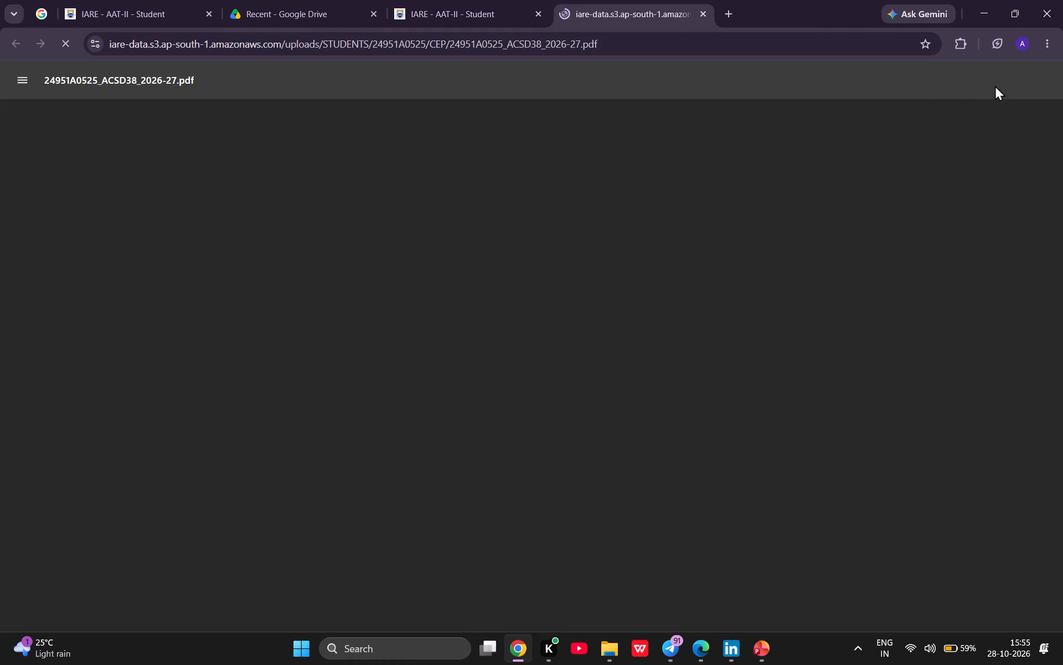
click(989, 79)
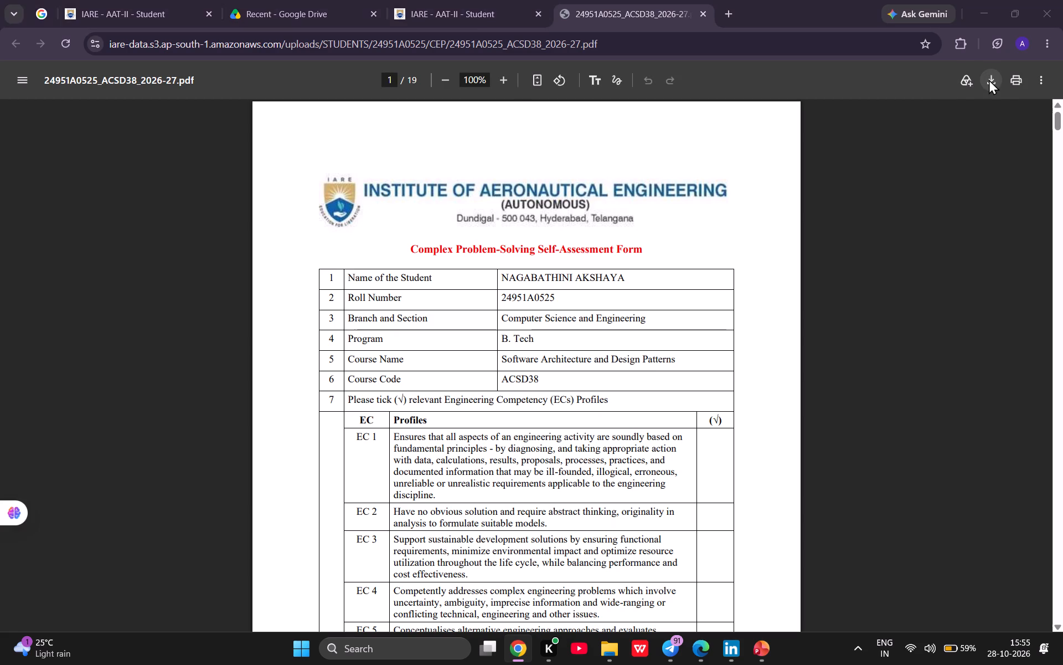
click(64, 156)
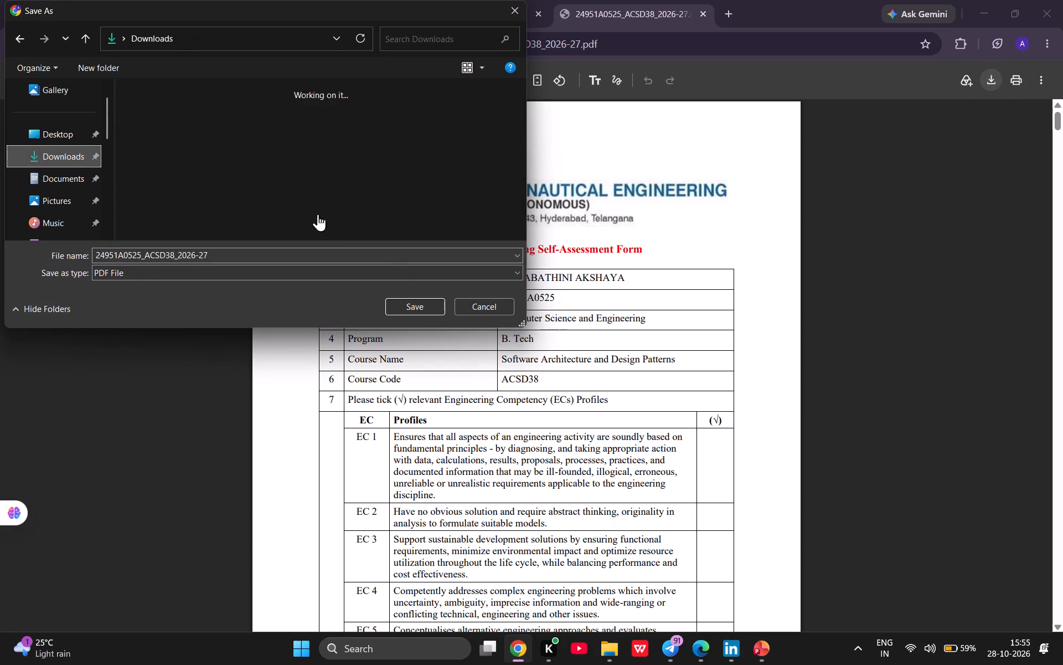
click(419, 303)
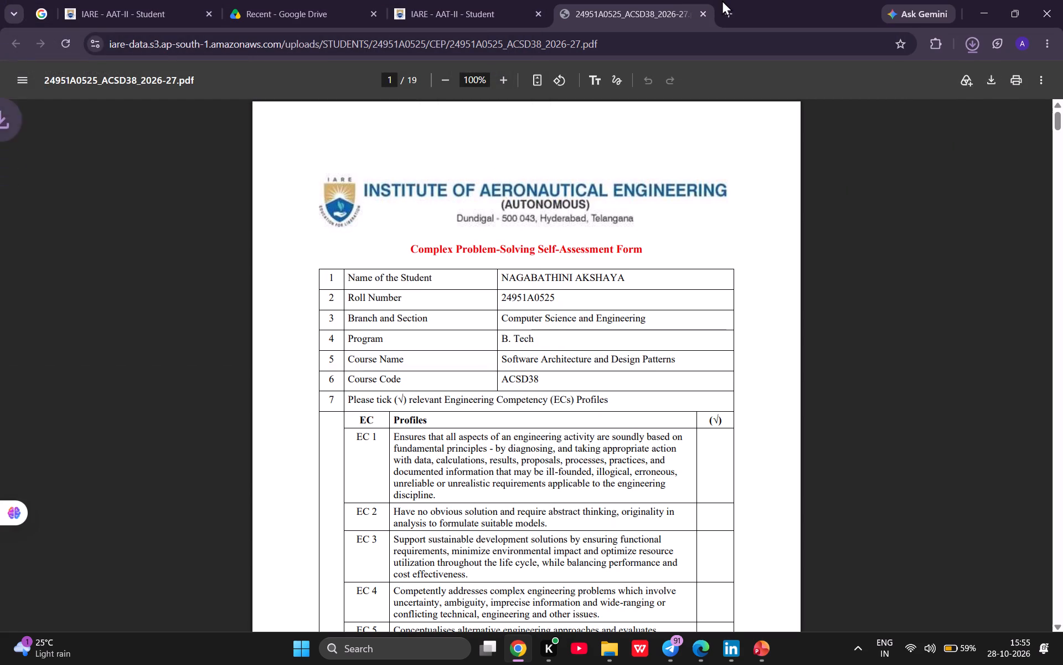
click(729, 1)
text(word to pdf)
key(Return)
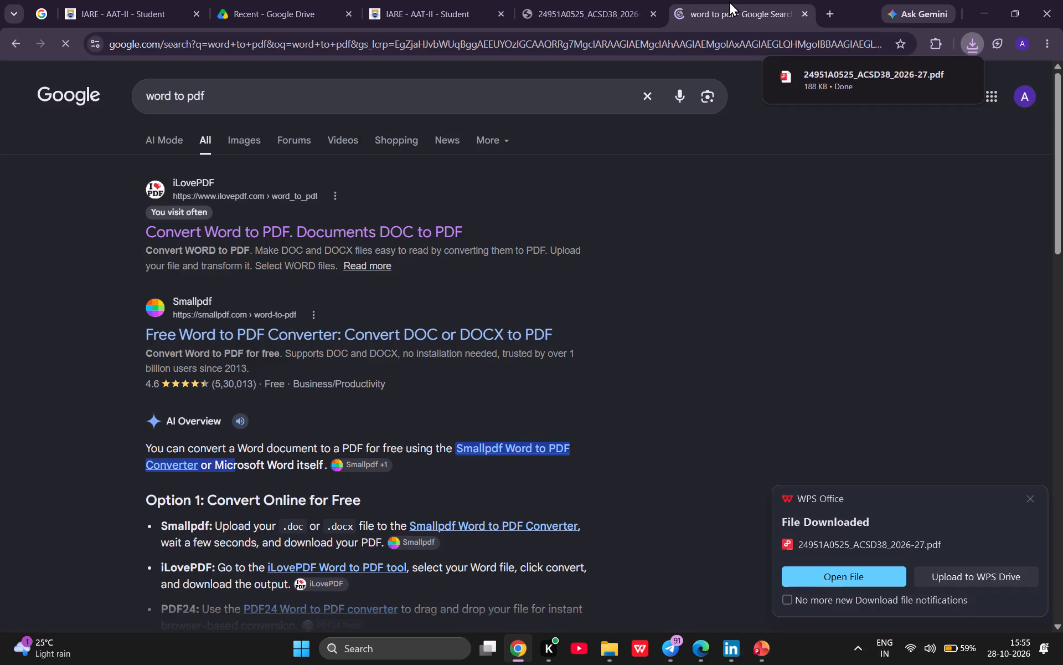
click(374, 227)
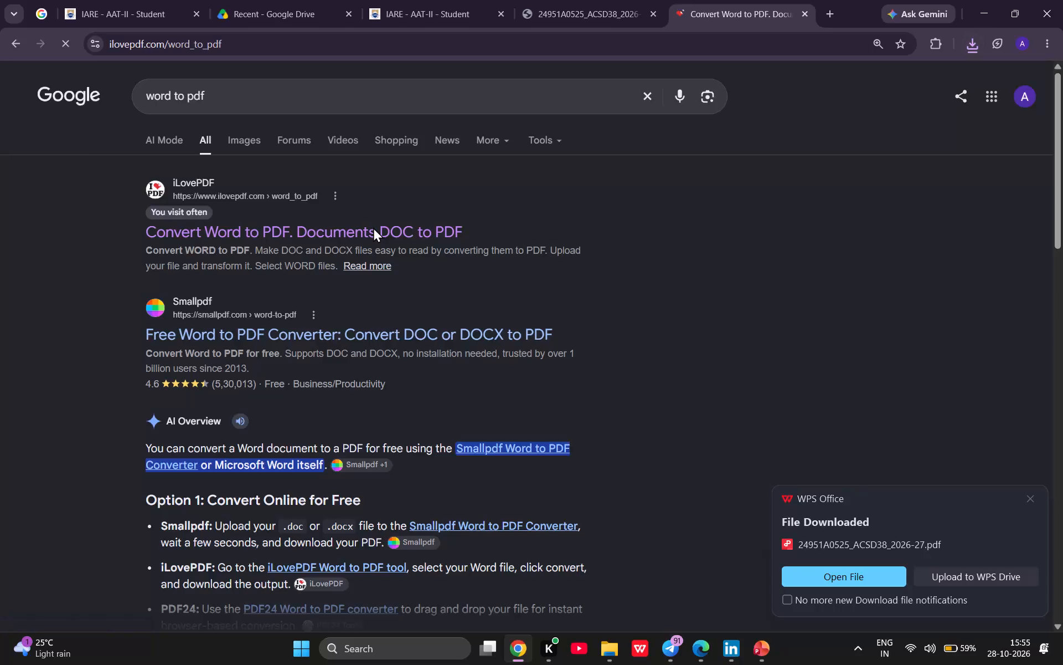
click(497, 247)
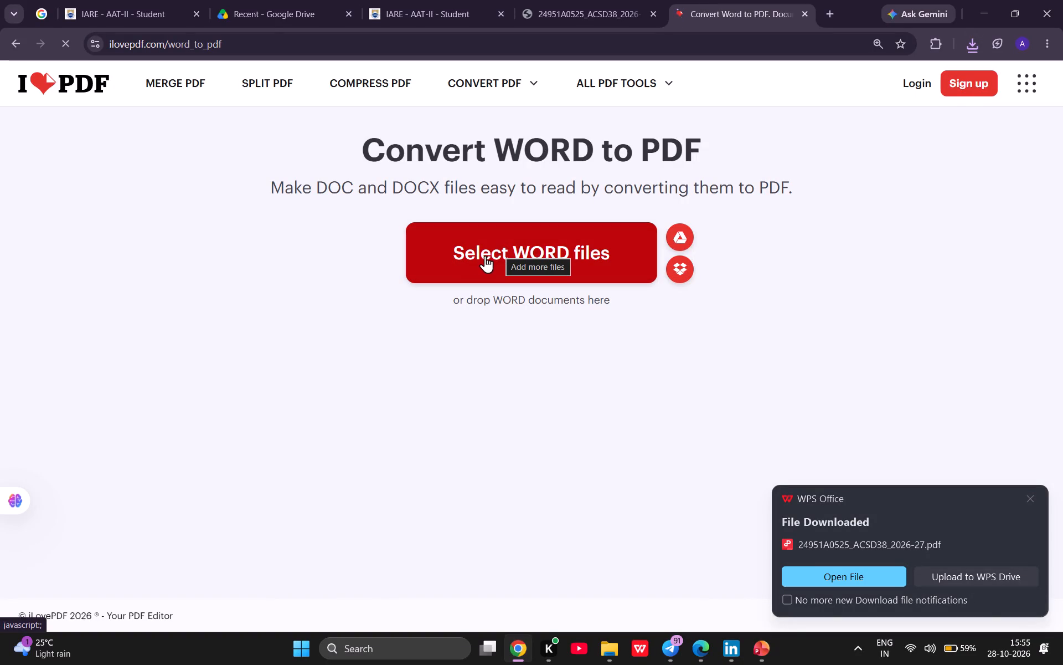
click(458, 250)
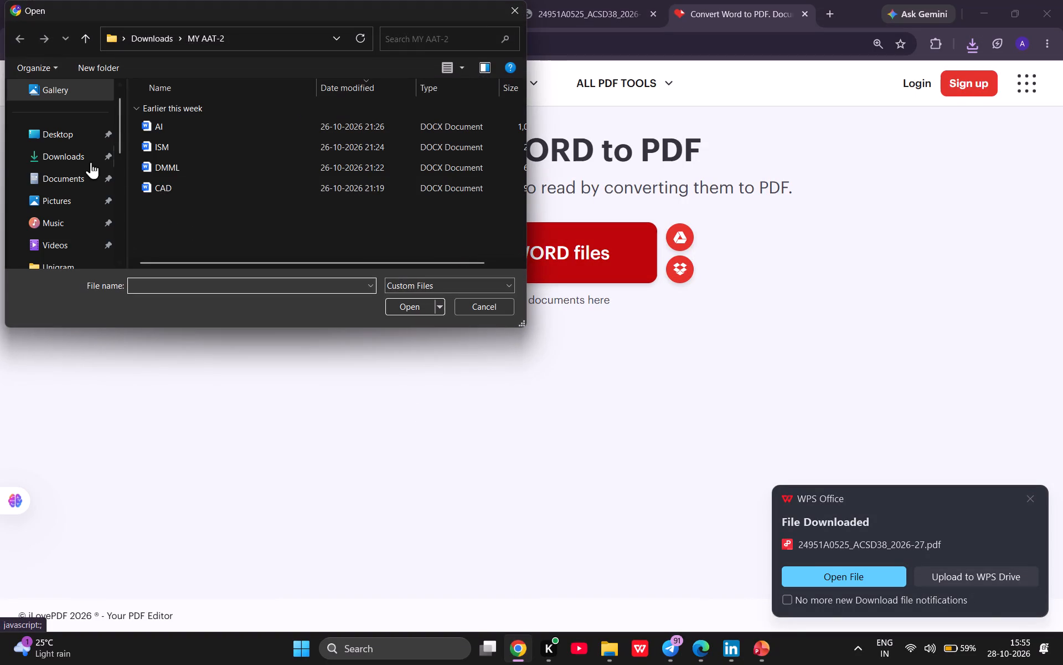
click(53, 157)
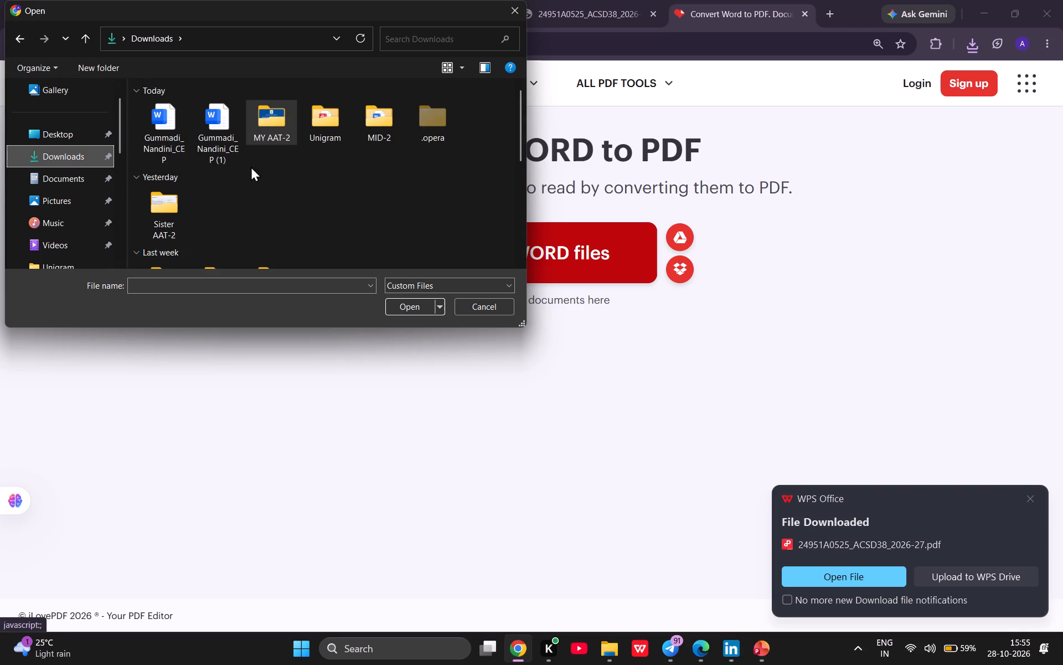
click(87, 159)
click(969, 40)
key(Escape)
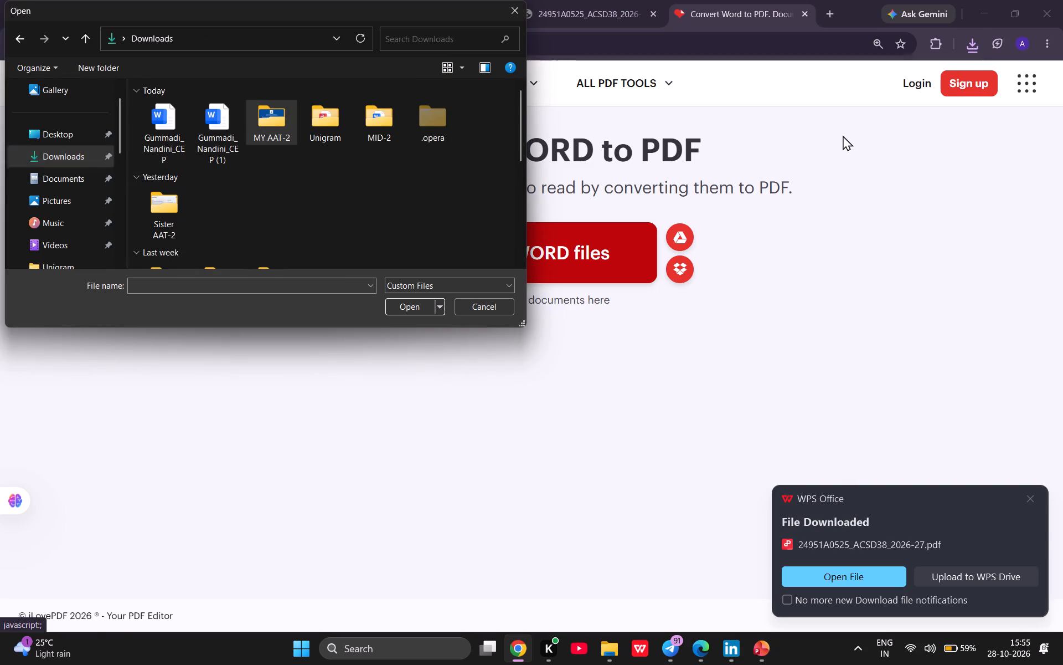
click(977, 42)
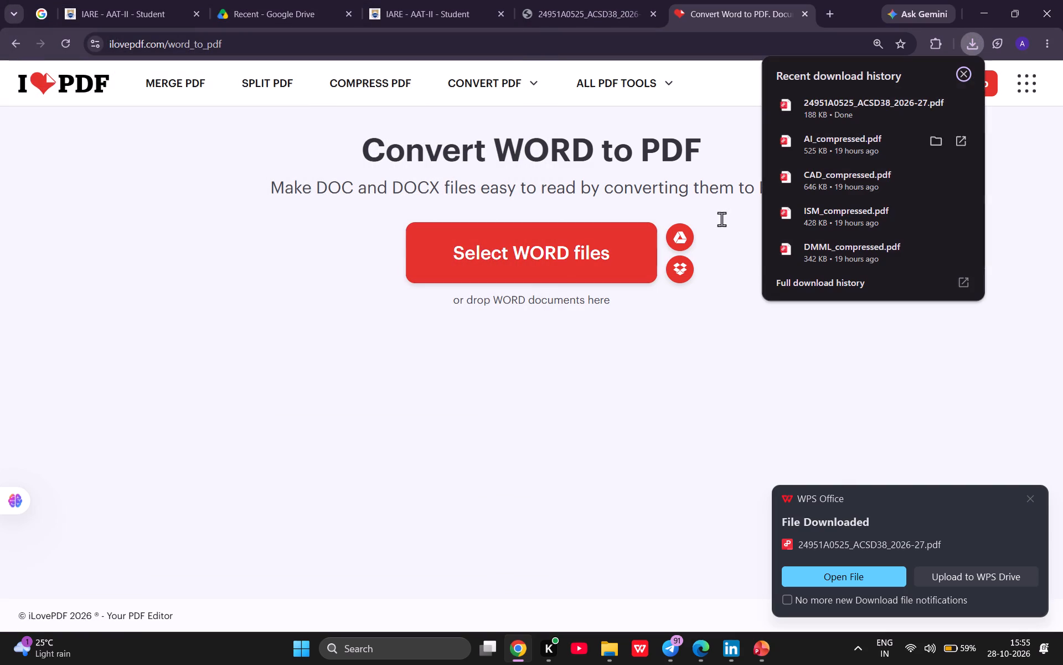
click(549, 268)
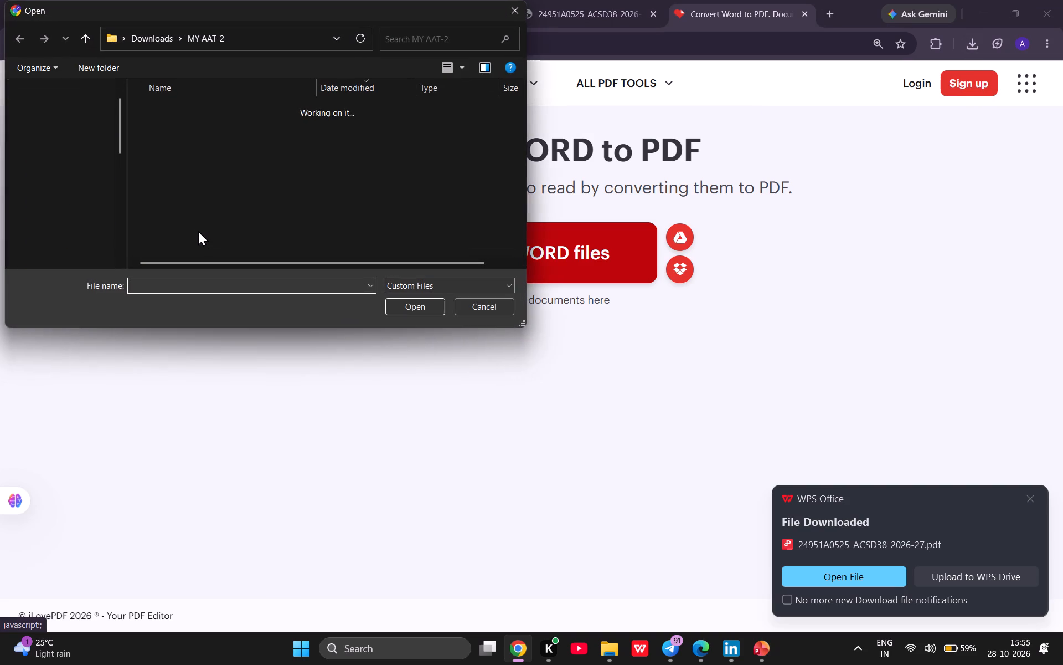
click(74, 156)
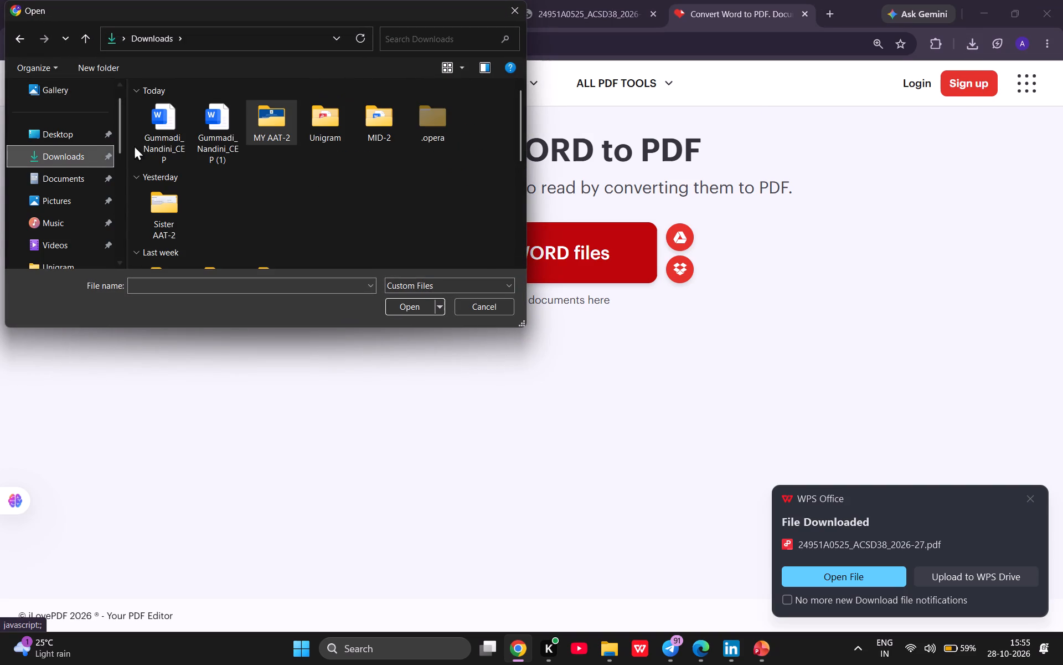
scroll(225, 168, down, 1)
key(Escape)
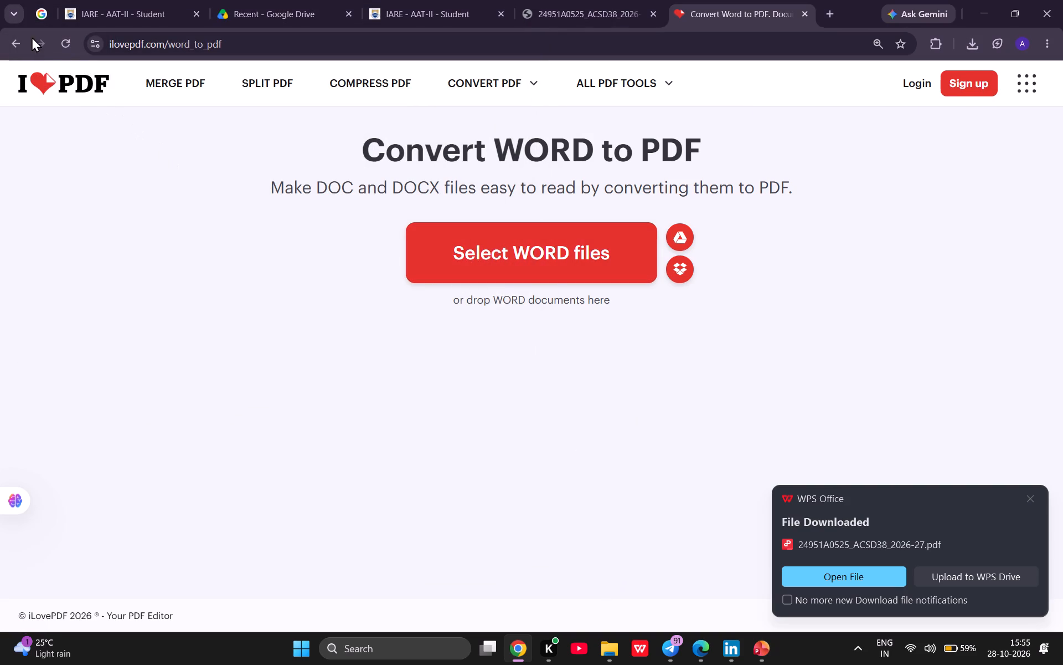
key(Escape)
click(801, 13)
Search the web for "pdf to word" in a new tab and open the iLovePDF PDF to Word converter.
click(731, 1)
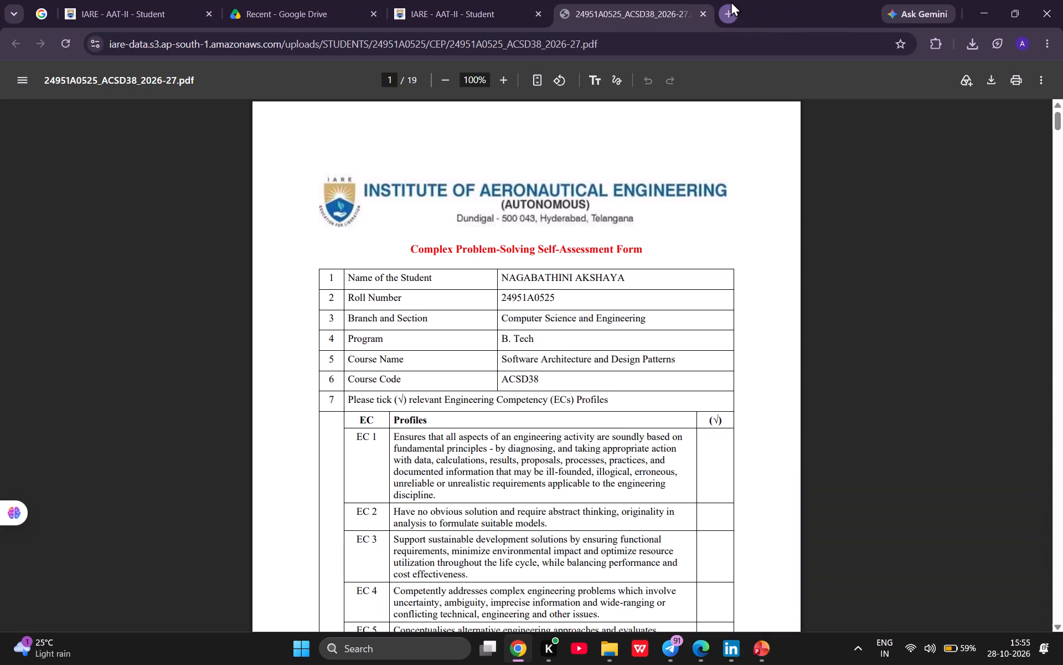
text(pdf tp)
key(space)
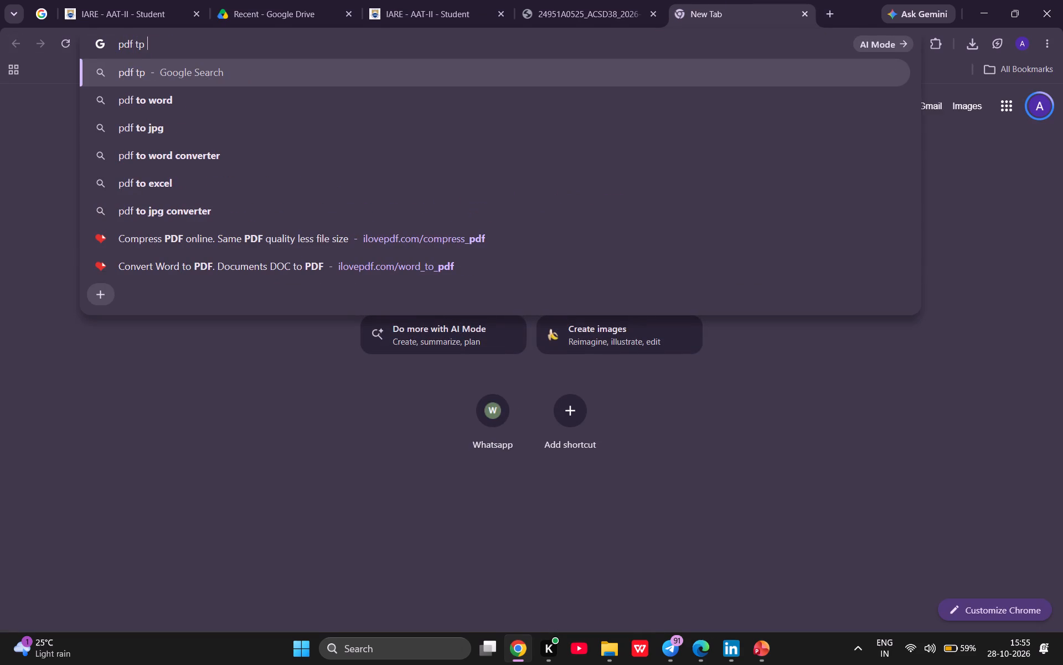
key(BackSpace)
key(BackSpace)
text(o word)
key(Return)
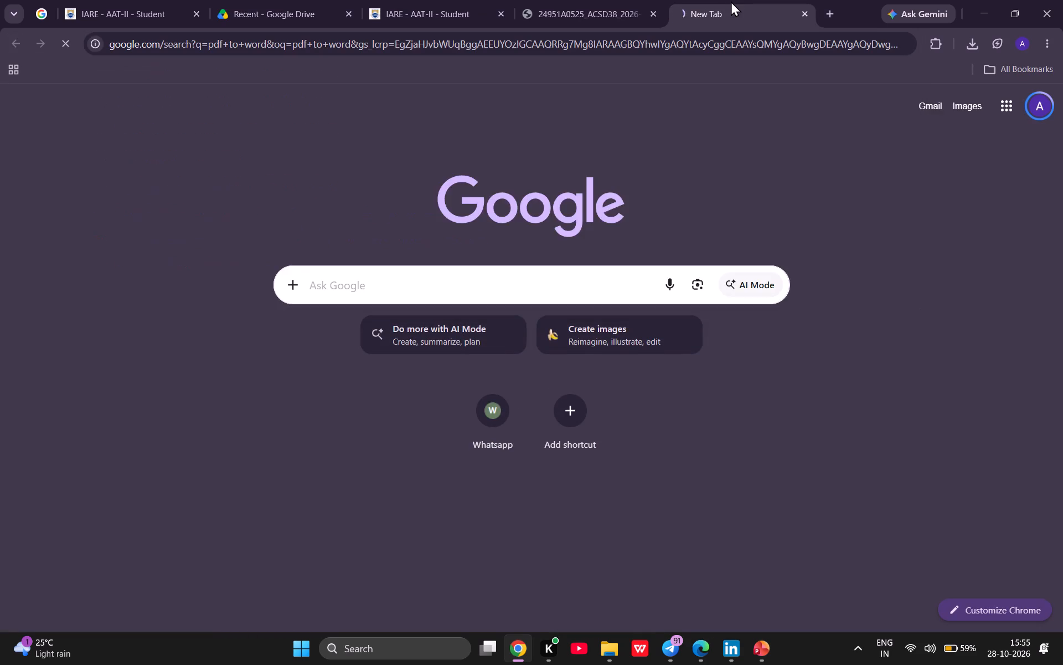
click(203, 224)
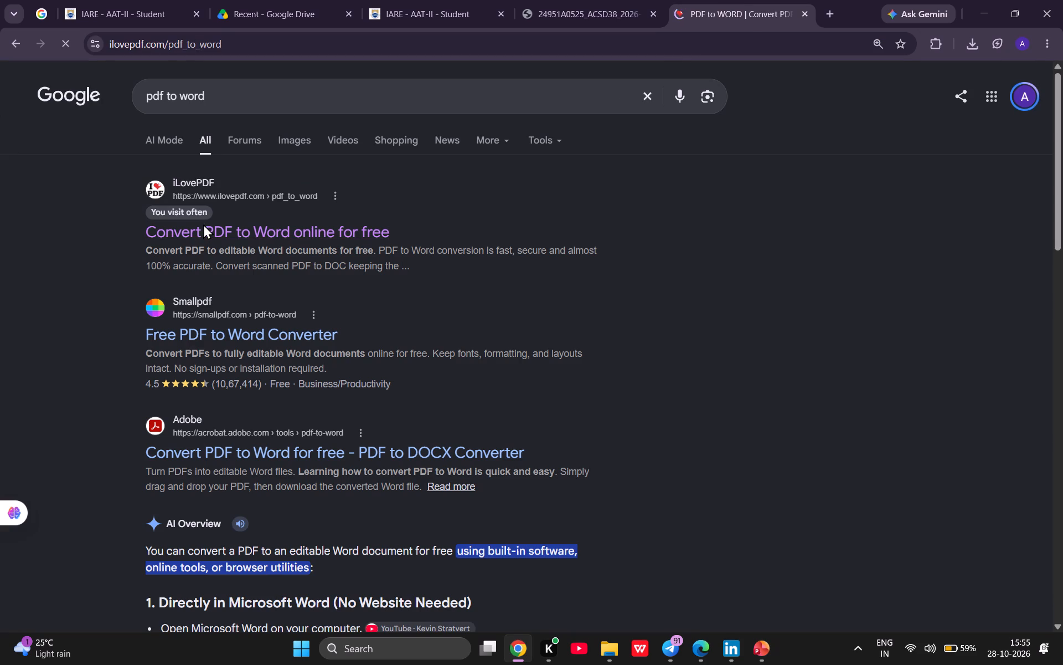
Convert the ACSD38 report PDF from Downloads to Word without OCR and download the resulting document.
click(507, 273)
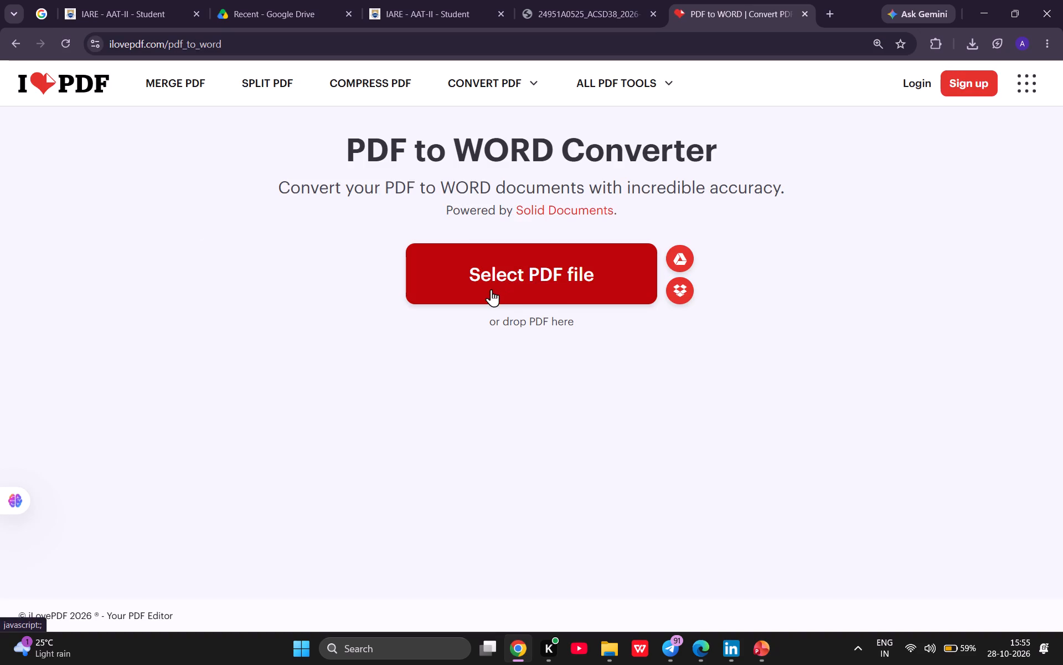
click(491, 289)
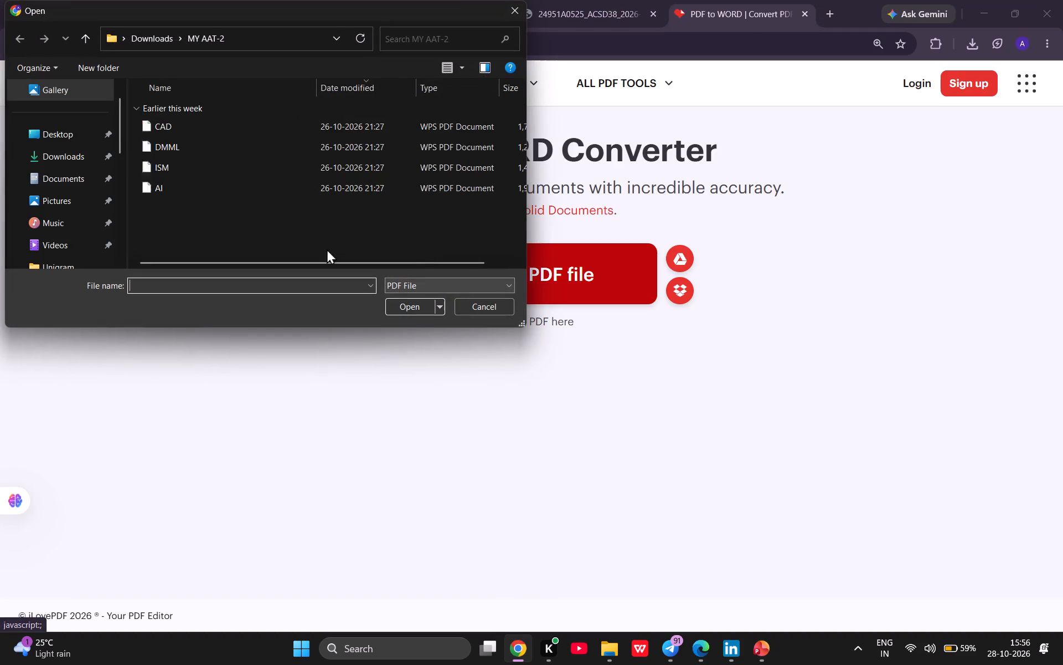
click(81, 160)
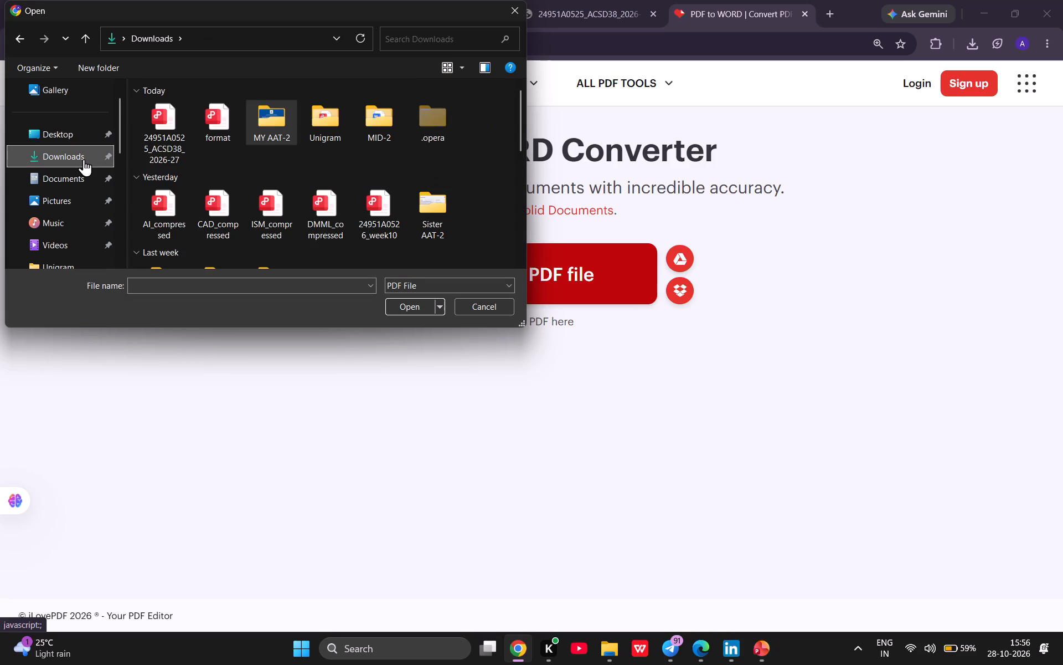
double_click(151, 129)
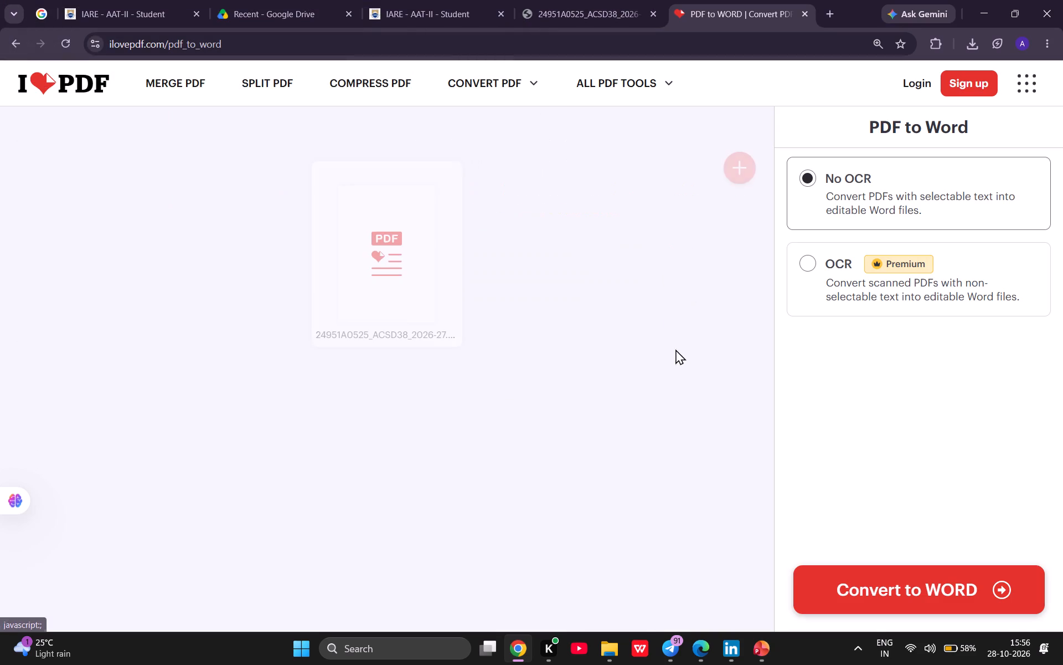
click(937, 587)
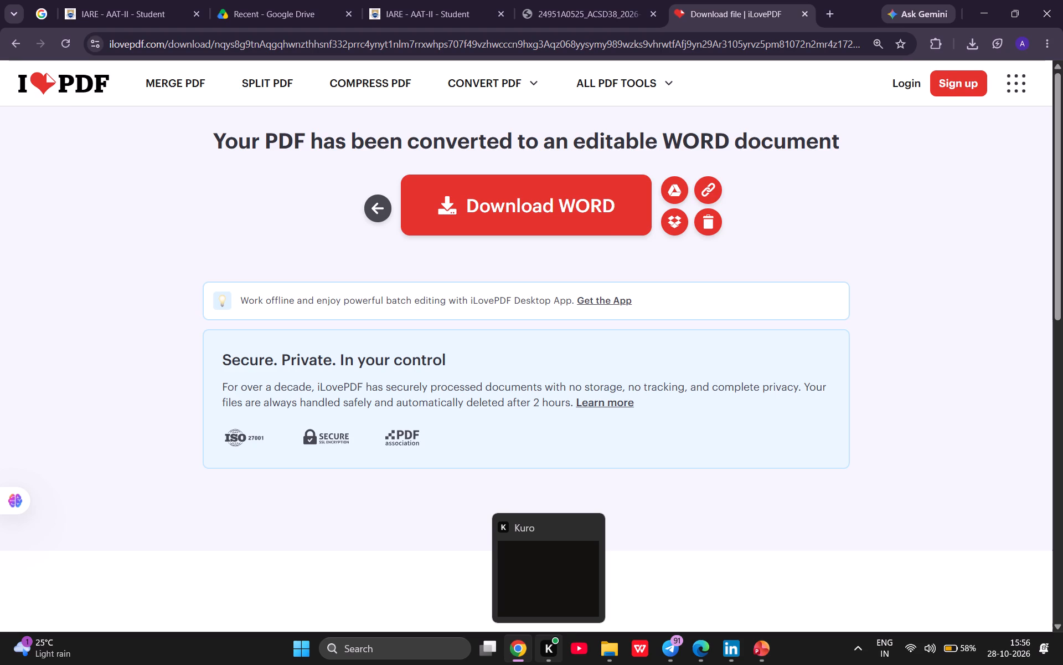
click(457, 225)
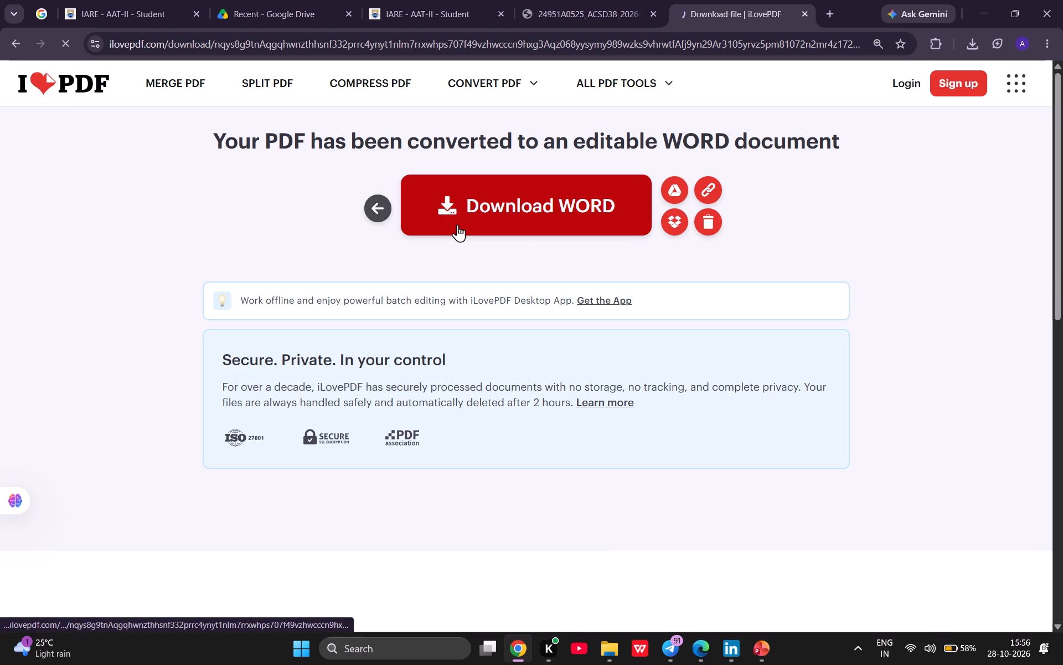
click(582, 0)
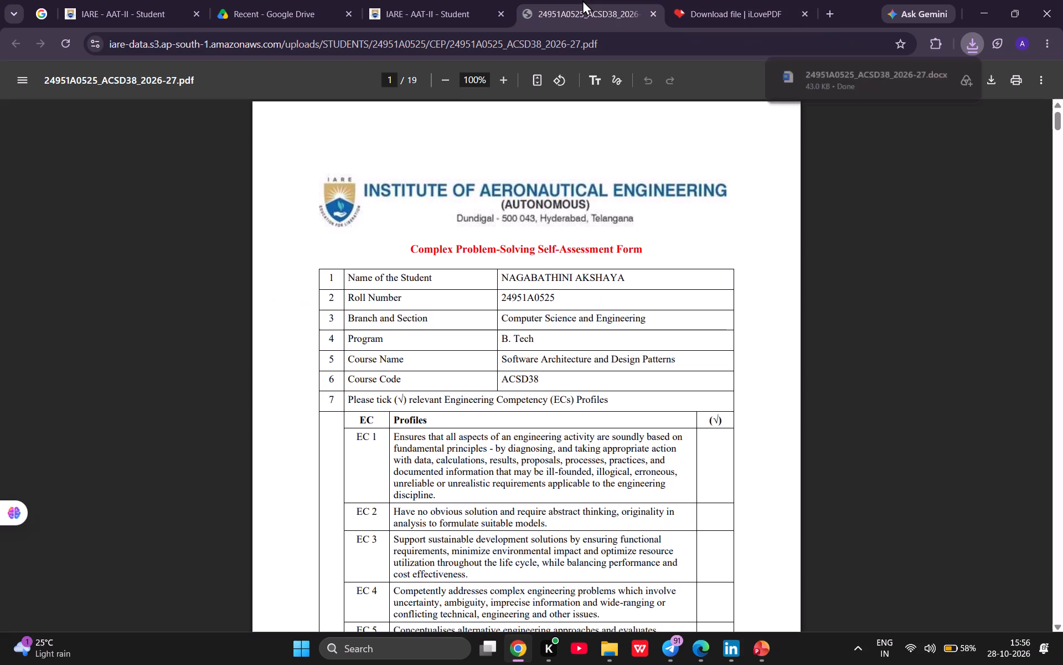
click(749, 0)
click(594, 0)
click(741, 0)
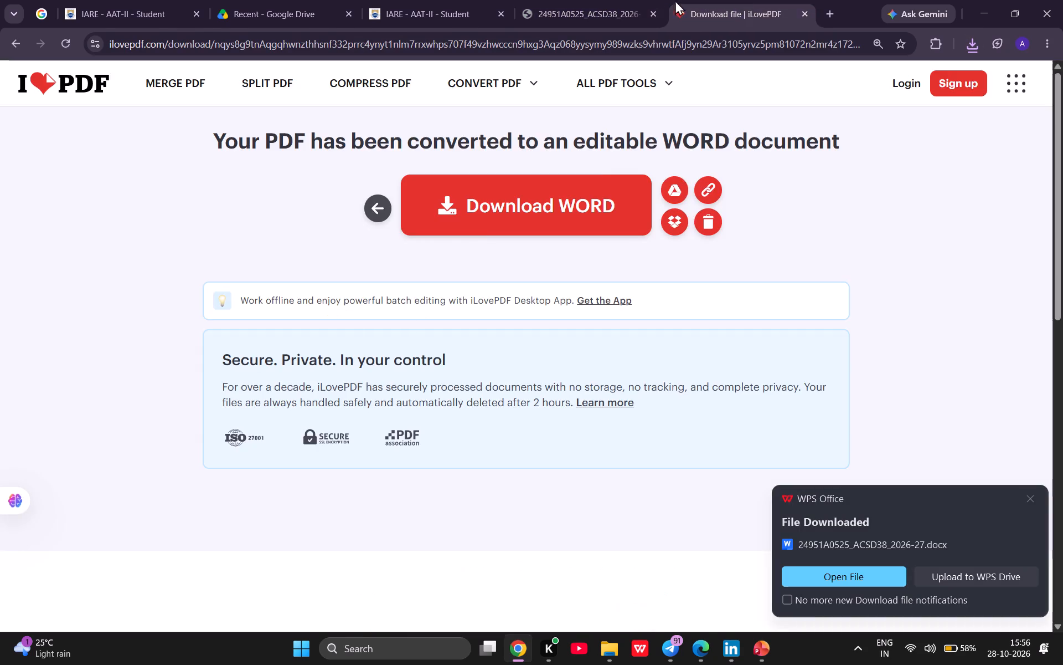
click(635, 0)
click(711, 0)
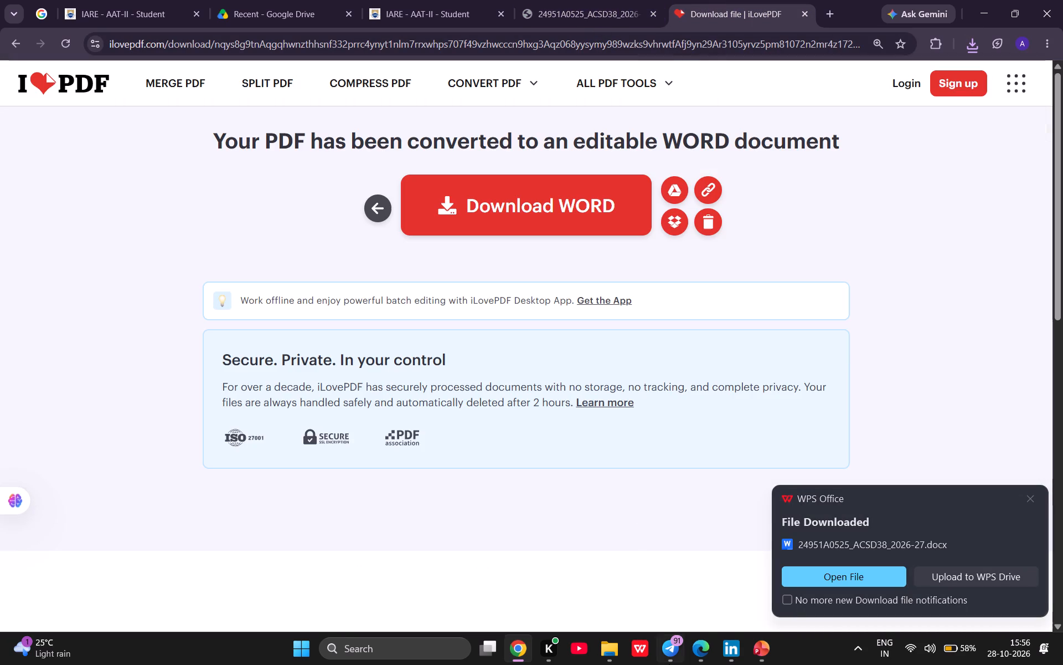
Open the converted ACSD38 document from Downloads in Microsoft Word and enable editing.
click(613, 647)
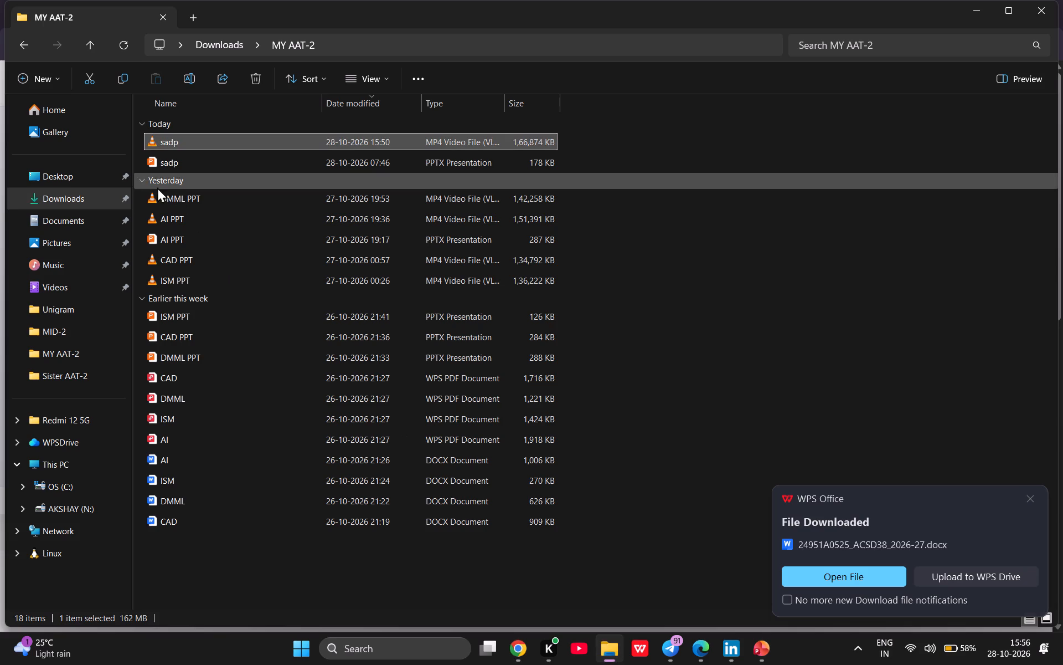
click(107, 200)
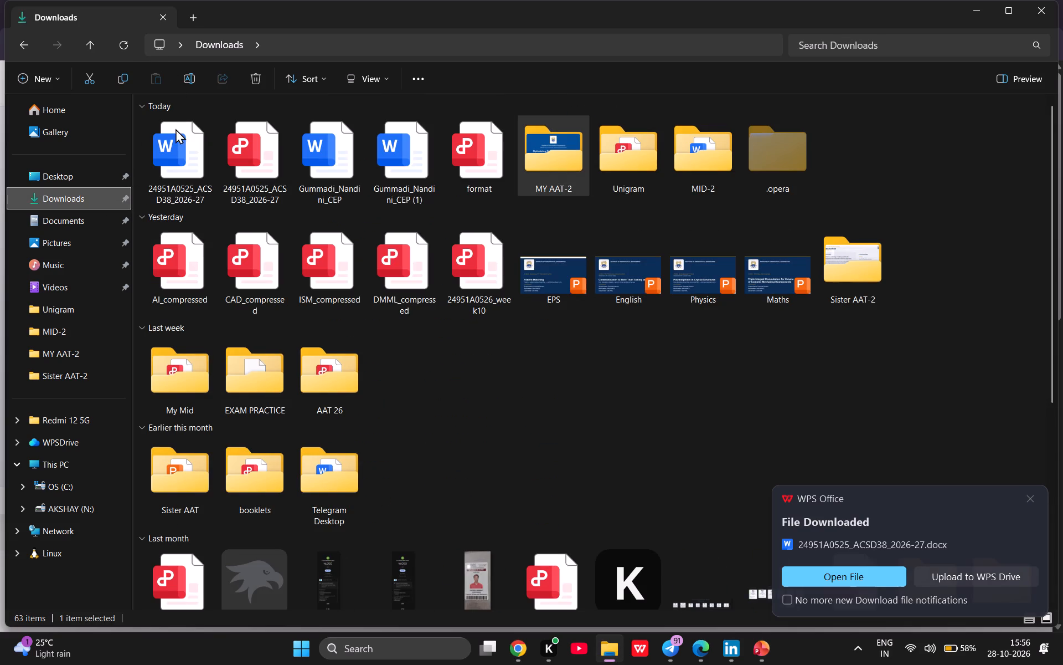
click(180, 152)
right_click(180, 152)
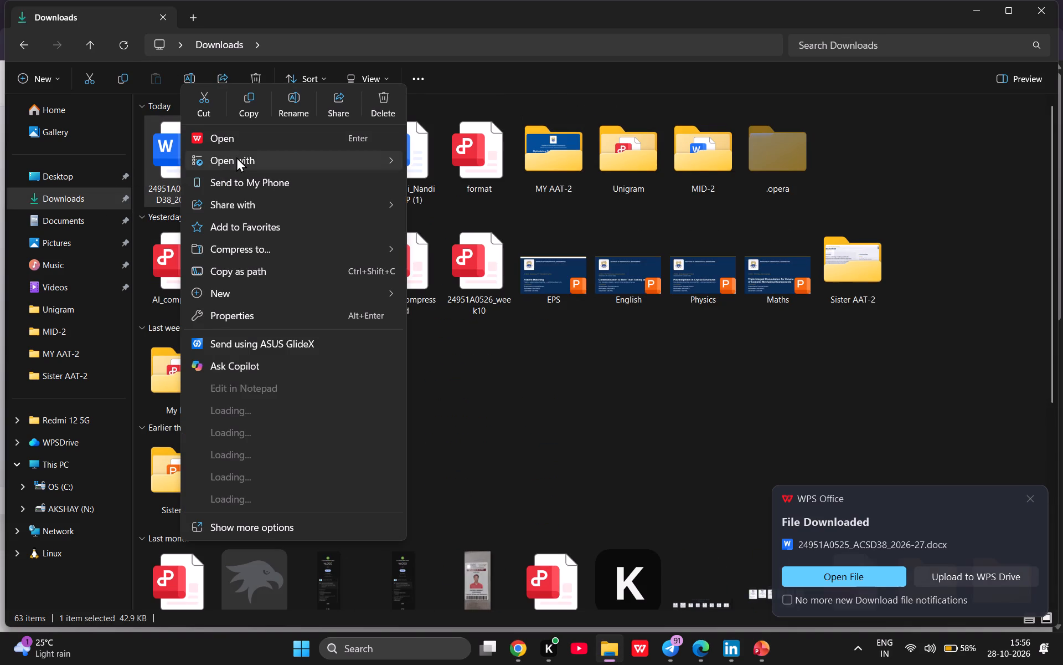
click(480, 159)
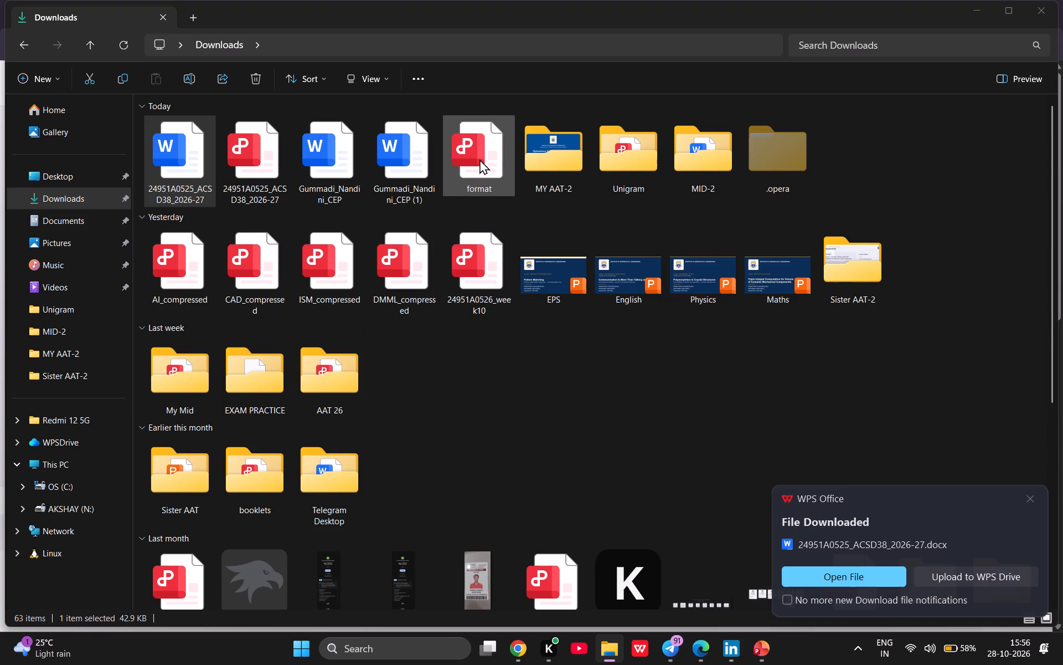
click(548, 64)
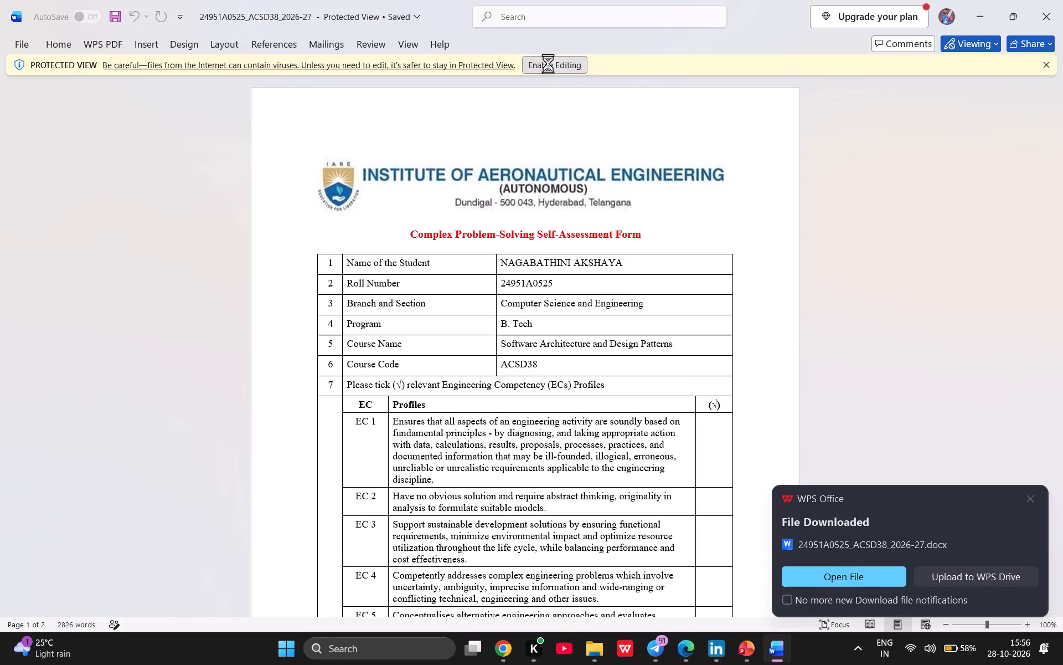
Replace the student name in the Complex Problem-Solving Self-Assessment Form with the submitting student's own name.
click(639, 309)
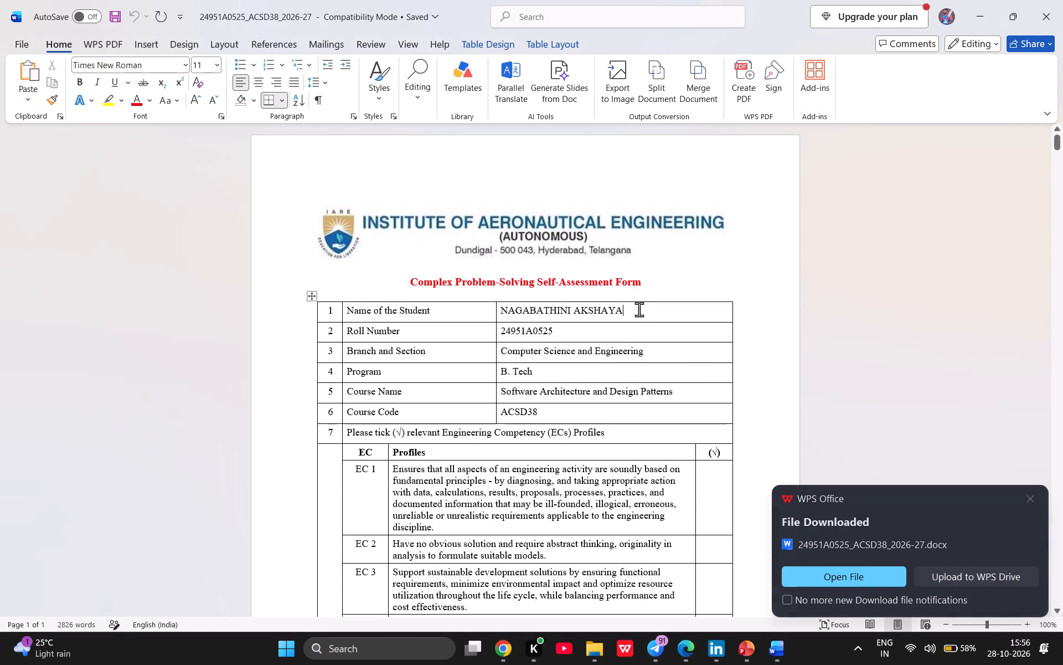
drag(639, 309, 594, 310)
key(BackSpace)
key(BackSpace)
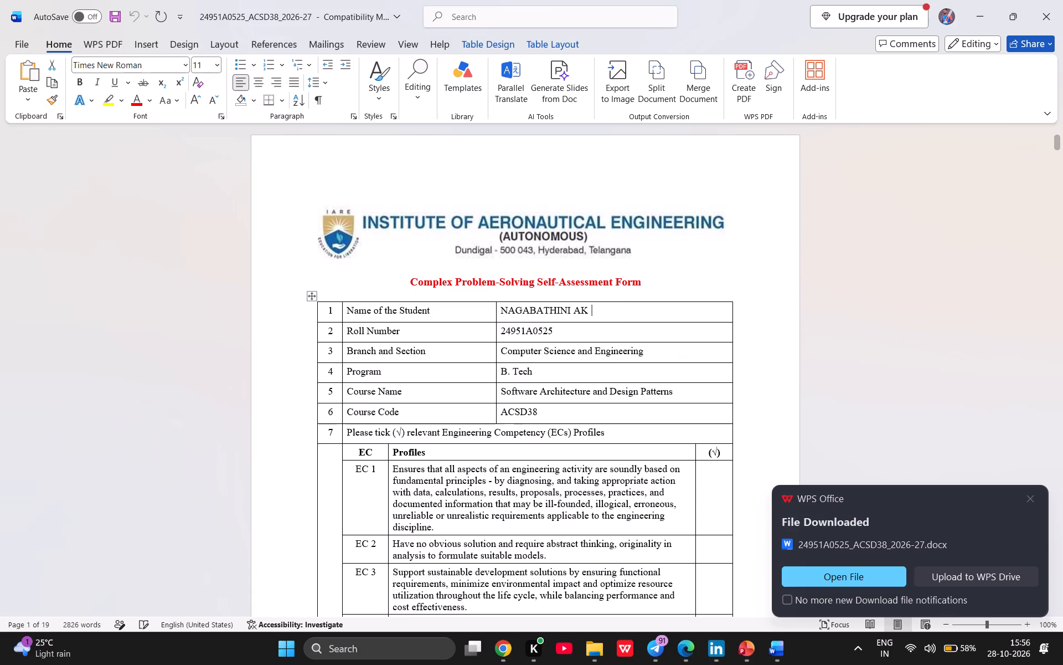
key(BackSpace)
key(BackSpace)
key(BackSpace)
key(BackSpace)
key(BackSpace)
key(BackSpace)
key(BackSpace)
key(BackSpace)
key(BackSpace)
key(BackSpace)
key(BackSpace)
key(BackSpace)
key(BackSpace)
key(BackSpace)
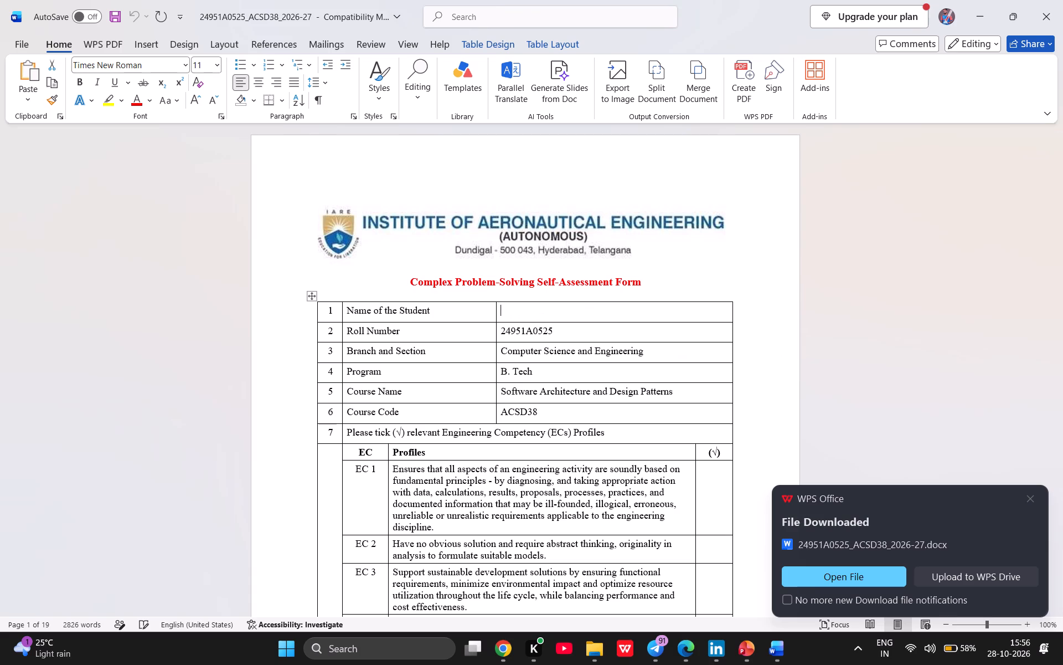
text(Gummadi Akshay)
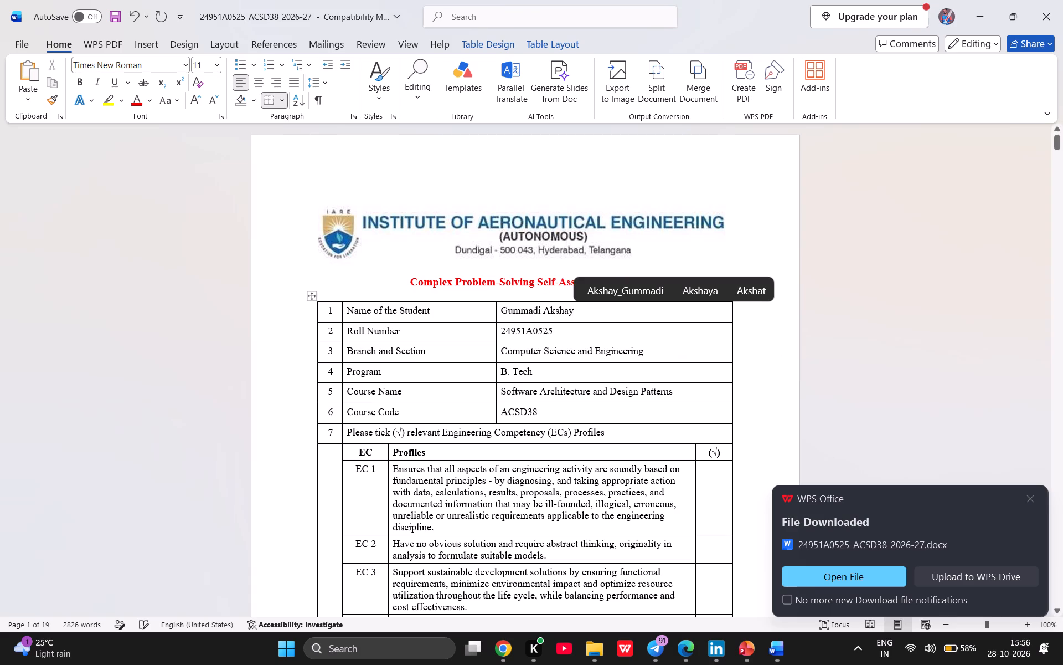
Change the last digit of the roll number in the self-assessment form to 6.
click(571, 331)
key(BackSpace)
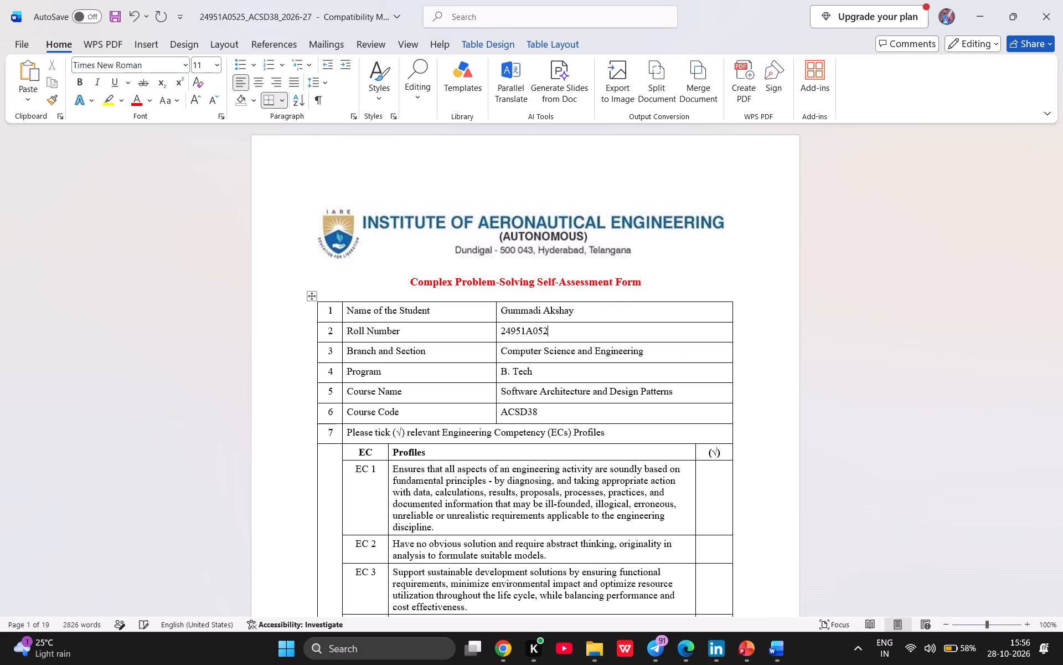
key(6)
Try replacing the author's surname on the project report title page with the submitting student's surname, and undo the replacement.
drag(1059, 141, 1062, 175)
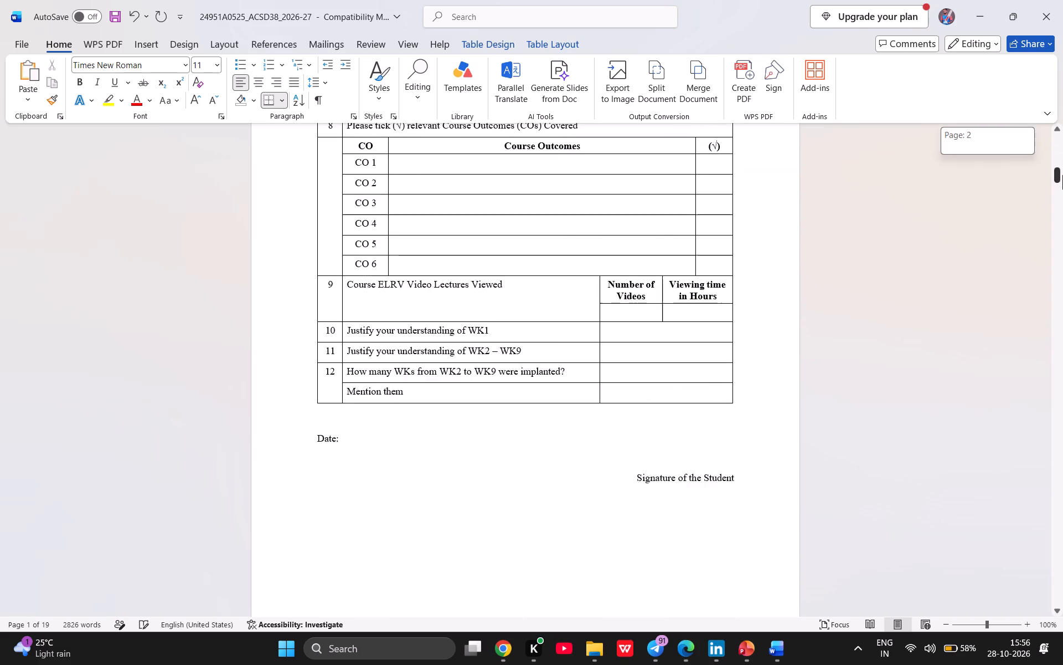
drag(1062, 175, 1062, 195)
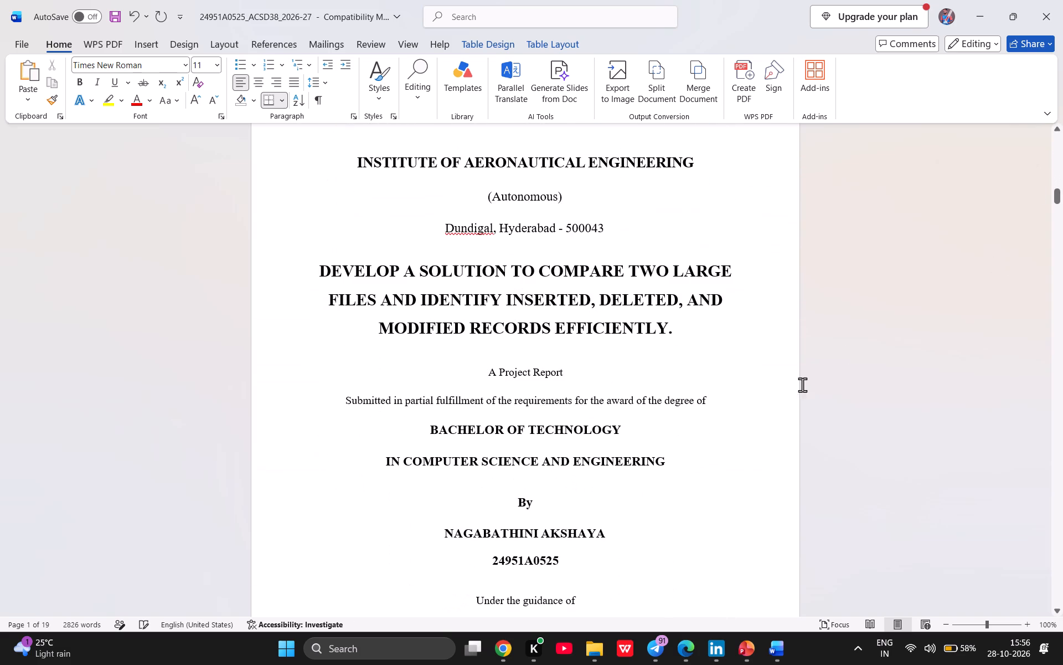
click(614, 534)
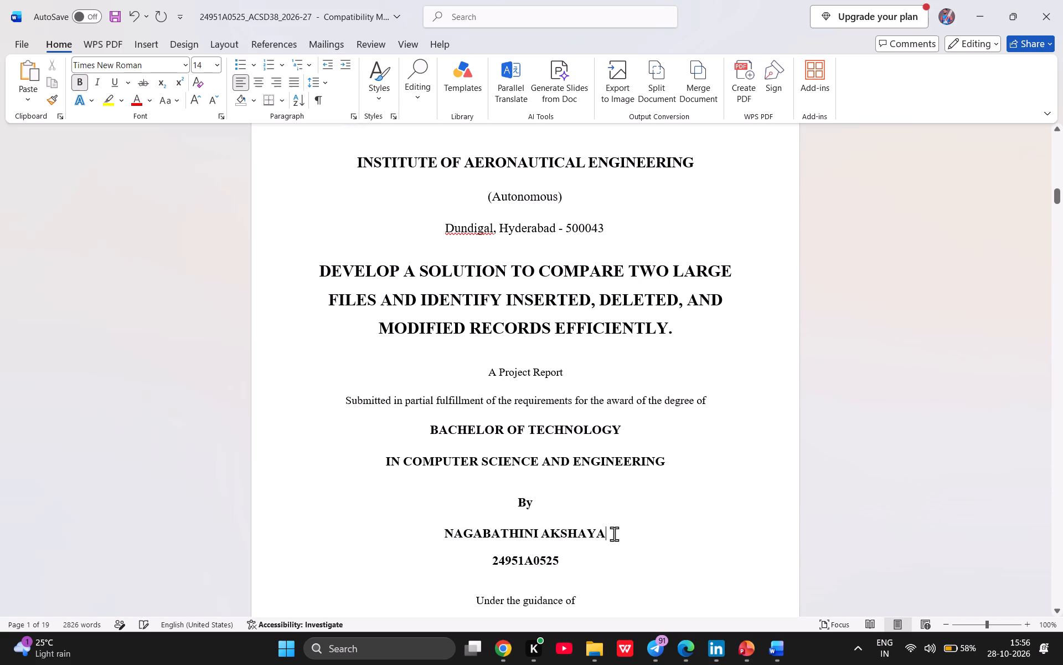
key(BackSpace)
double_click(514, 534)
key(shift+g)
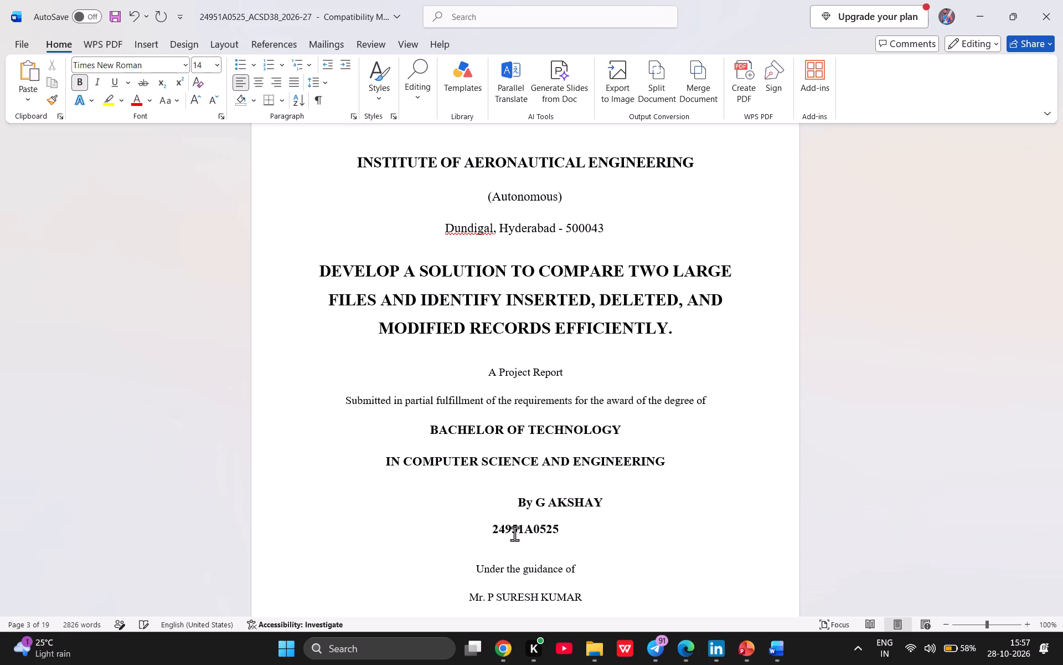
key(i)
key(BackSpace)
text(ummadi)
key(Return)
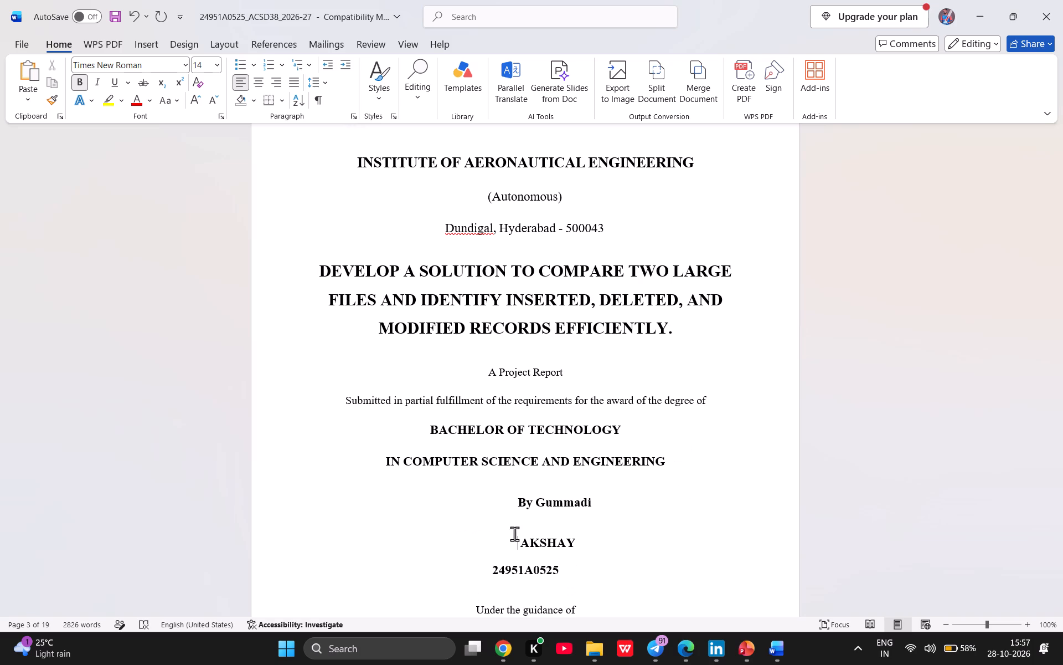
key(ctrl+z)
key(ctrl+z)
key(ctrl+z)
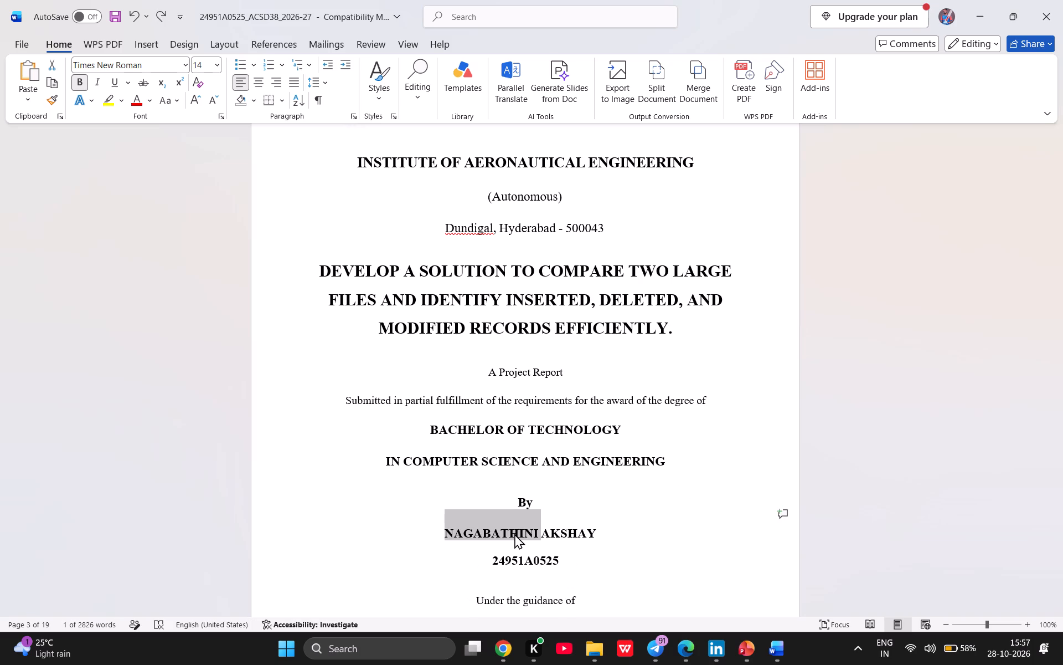
Replace the author's full name under "By" on the project report title page with the submitting student's name.
click(514, 534)
drag(443, 536, 648, 507)
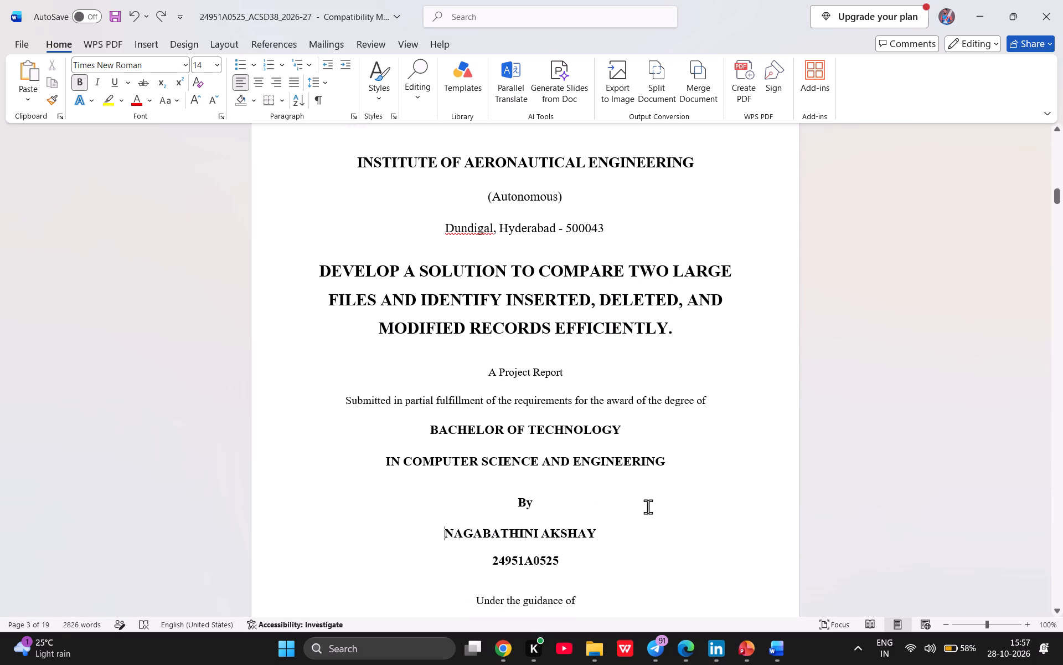
drag(648, 507, 641, 530)
key(BackSpace)
key(Return)
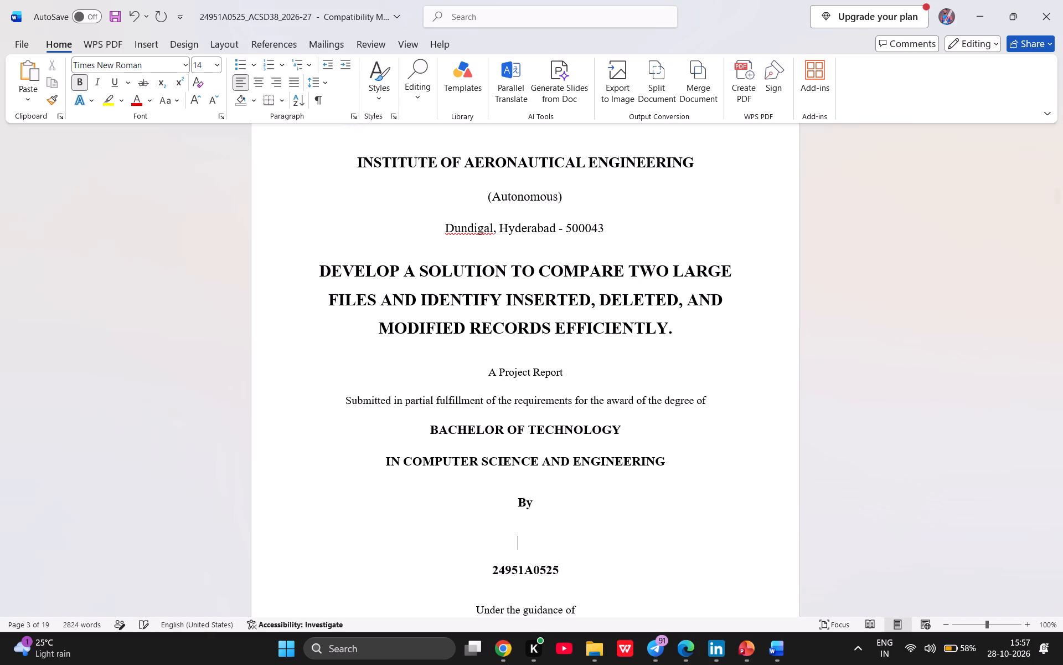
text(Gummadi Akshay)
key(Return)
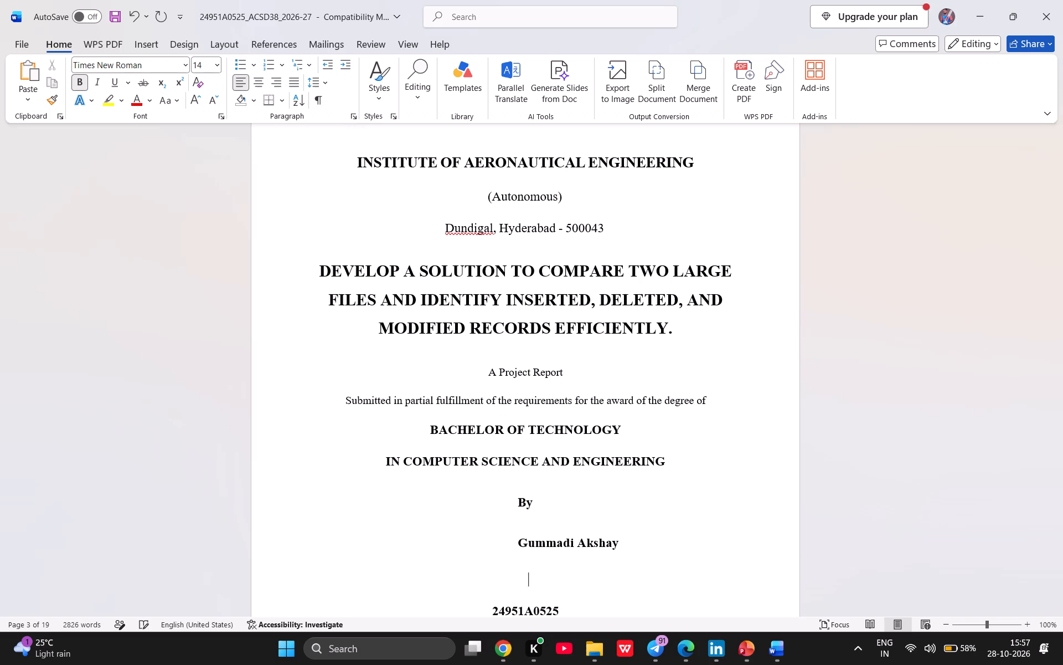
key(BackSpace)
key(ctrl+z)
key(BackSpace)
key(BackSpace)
Realign the author name line so it sits roughly centred above the roll number on the title page.
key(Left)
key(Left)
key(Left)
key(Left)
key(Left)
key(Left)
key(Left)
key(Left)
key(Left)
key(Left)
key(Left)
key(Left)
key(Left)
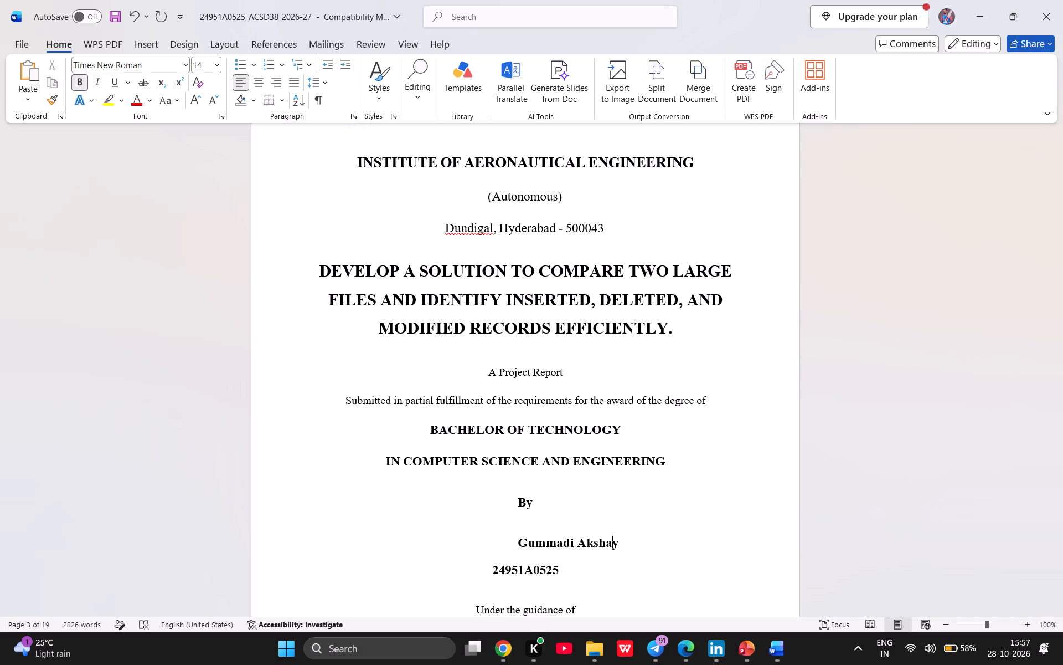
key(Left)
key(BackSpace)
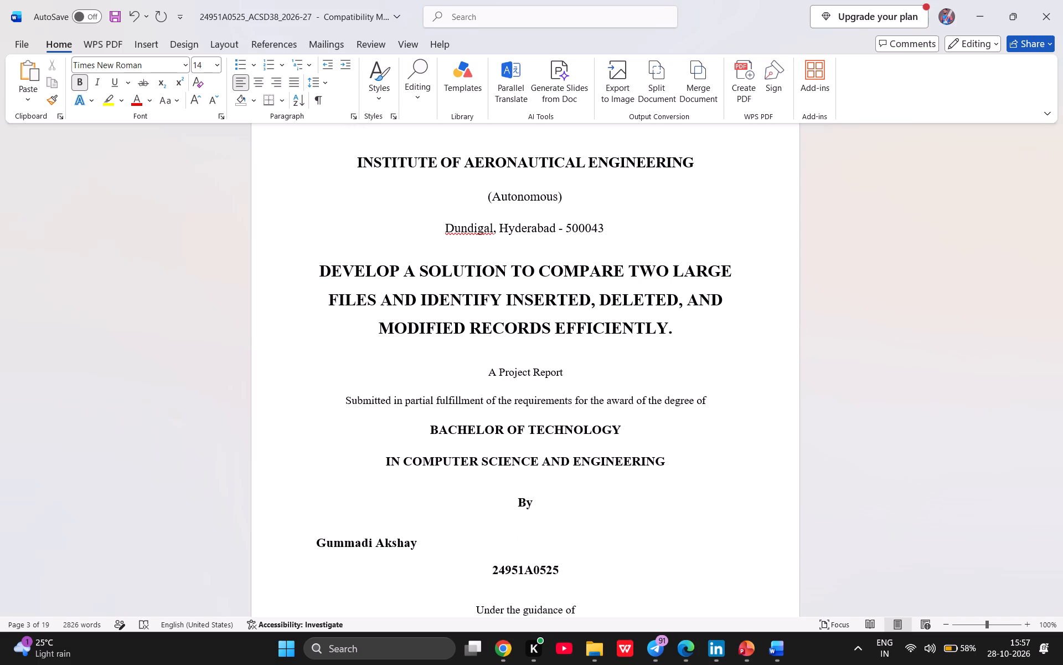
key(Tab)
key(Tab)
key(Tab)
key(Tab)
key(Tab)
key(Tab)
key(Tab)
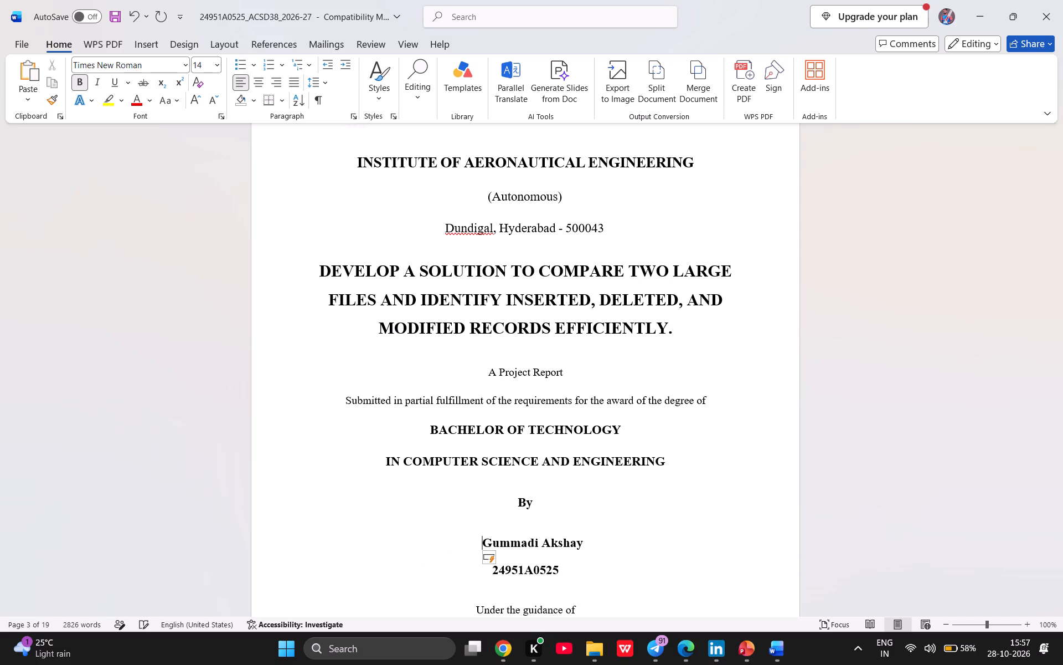
click(754, 494)
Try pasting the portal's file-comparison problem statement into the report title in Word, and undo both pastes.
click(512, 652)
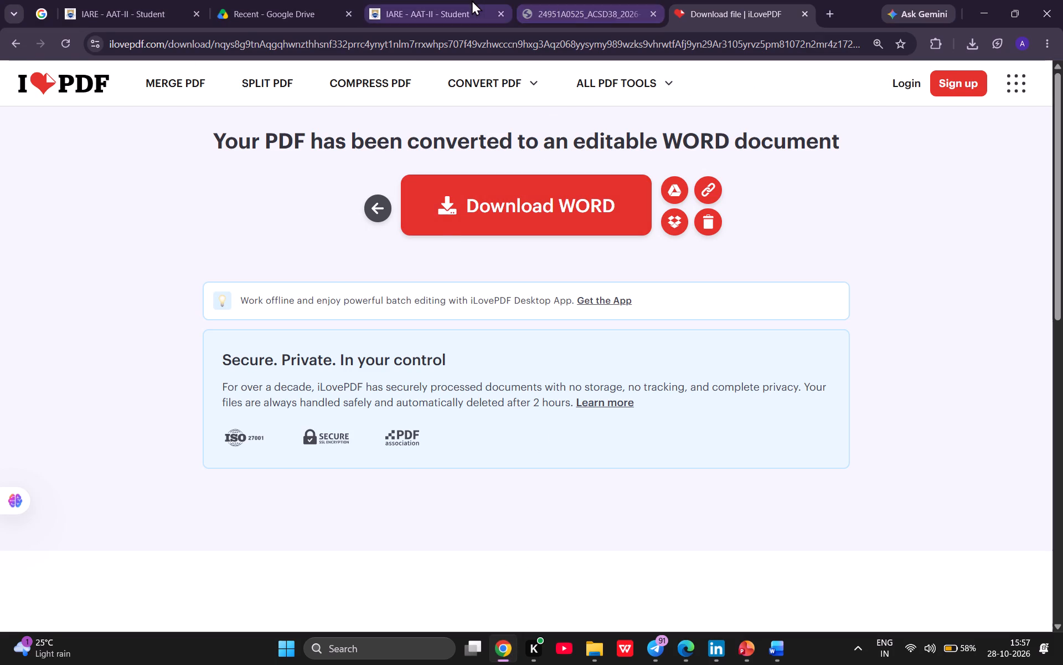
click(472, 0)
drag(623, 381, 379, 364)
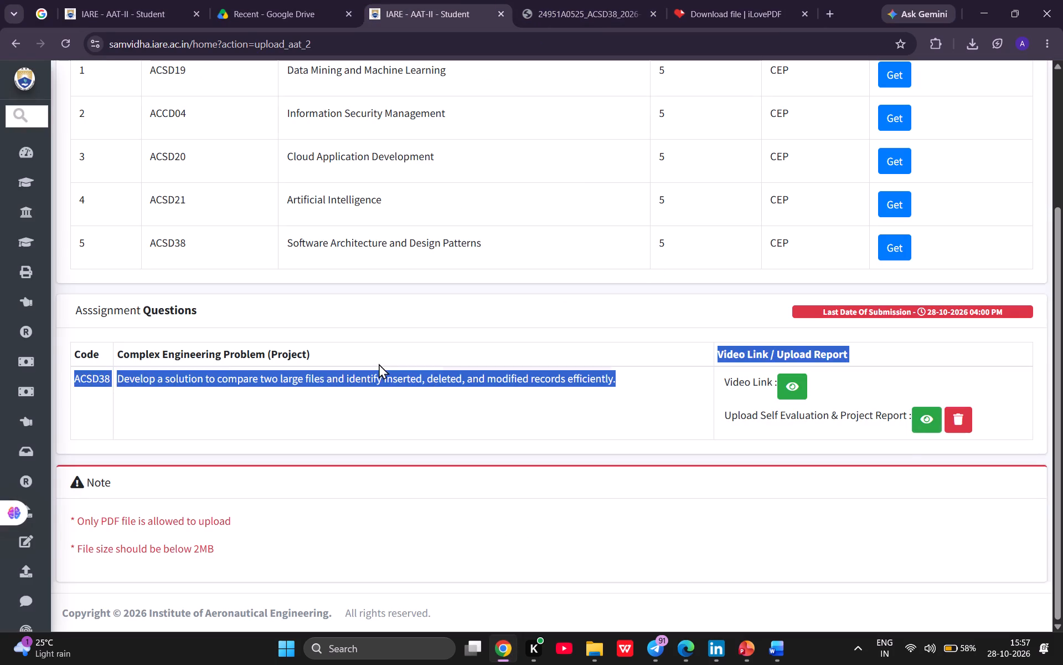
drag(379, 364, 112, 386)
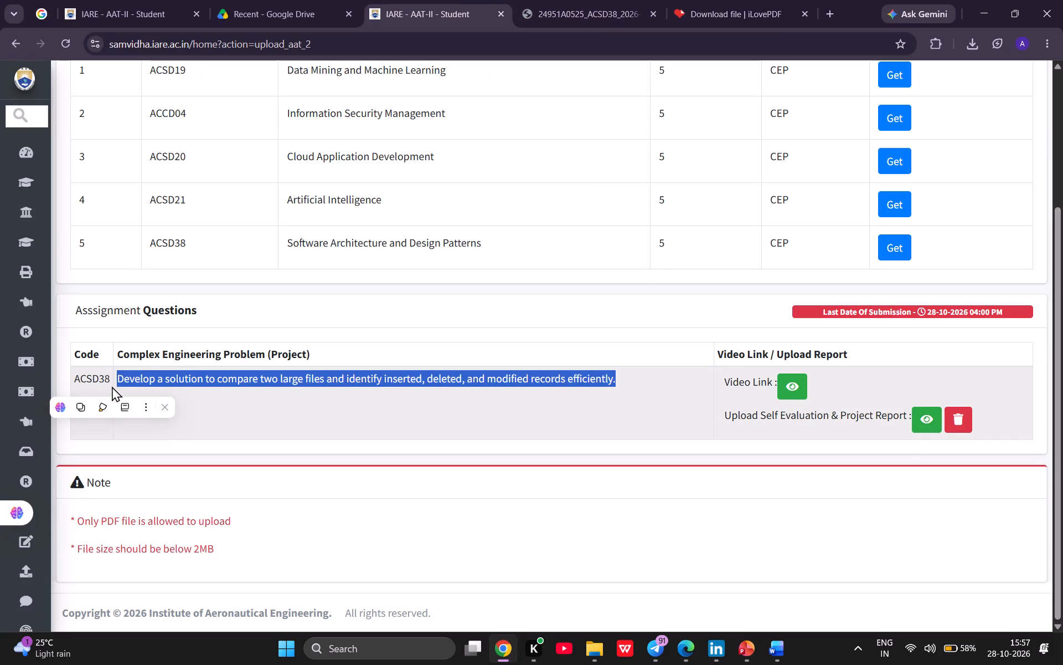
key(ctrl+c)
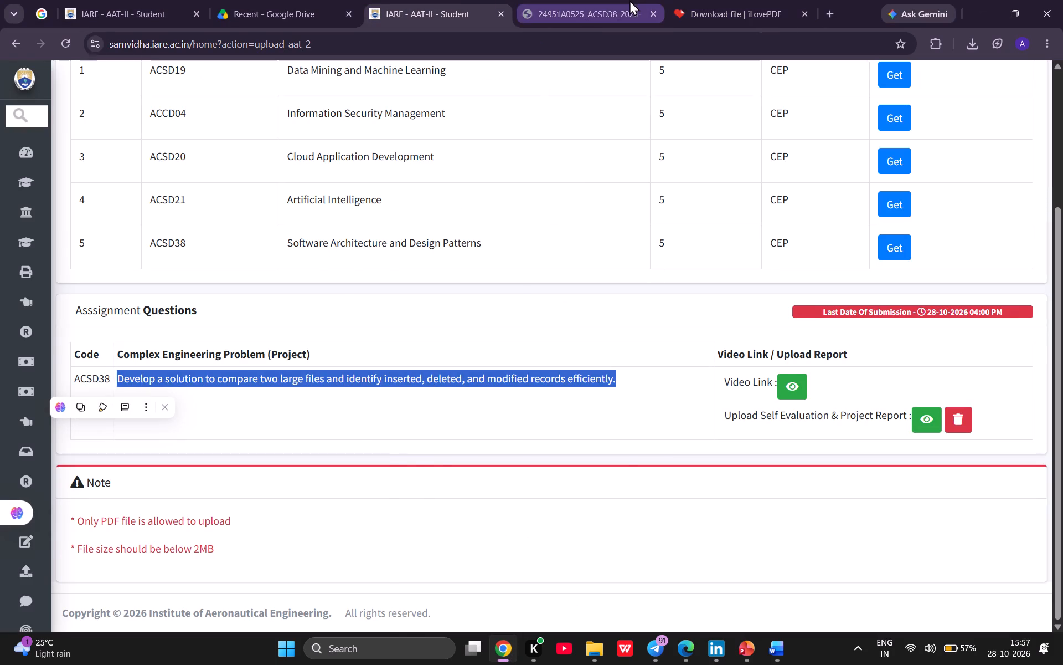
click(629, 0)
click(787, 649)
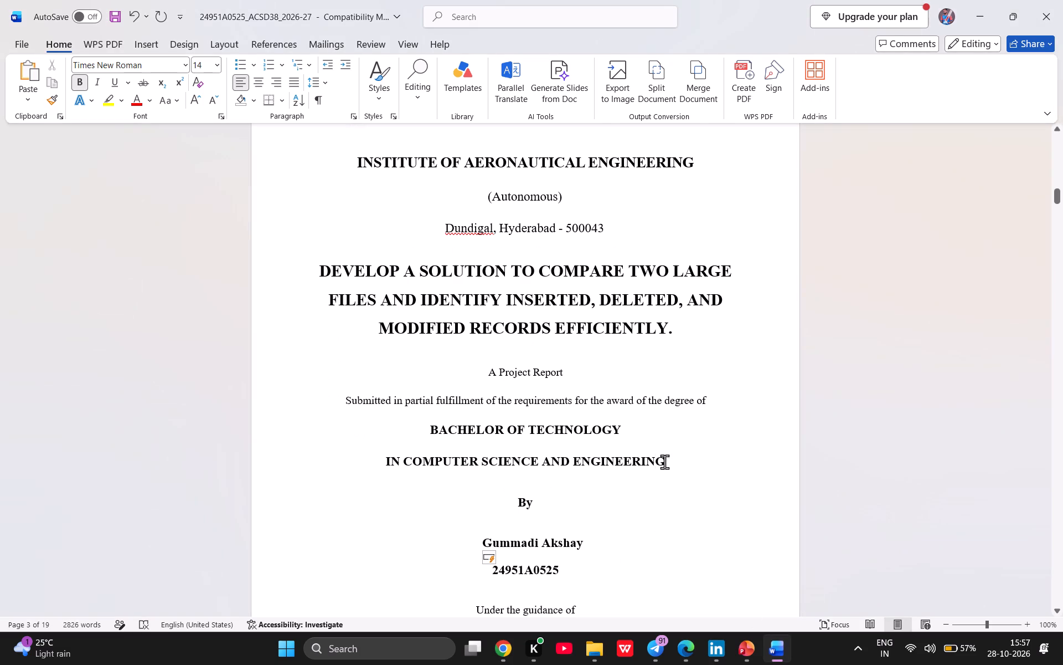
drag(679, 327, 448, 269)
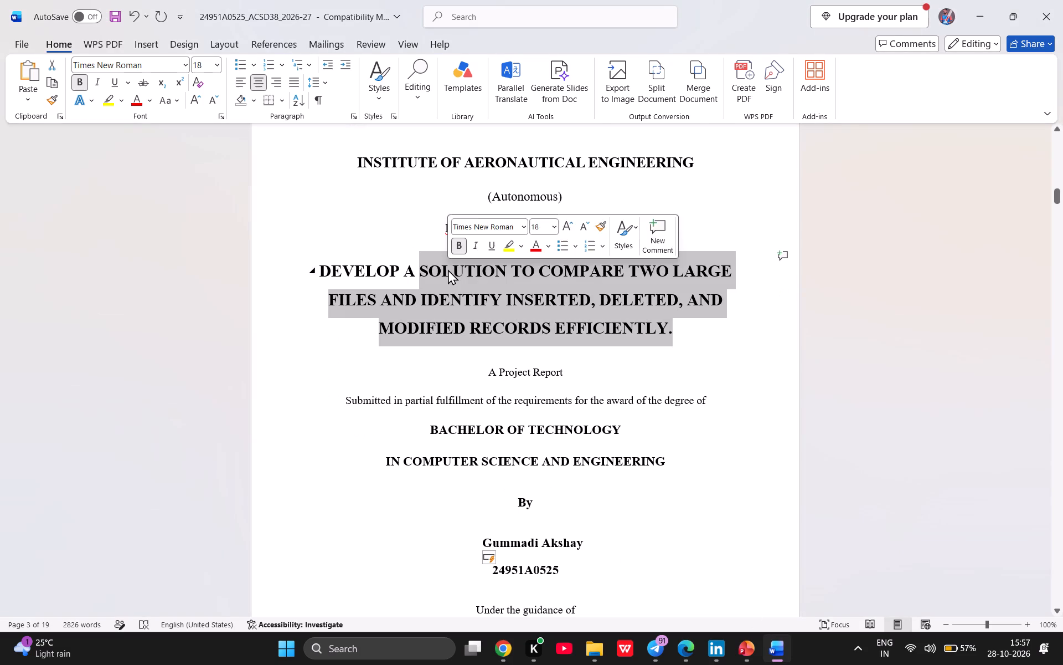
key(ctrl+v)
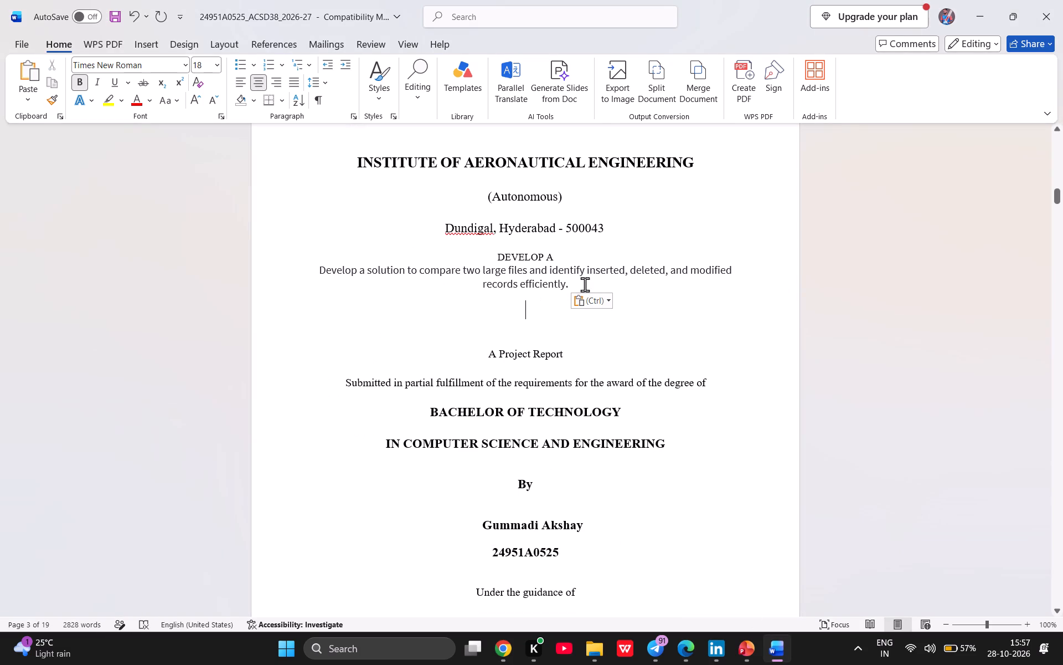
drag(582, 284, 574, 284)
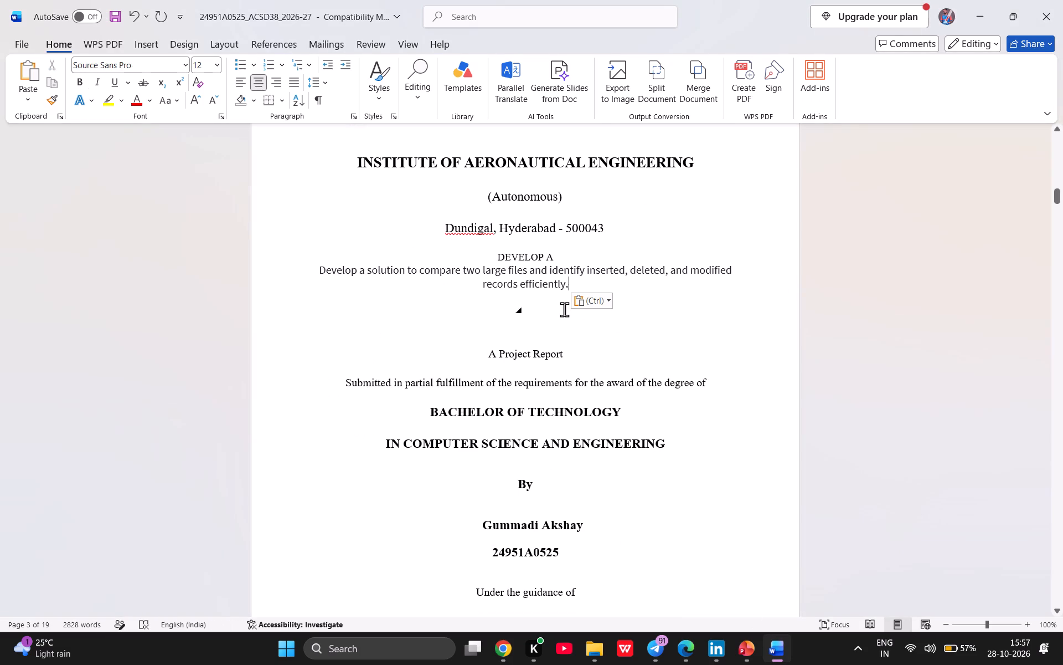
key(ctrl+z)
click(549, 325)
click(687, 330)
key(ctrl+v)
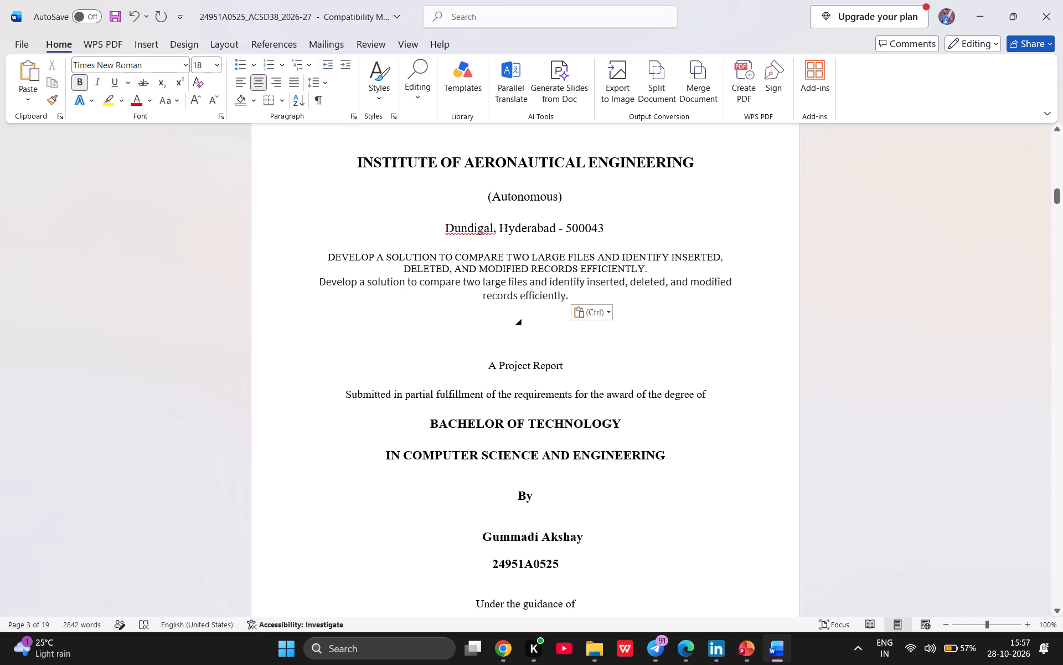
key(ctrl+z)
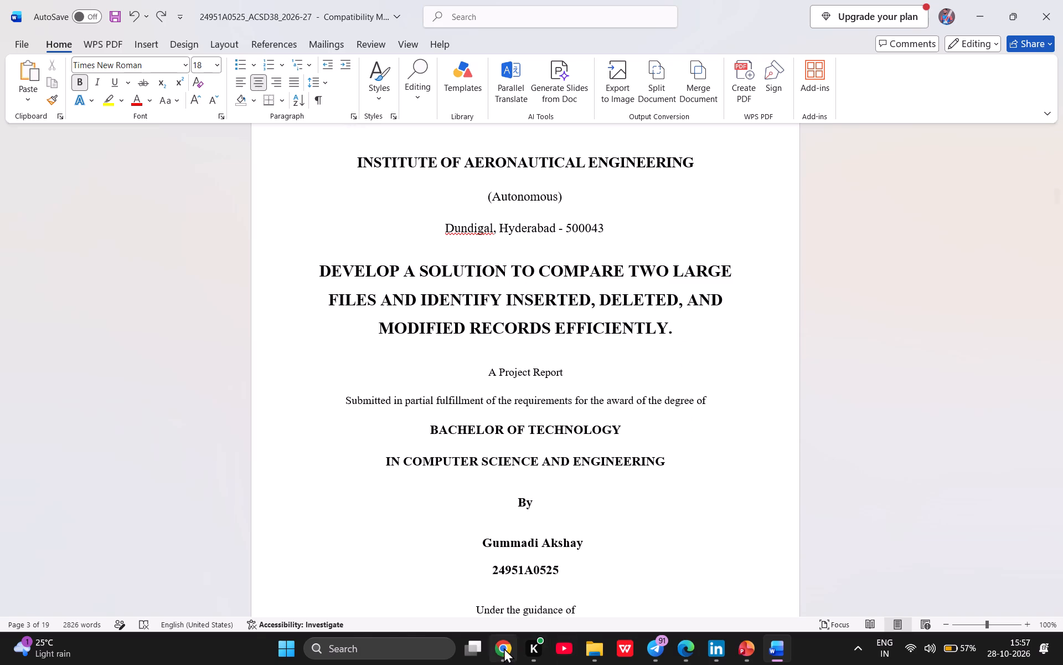
Replace the report title with the student's assigned ACSD38 question from the portal: "How can recursive algorithms be optimized to prevent stack overflow and excessive computation?".
click(504, 648)
click(474, 7)
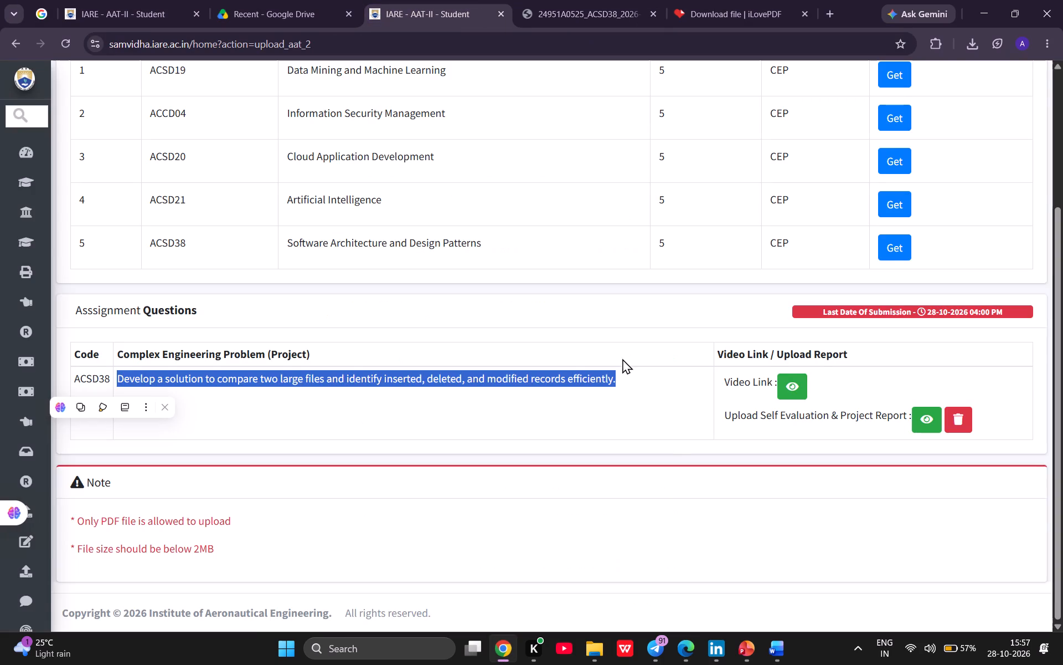
scroll(622, 359, up, 3)
click(71, 0)
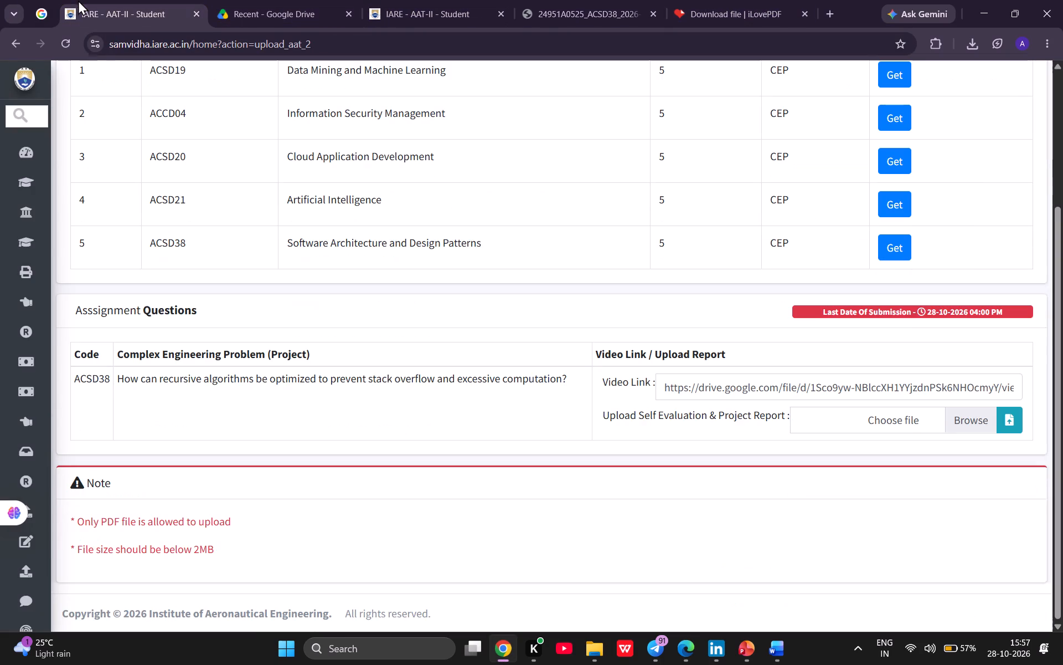
drag(574, 374, 116, 409)
key(ctrl+x)
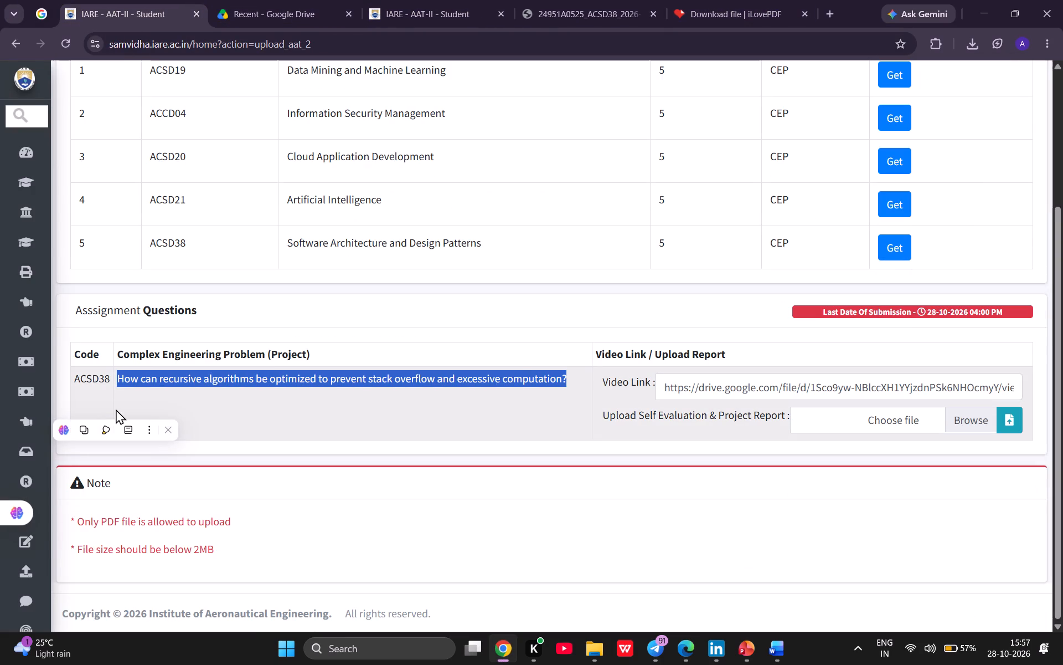
key(ctrl+c)
click(625, 0)
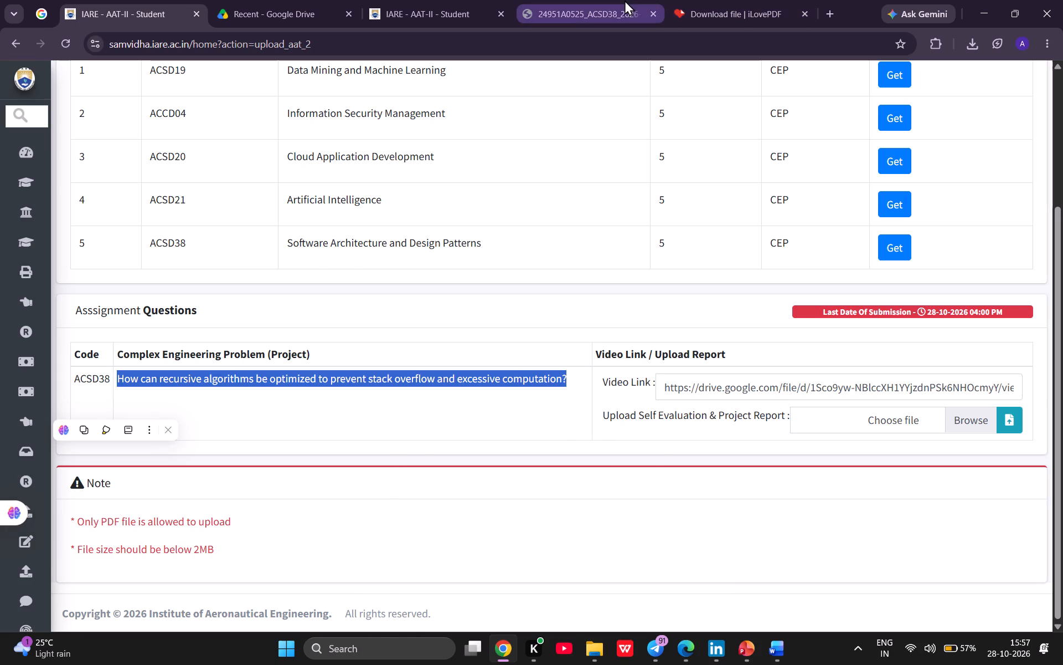
click(783, 653)
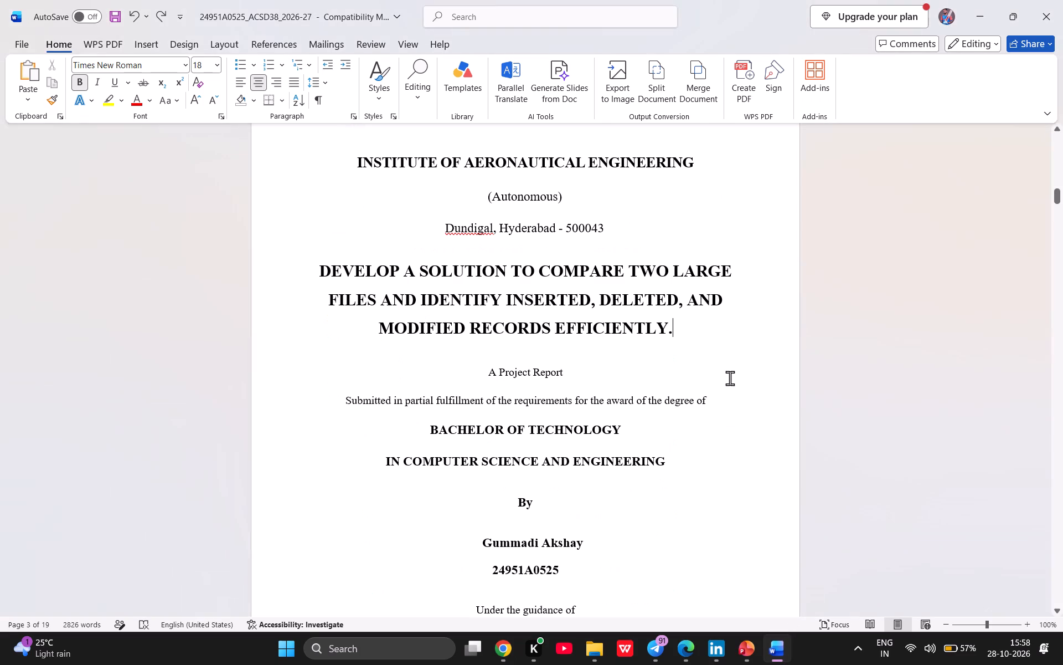
key(ctrl+v)
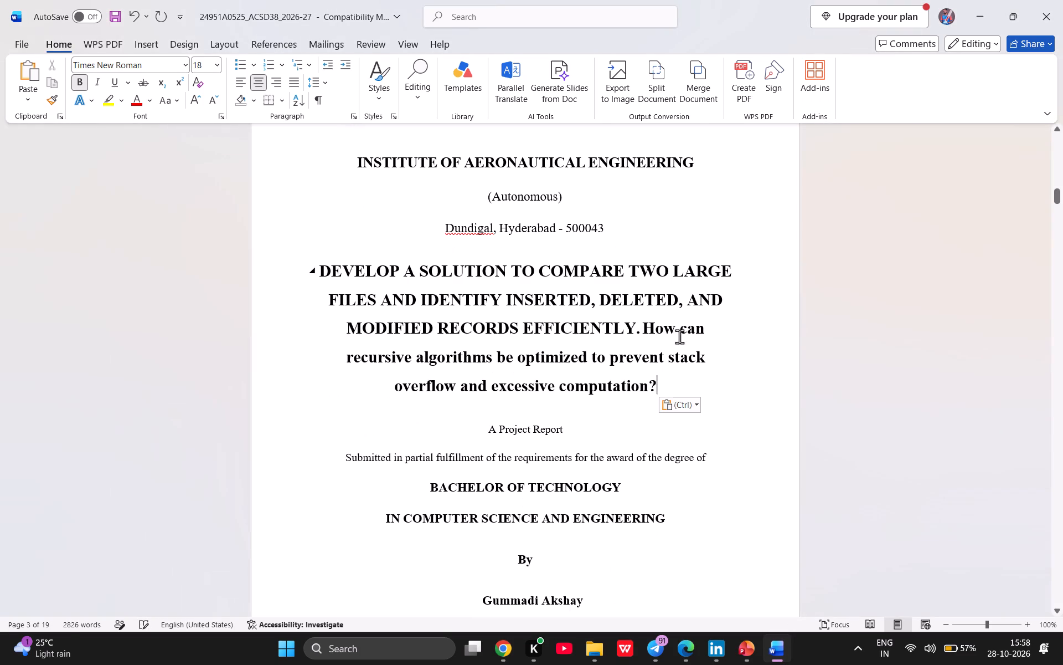
drag(643, 323, 353, 272)
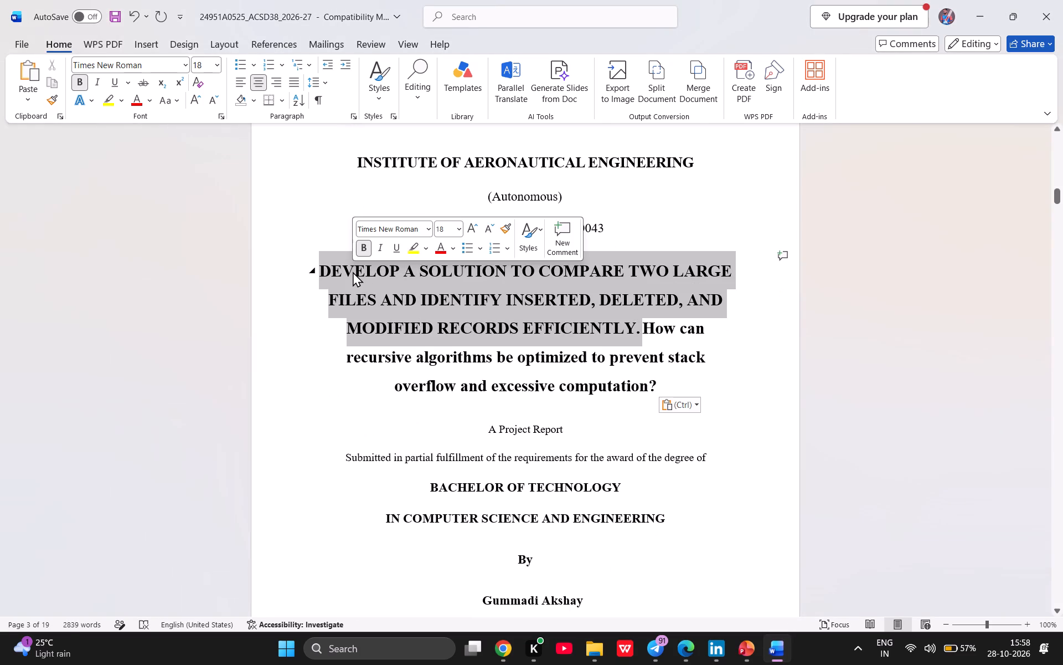
key(BackSpace)
click(685, 326)
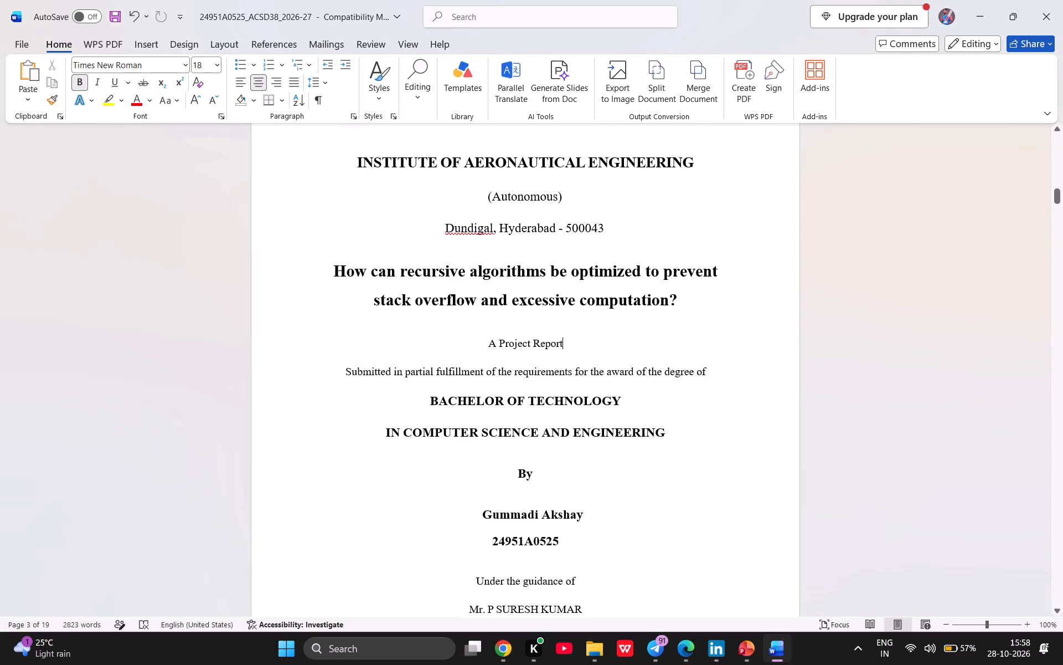
Delete the "Under the guidance of" line and the guide's name from the title page.
drag(1055, 196, 1055, 199)
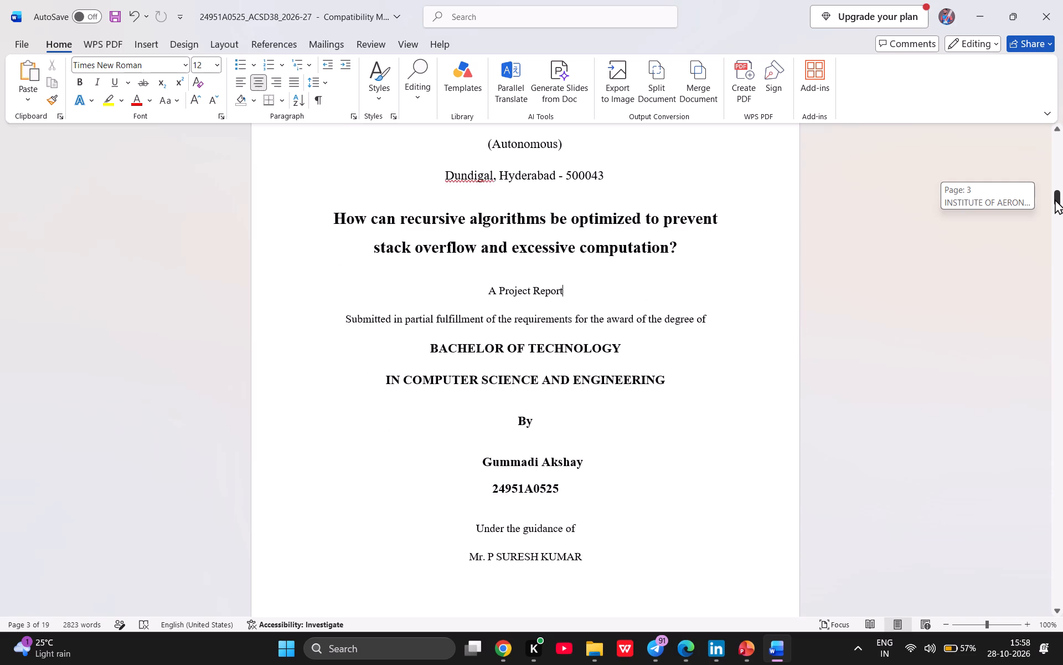
drag(1055, 199, 1056, 206)
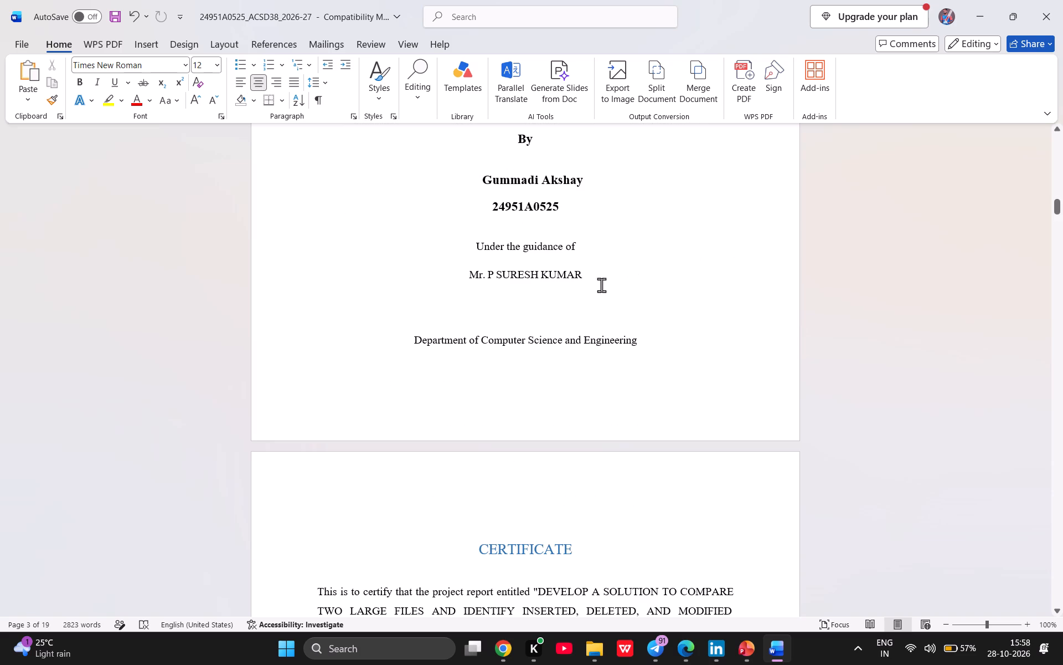
drag(592, 273, 468, 243)
key(BackSpace)
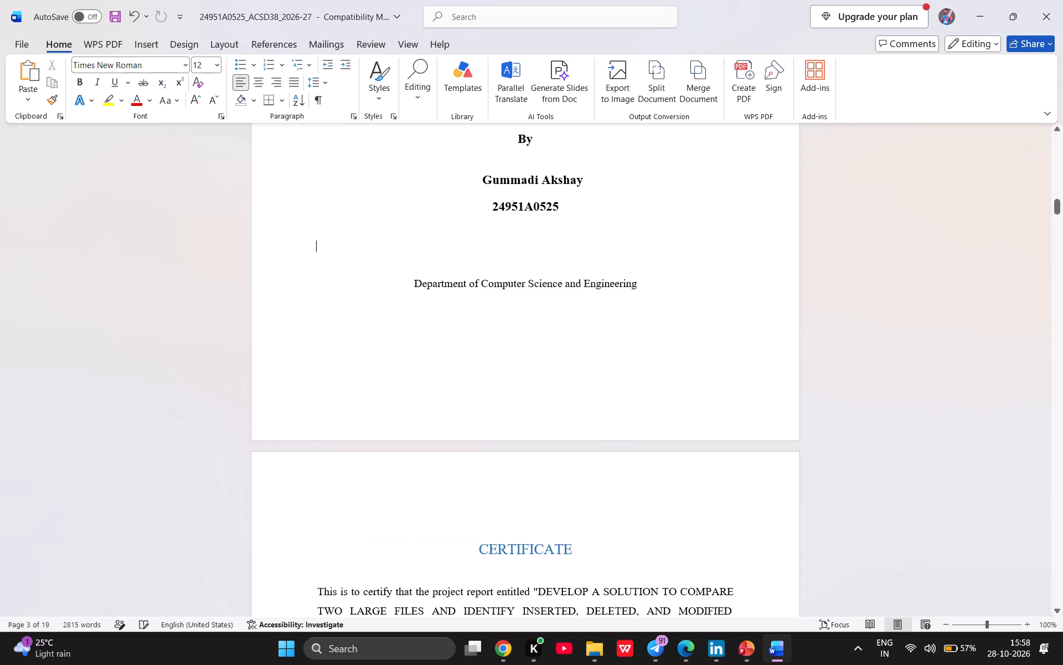
Replace the quoted project title in the Certificate with "How can recursive algorithms be optimized to prevent stack overflow and excessive computation?".
click(1052, 202)
drag(1057, 202, 1060, 212)
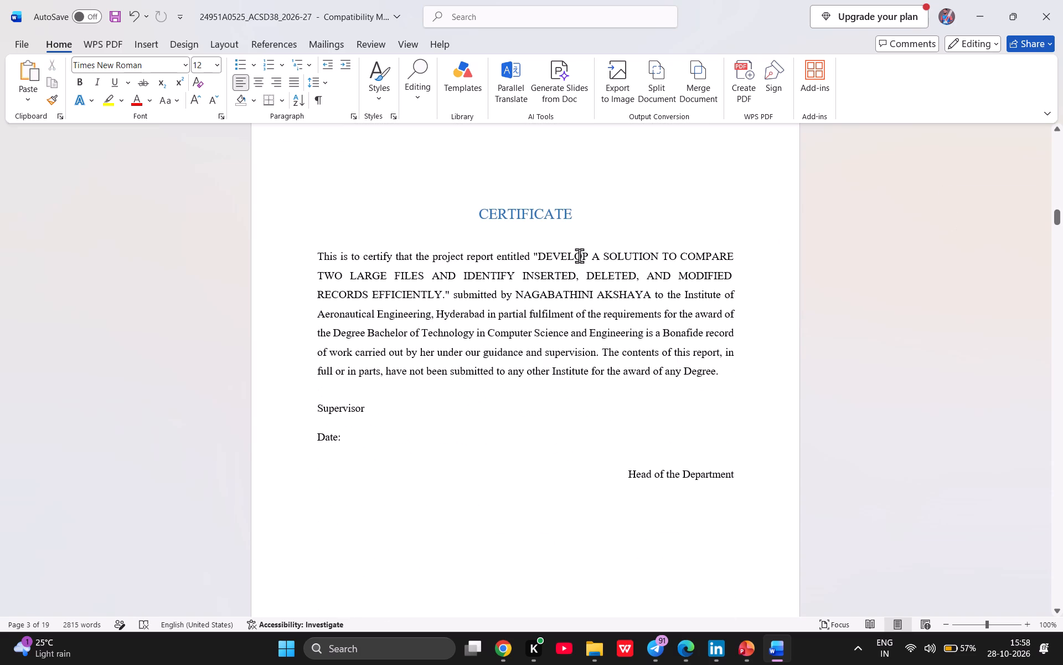
drag(533, 252, 471, 284)
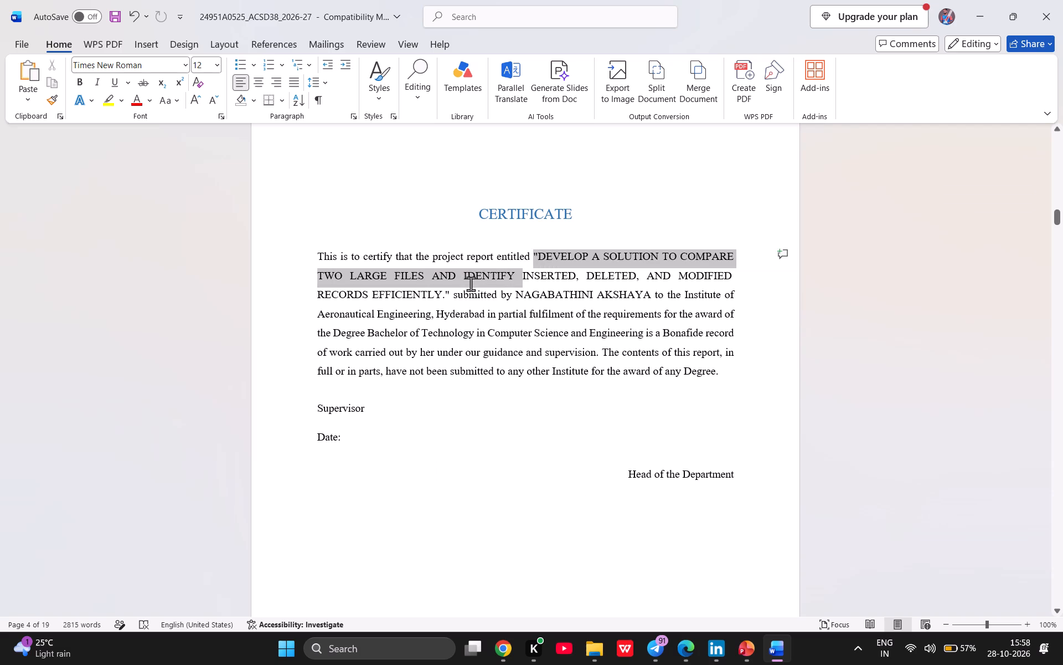
drag(471, 284, 447, 295)
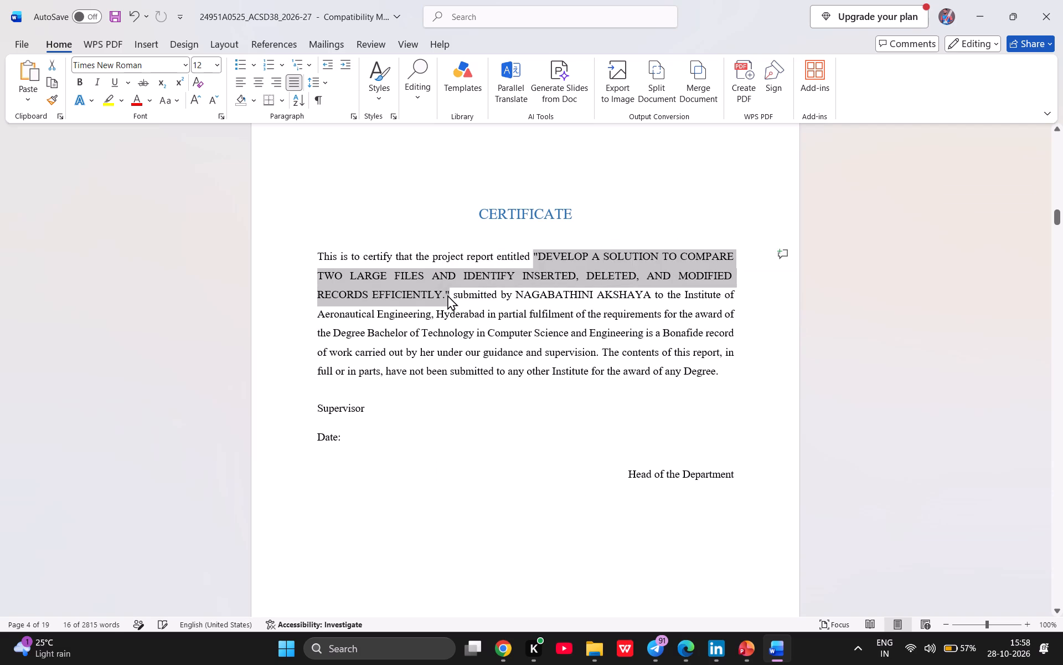
key(ctrl+v)
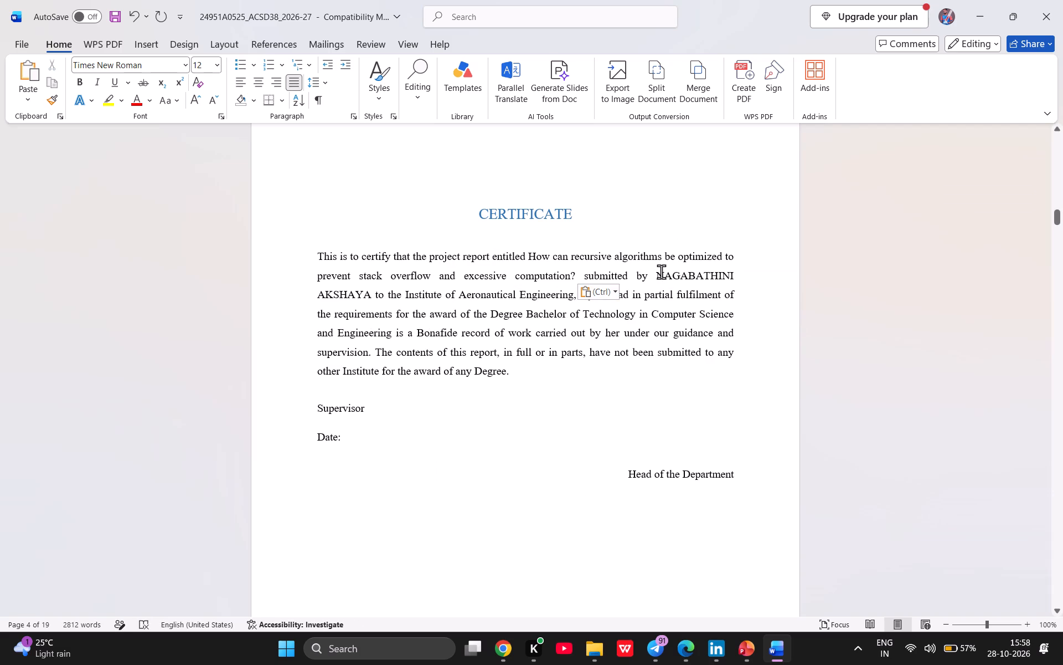
Replace the student's surname in the Certificate paragraph with the submitting student's surname in capitals.
double_click(687, 272)
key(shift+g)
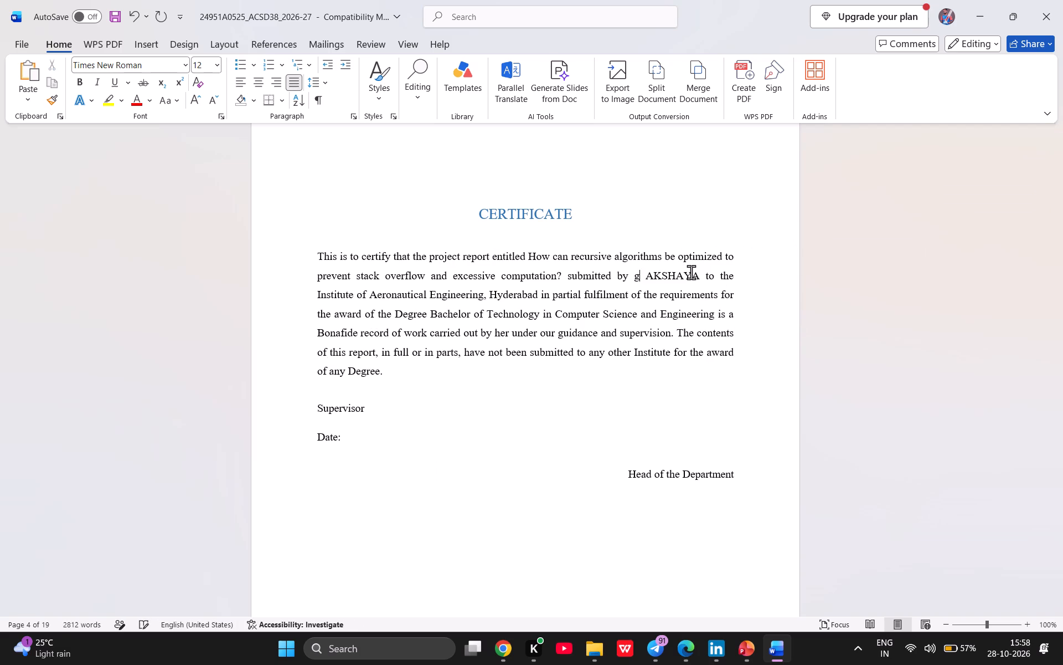
key(BackSpace)
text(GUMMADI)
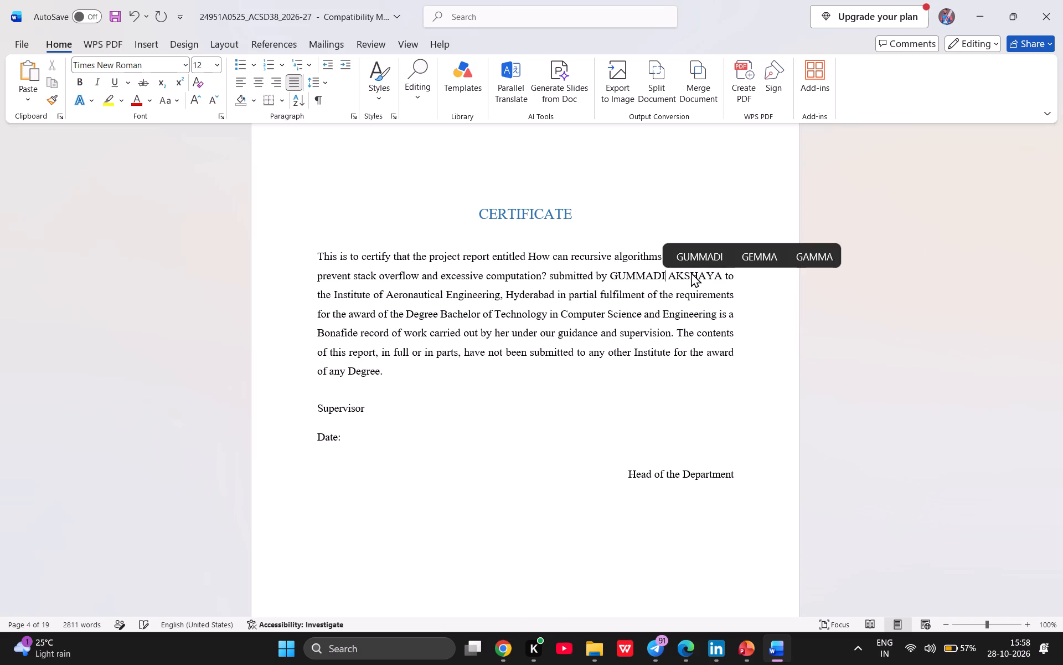
Remove the final "A" from the student's first name in the Certificate paragraph.
click(702, 275)
key(Right)
key(Right)
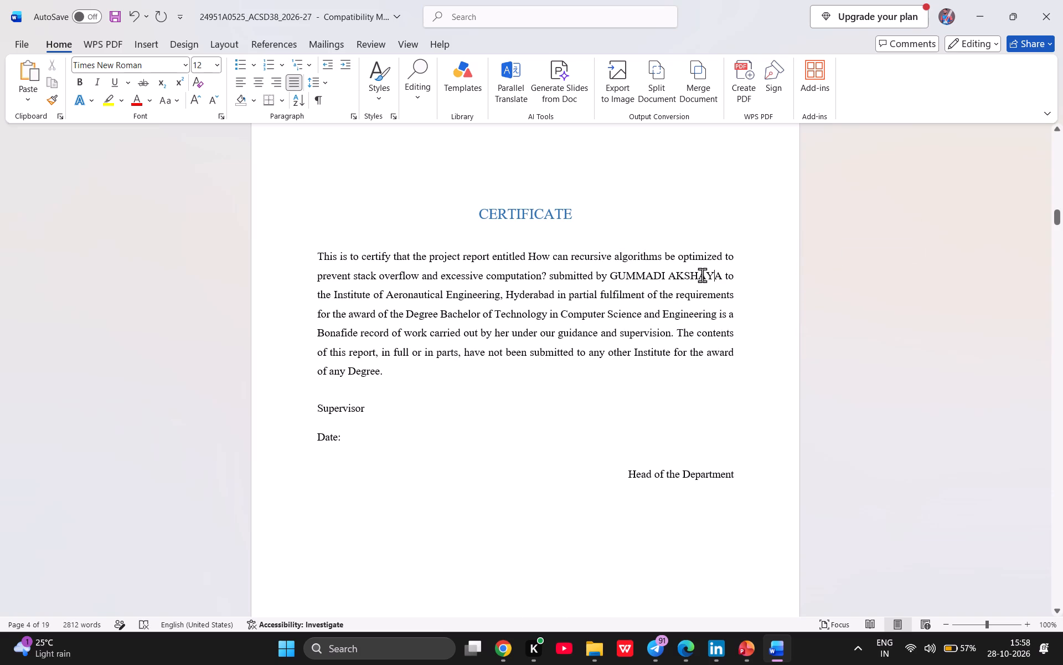
key(Right)
key(BackSpace)
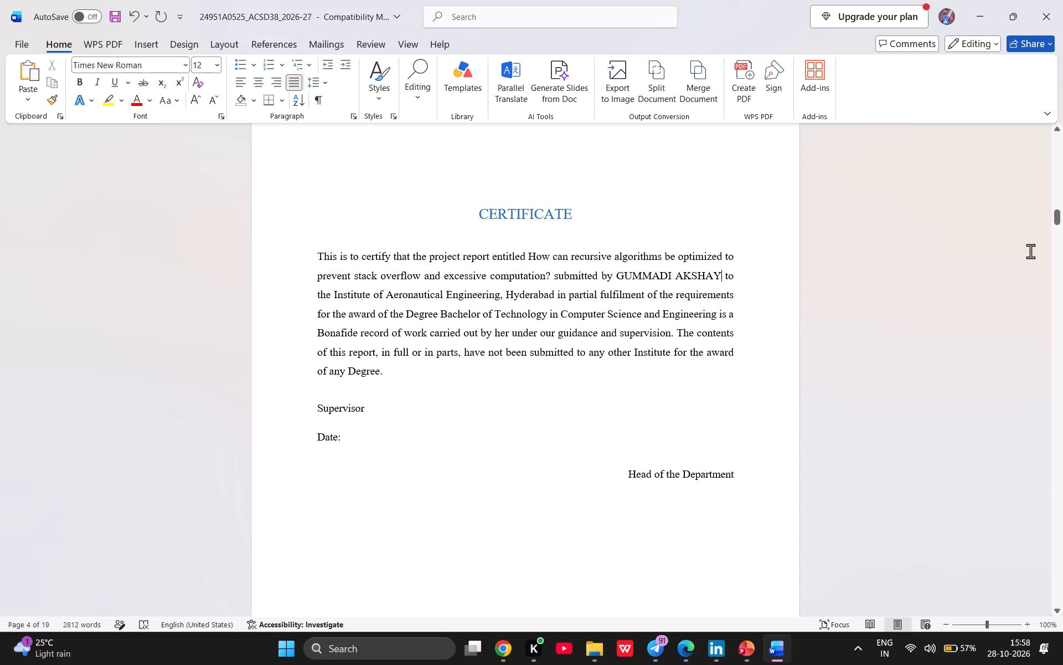
Enclose the project title in the Certificate paragraph in double quotation marks, removing its question mark.
click(528, 254)
key(shift+quotedbl)
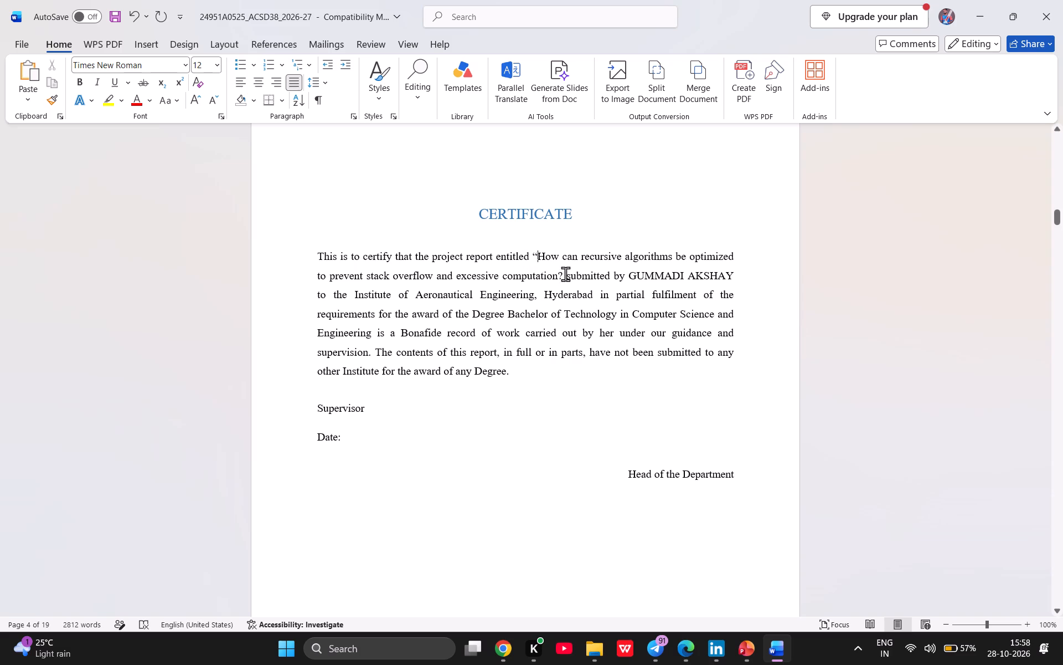
click(566, 274)
key(Left)
key(BackSpace)
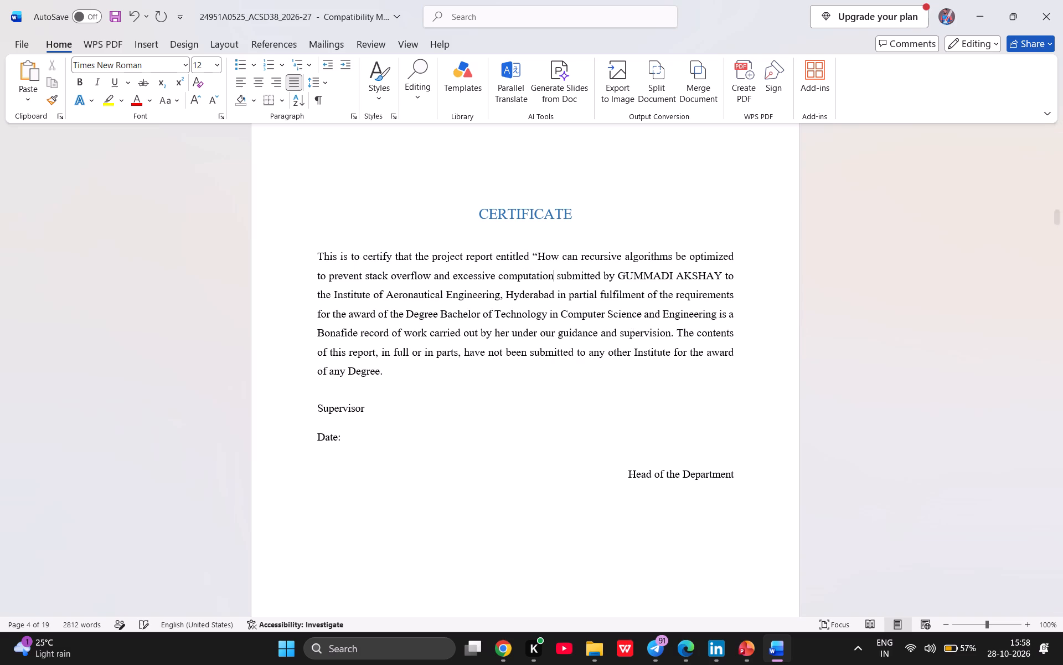
key(shift+quotedbl)
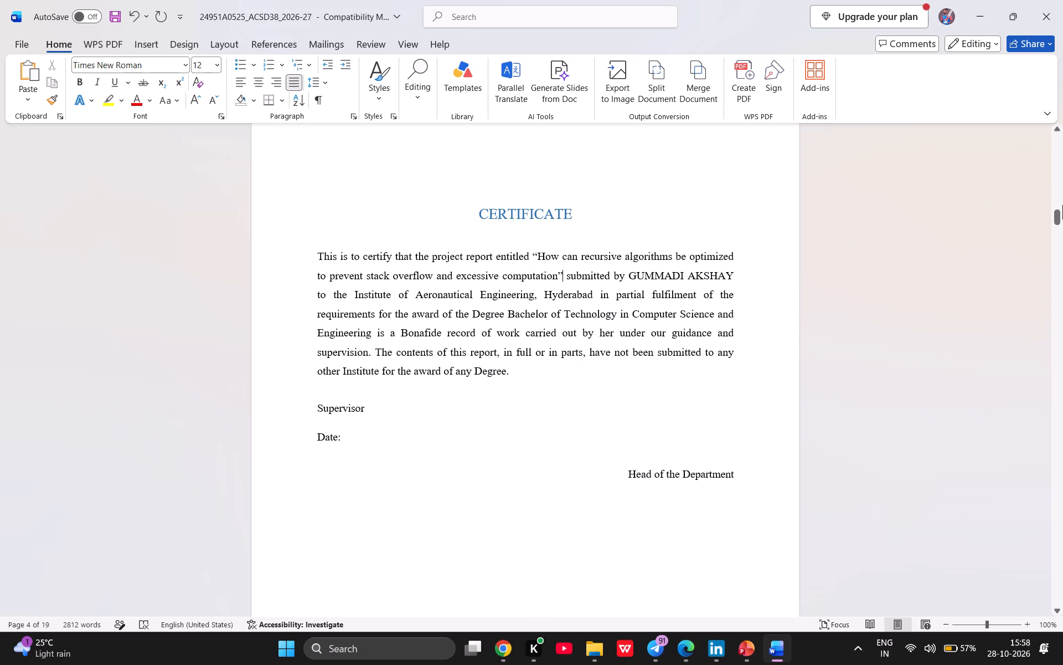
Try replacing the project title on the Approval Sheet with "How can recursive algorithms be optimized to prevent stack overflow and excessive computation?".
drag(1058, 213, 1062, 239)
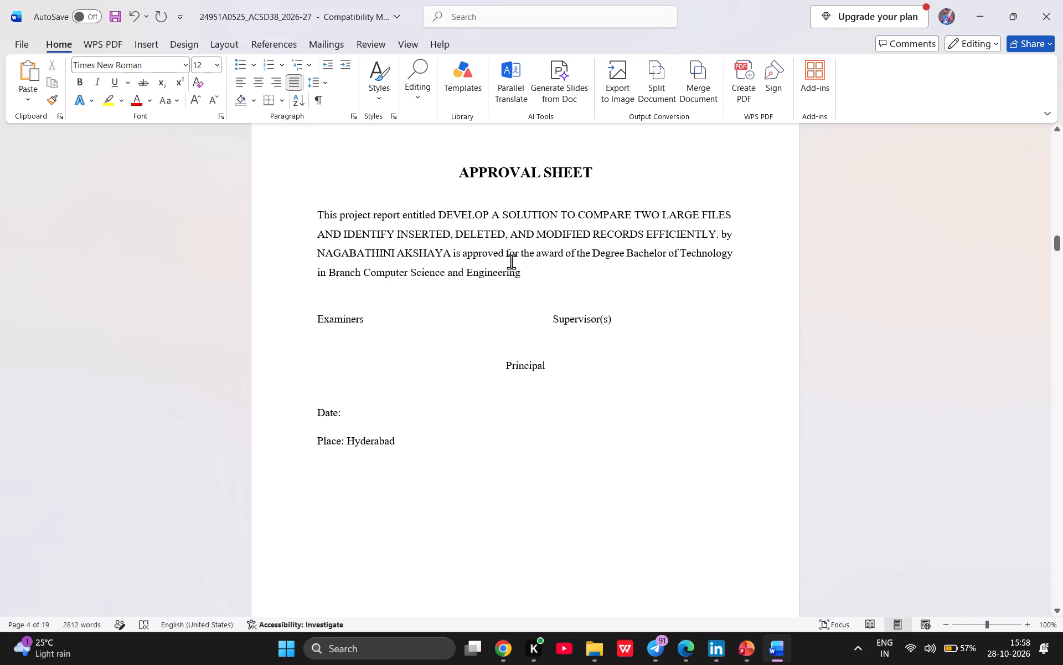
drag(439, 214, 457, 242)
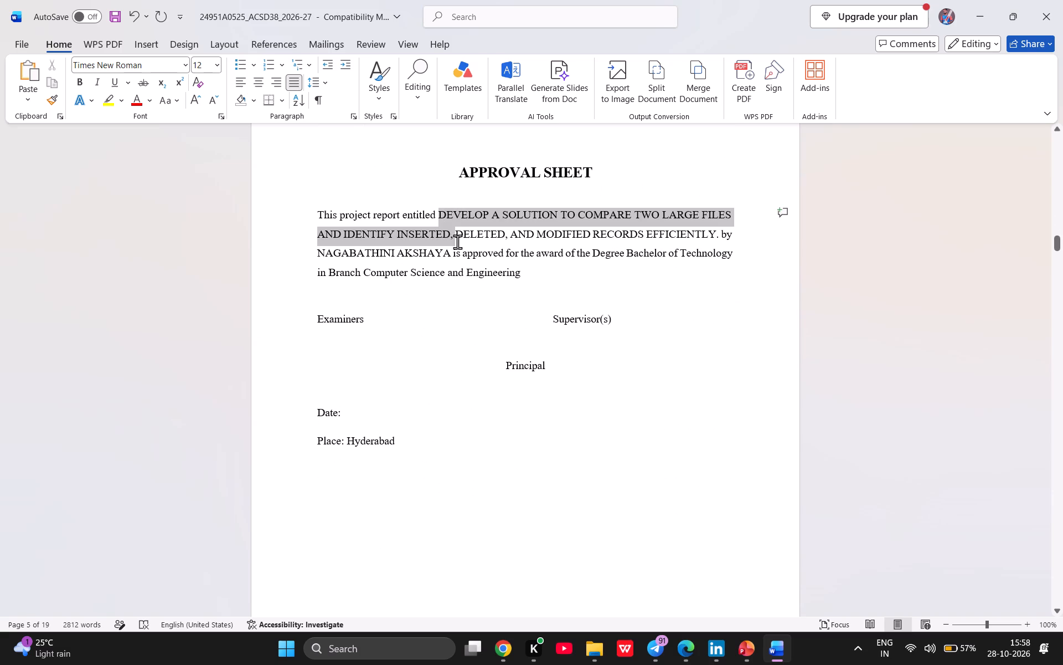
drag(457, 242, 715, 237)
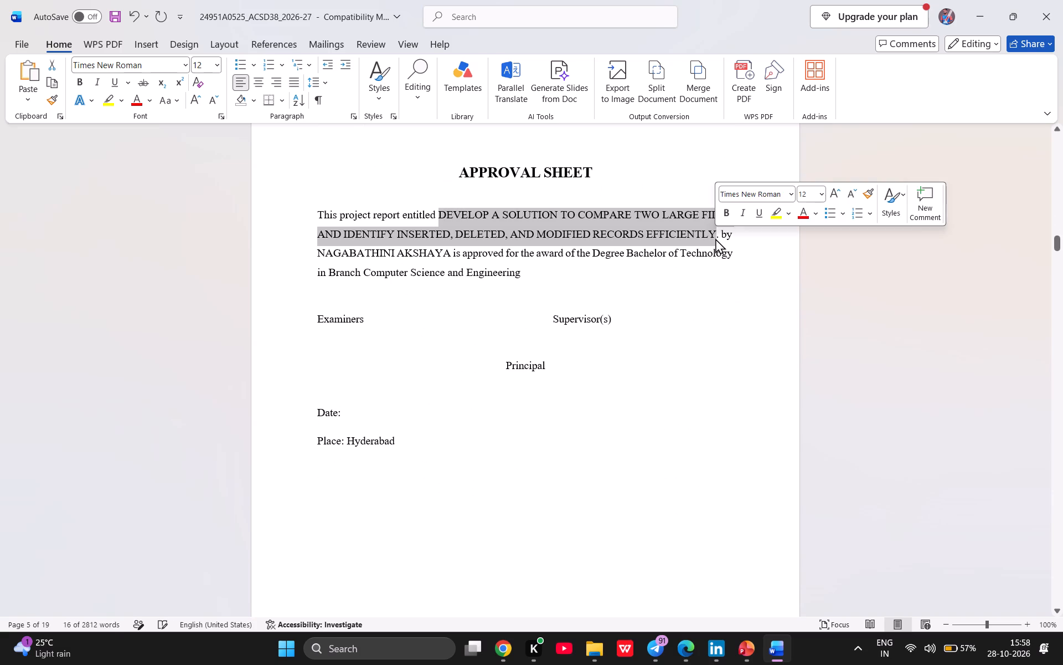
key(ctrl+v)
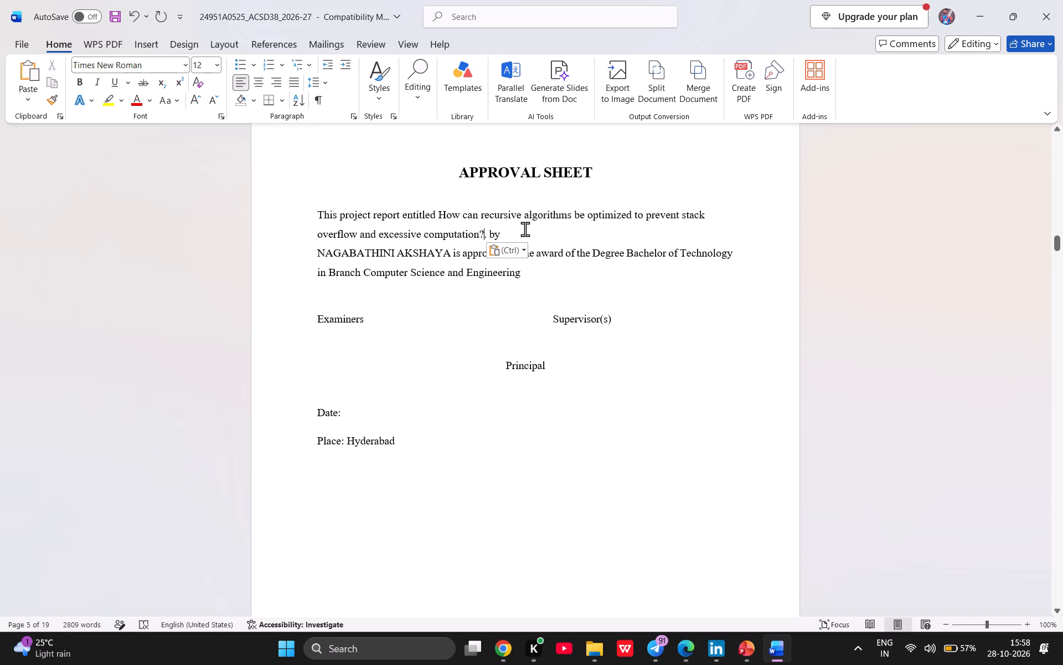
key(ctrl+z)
Change the student's name on the Approval Sheet to the submitting student's name in capitals.
click(451, 253)
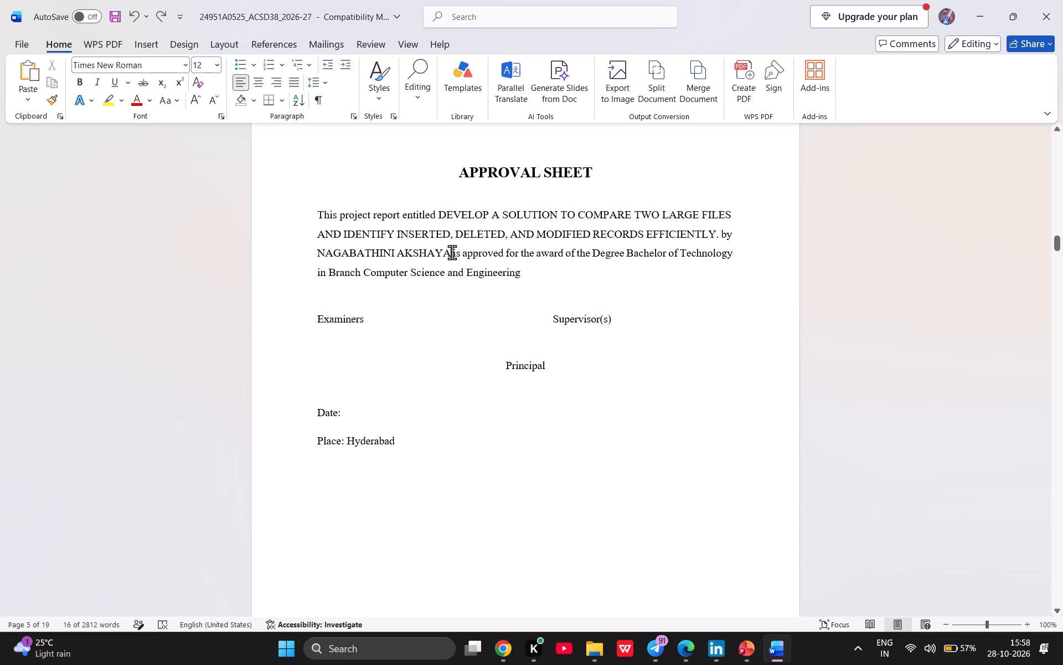
key(BackSpace)
double_click(375, 249)
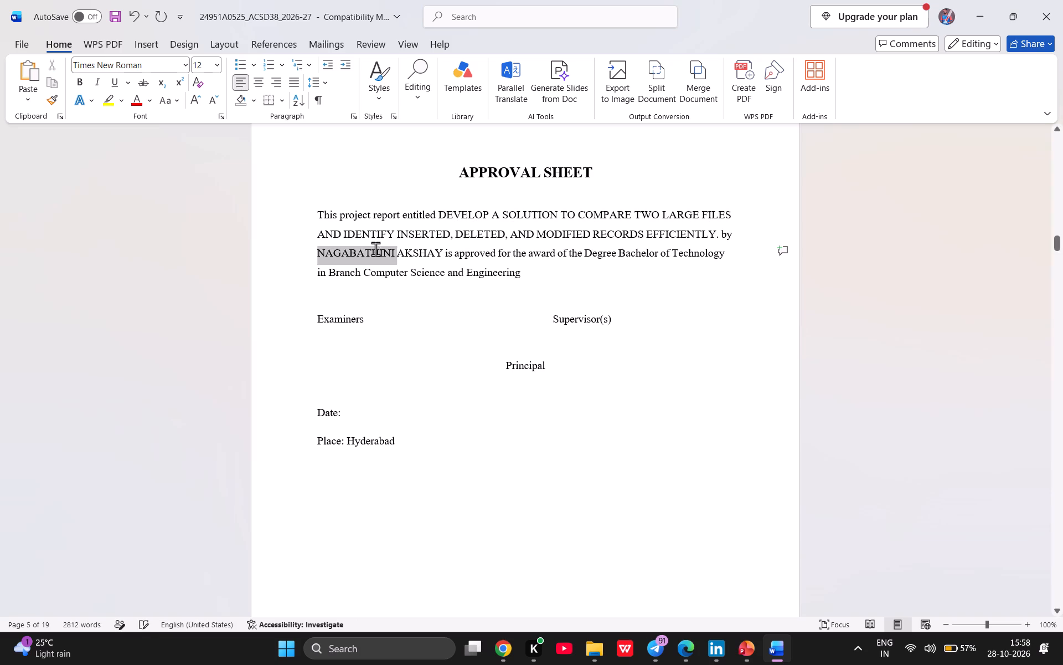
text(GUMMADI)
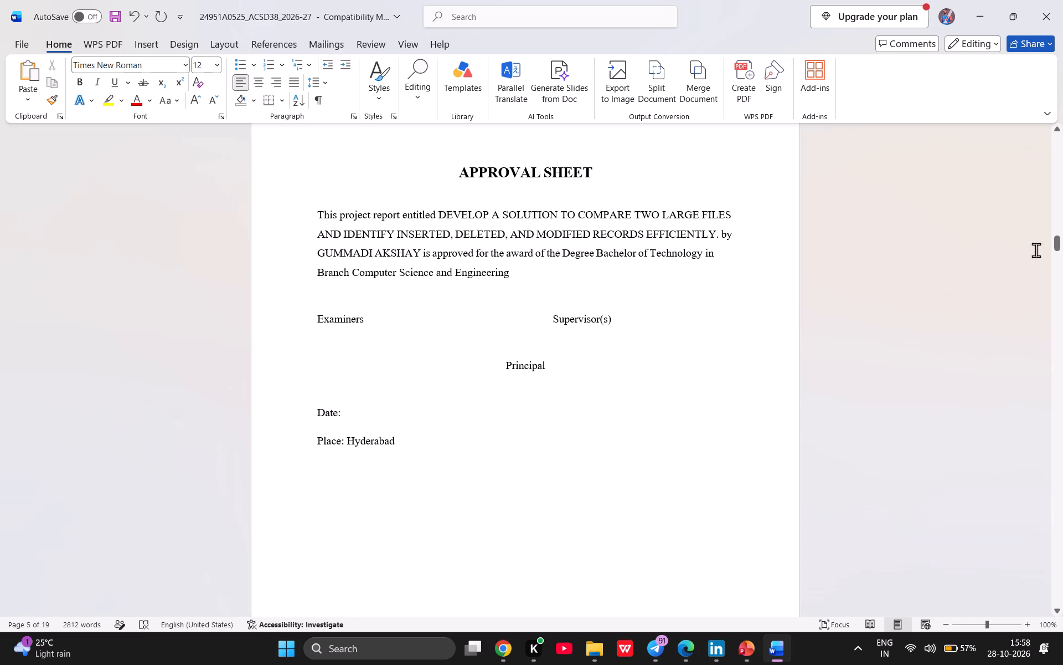
Change the last digit of the roll number on the report's title page to 6.
drag(1058, 241, 1062, 273)
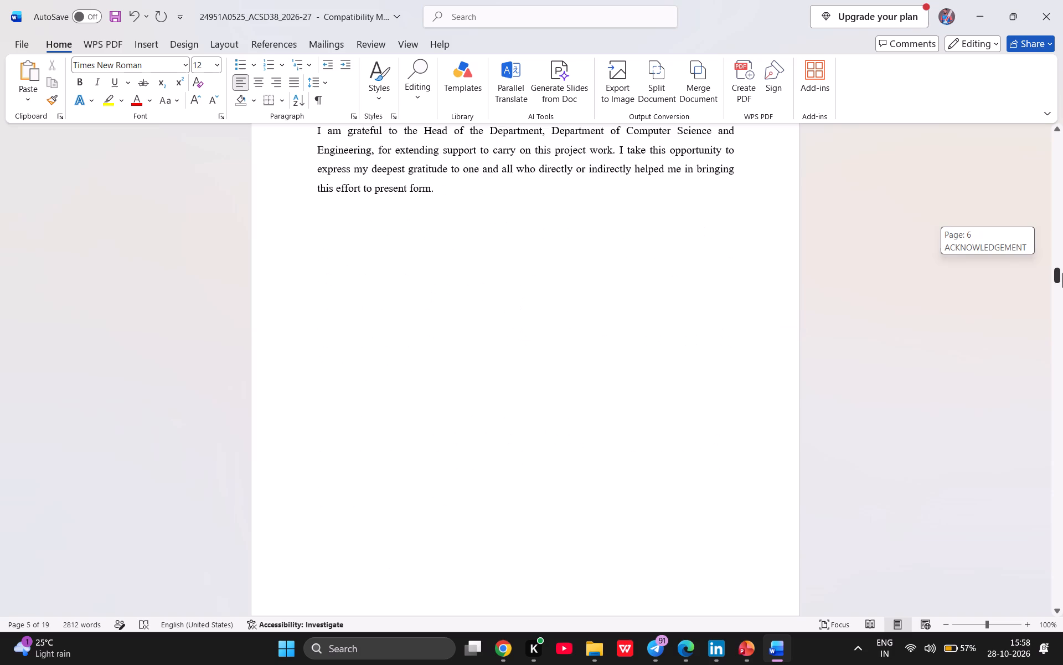
drag(1062, 273, 1062, 263)
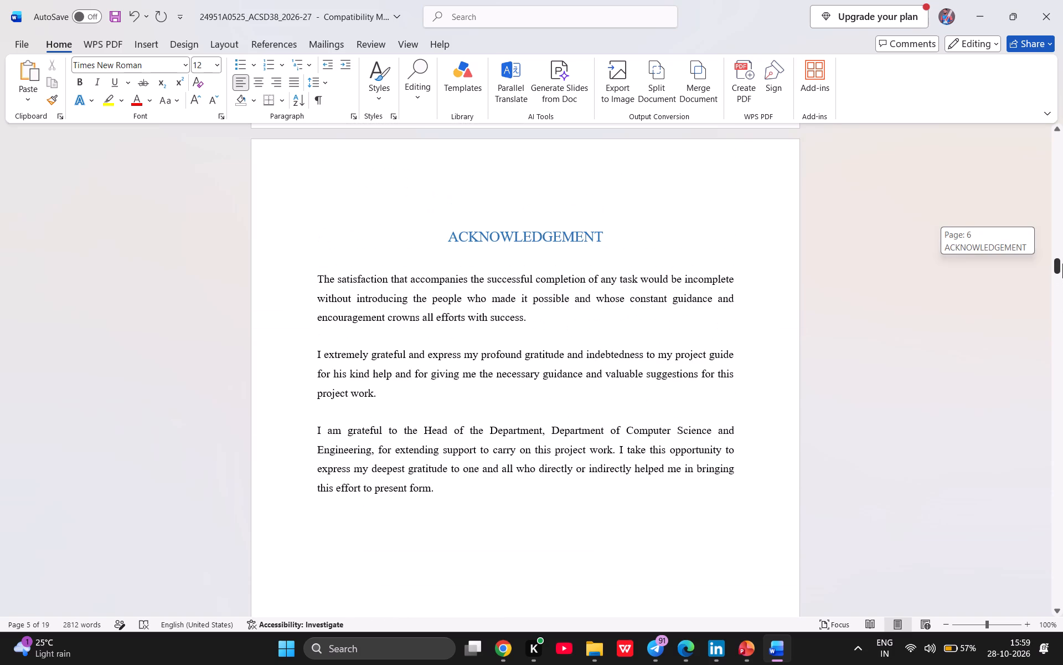
drag(1062, 263, 1062, 193)
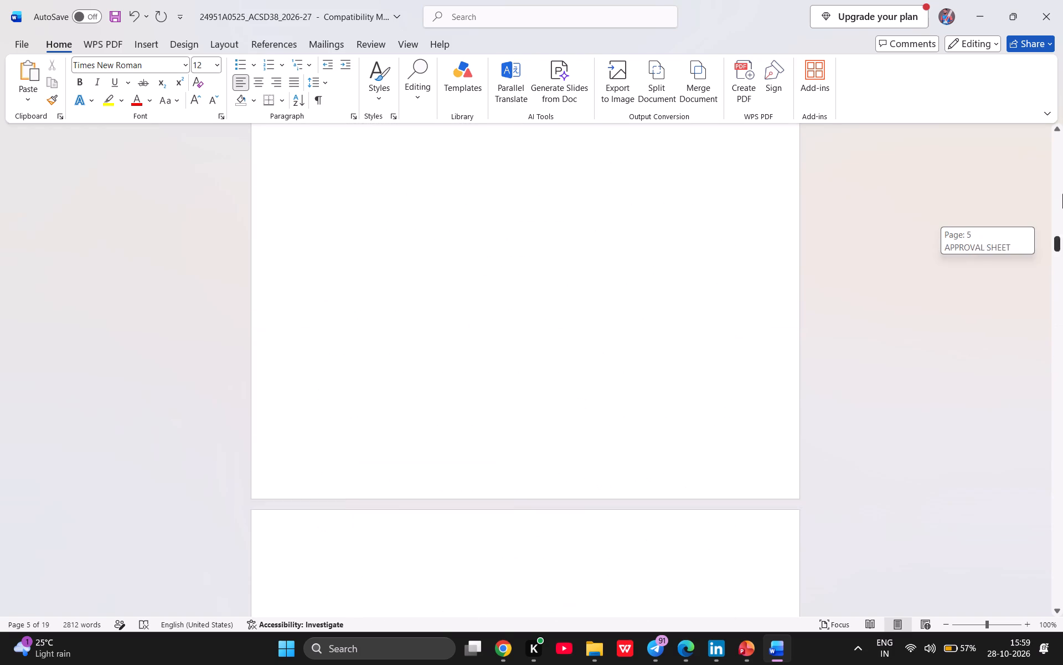
drag(1062, 193, 1062, 125)
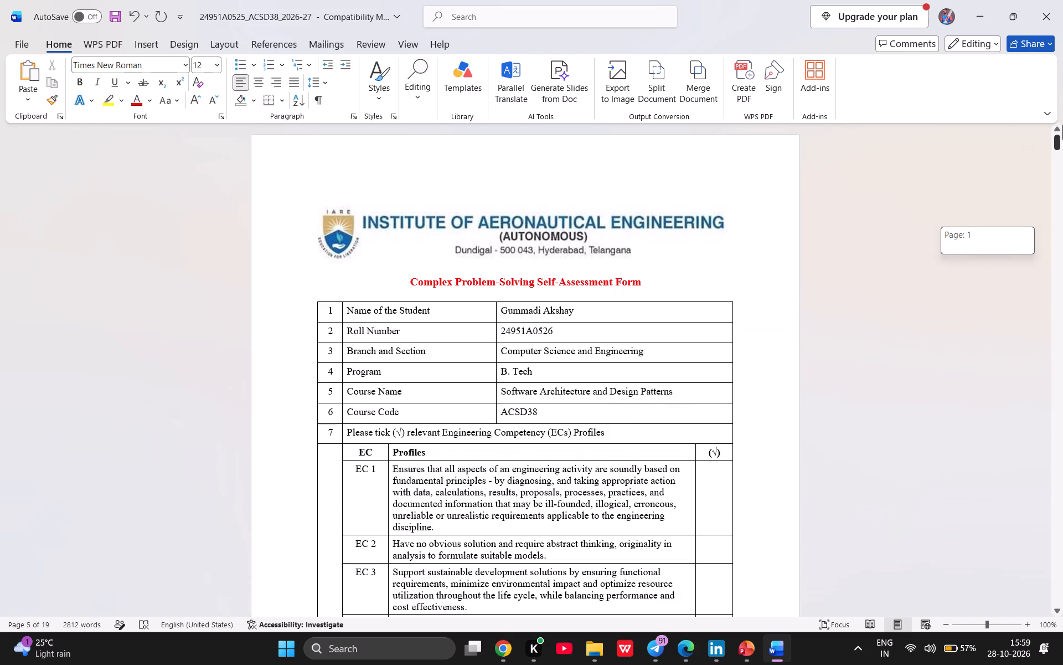
drag(1062, 125, 1062, 175)
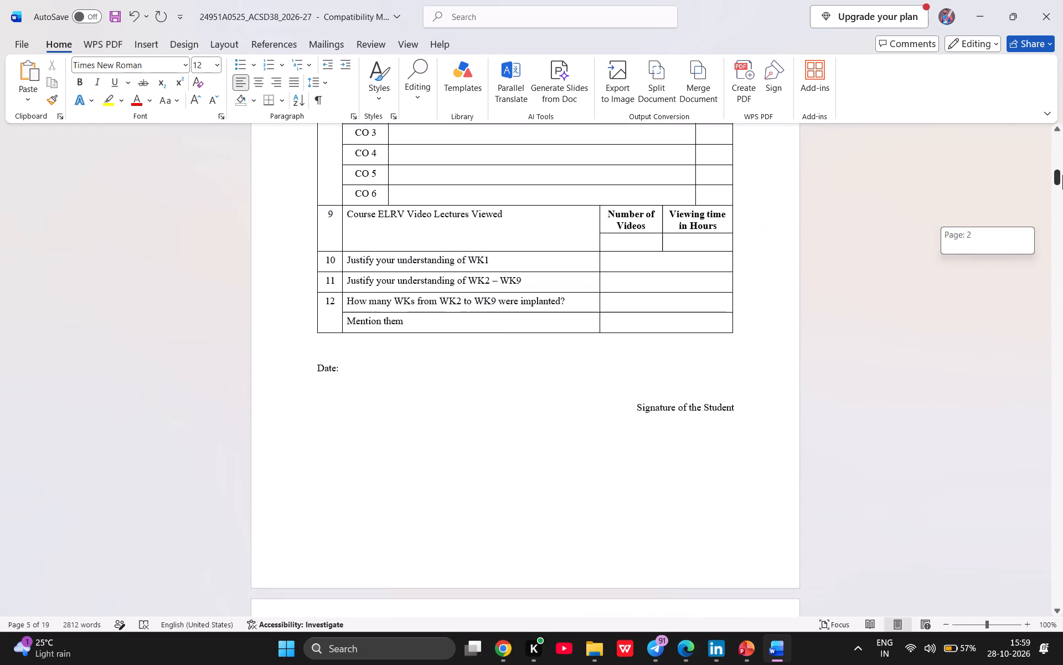
drag(1062, 175, 1062, 195)
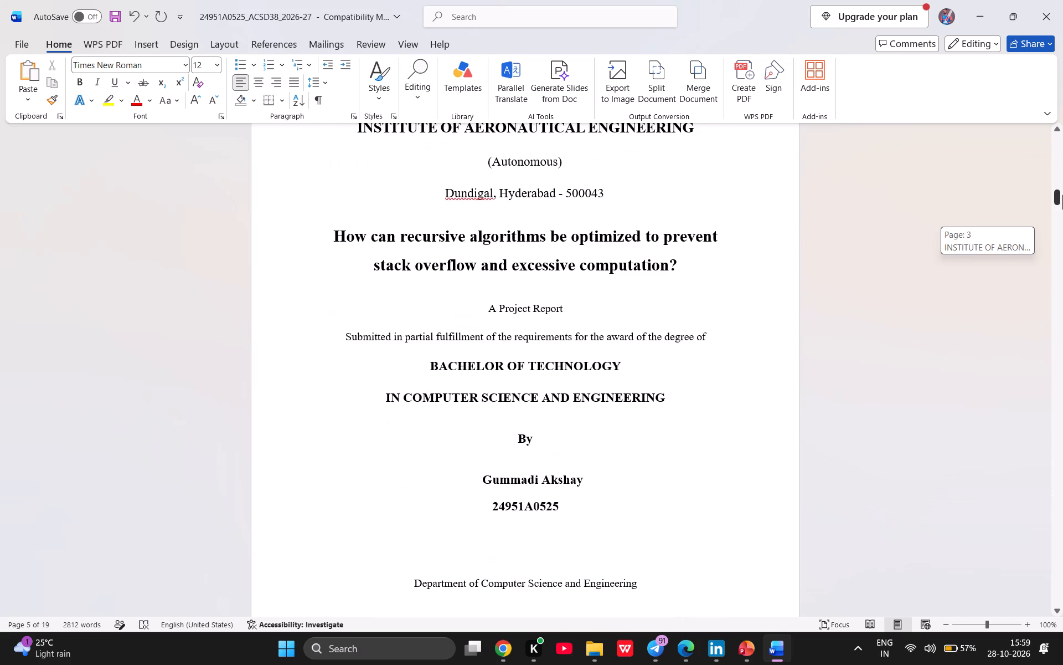
drag(1062, 195, 1062, 198)
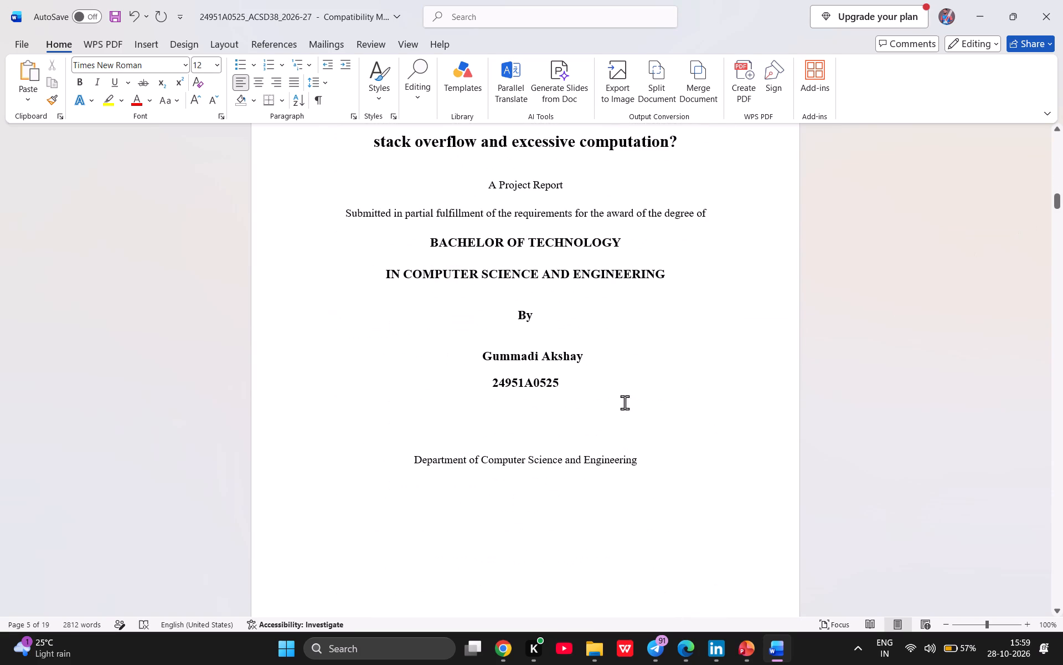
click(598, 388)
key(BackSpace)
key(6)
Change the student's name in the Declaration's opening paragraph to the submitting student's name in capitals.
drag(1056, 198, 1062, 215)
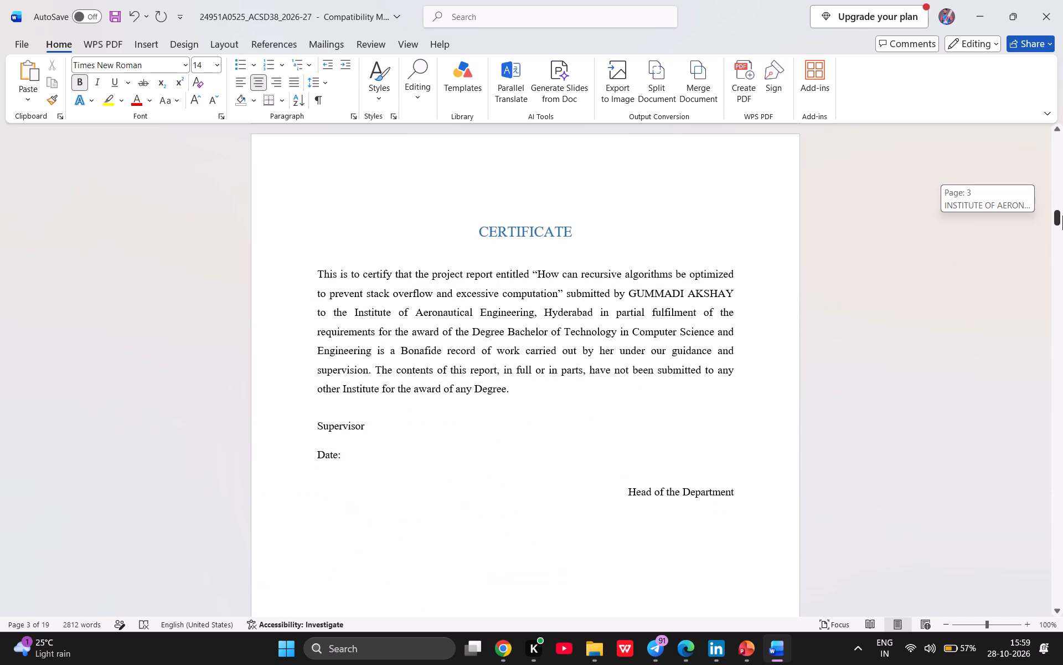
drag(1062, 215, 1062, 241)
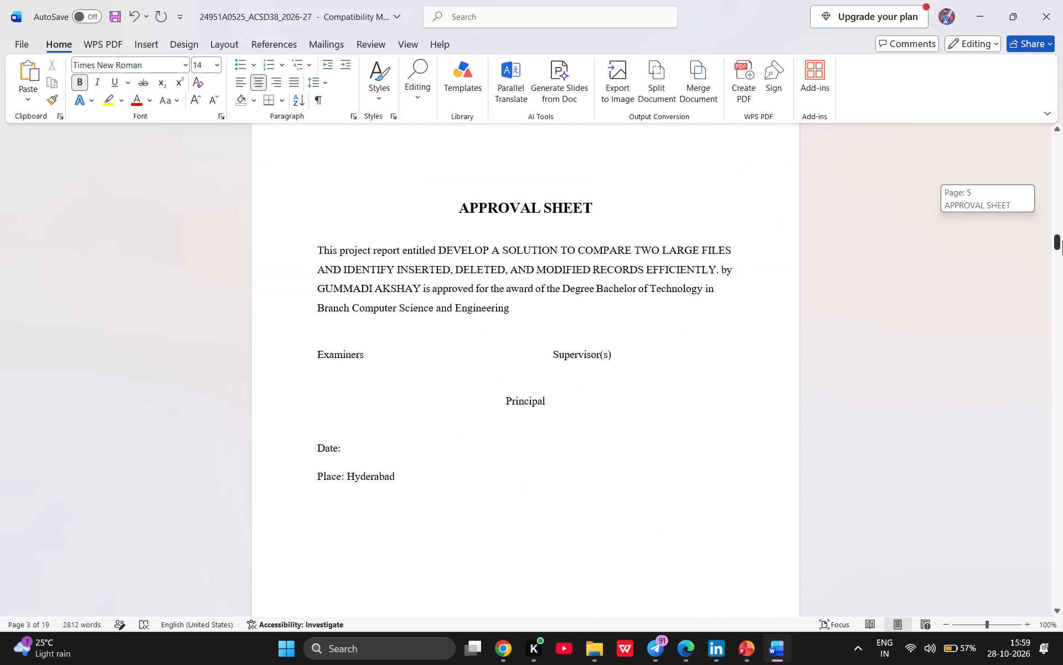
drag(1062, 241, 1062, 270)
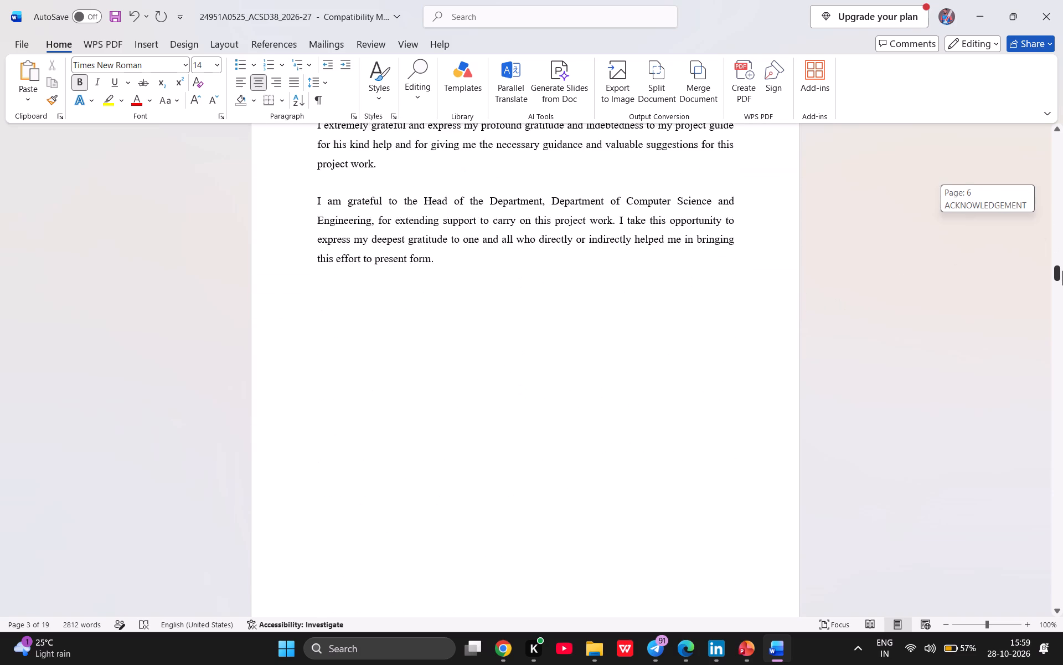
drag(1062, 270, 1062, 306)
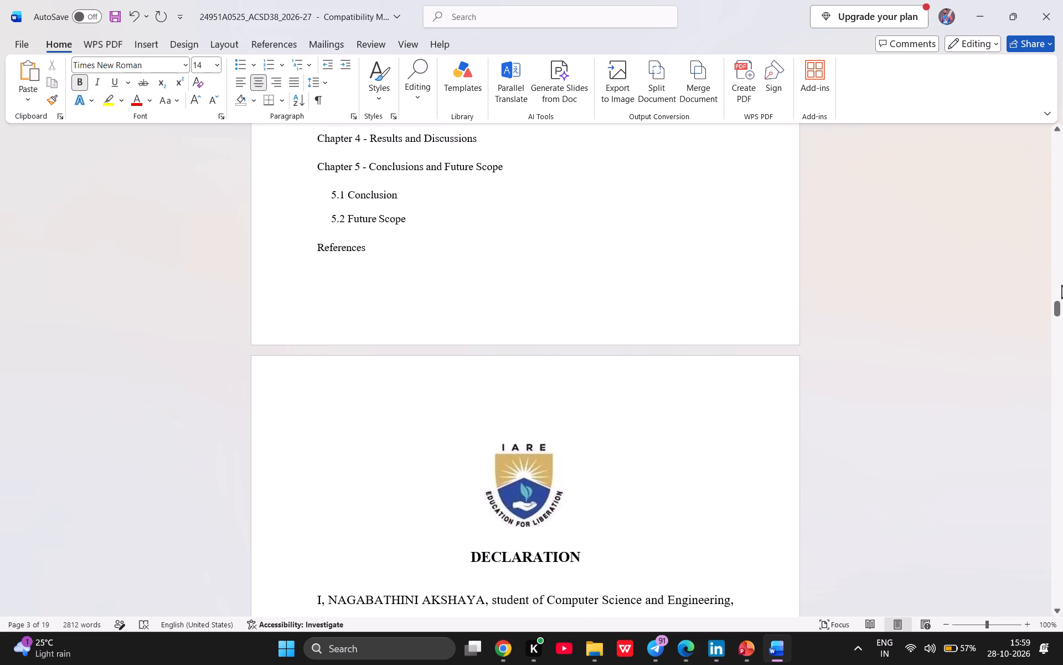
drag(1061, 293, 1061, 300)
drag(1055, 294, 1062, 320)
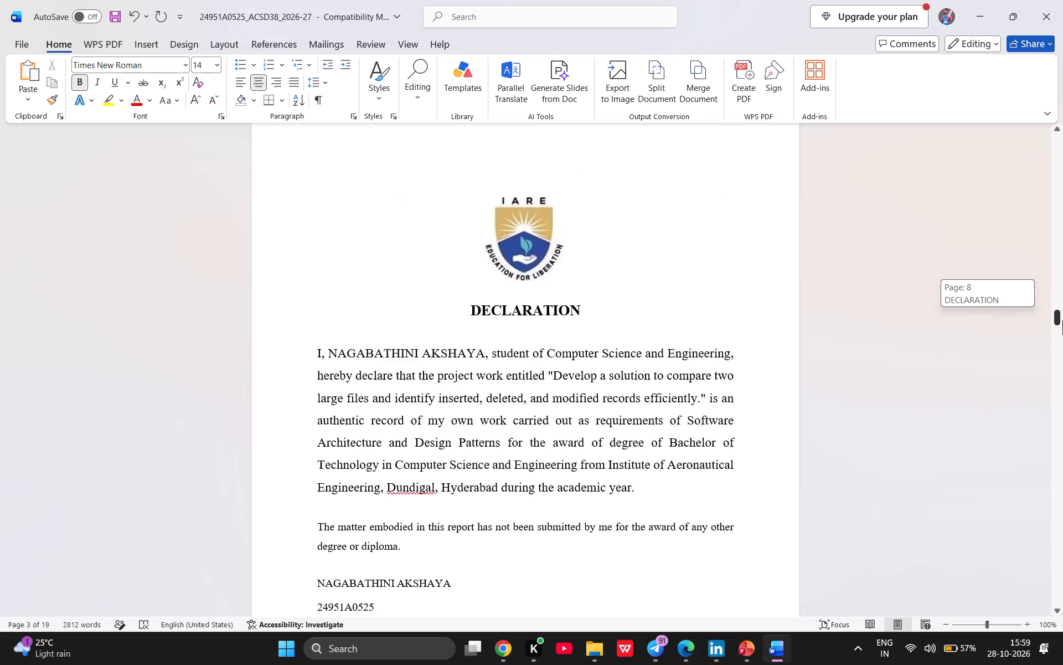
drag(1062, 320, 1062, 321)
double_click(373, 216)
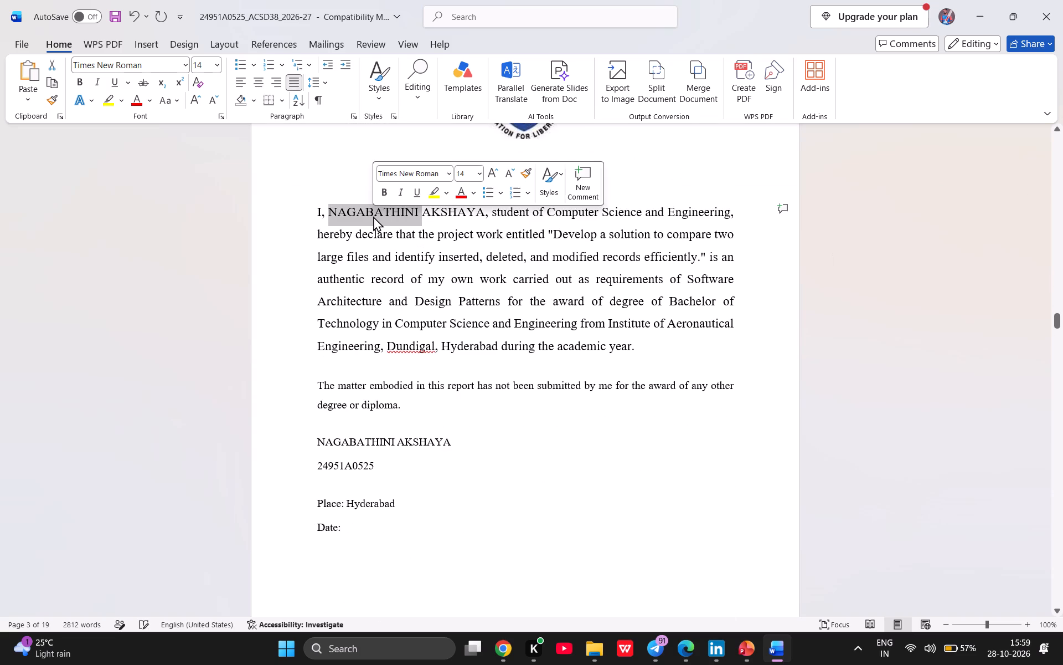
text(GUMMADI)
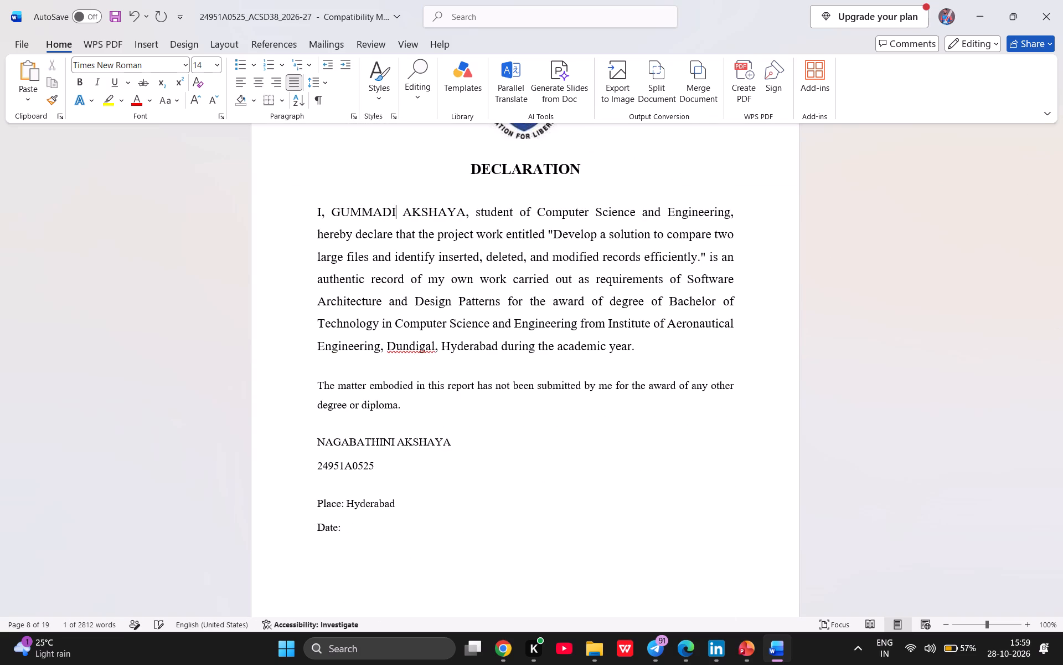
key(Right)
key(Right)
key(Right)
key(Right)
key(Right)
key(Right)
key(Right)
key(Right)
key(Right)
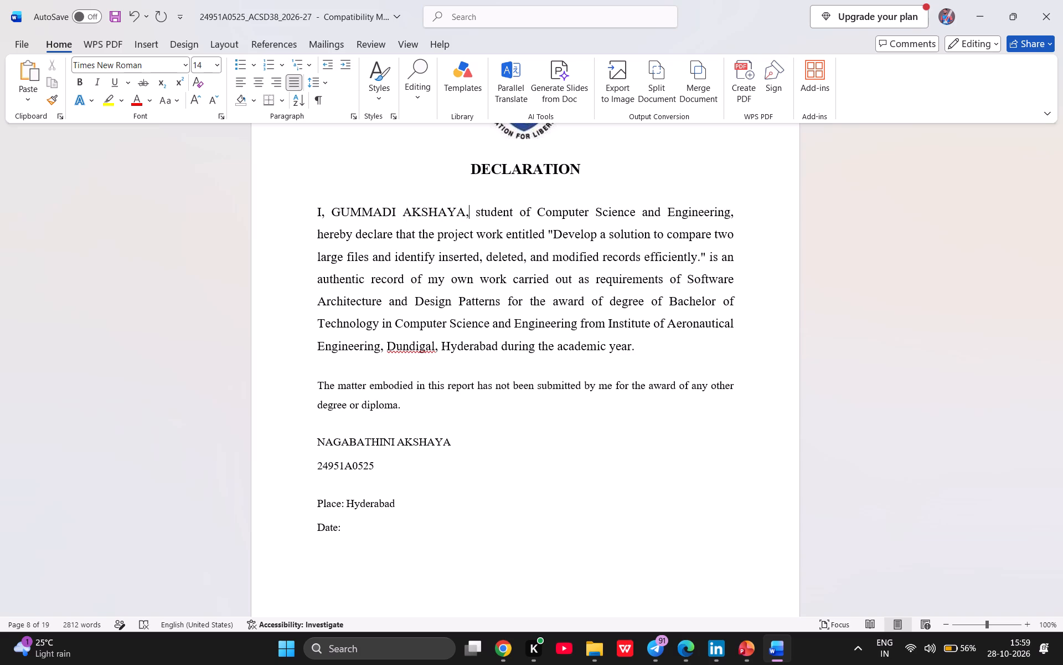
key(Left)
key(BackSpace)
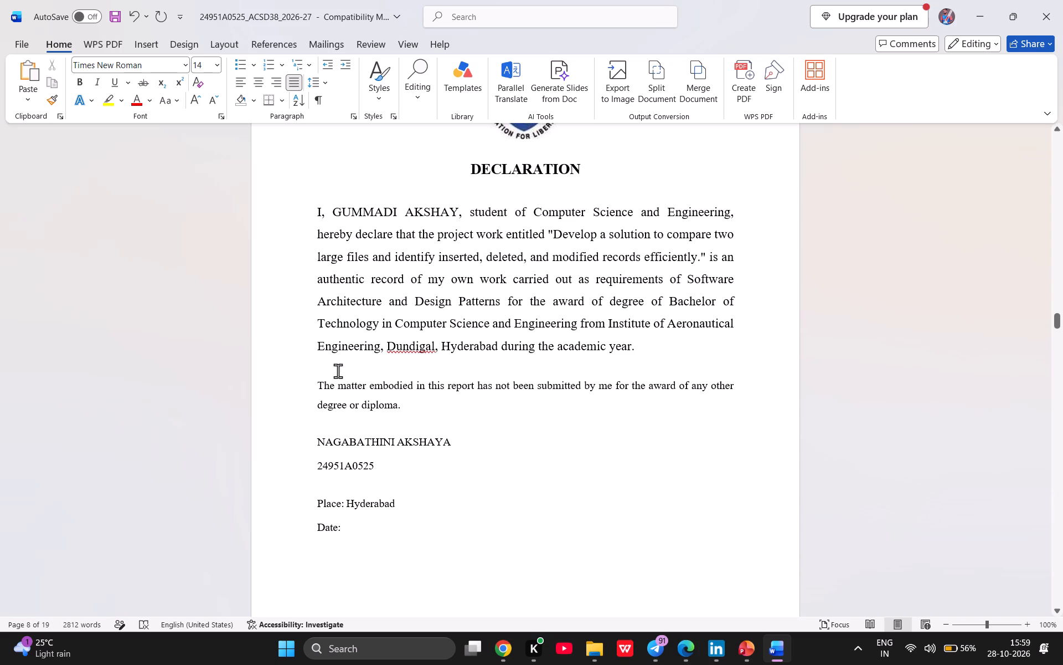
Delete the previous student's surname from the Declaration's signature block and put the roll number back on its own line.
double_click(367, 439)
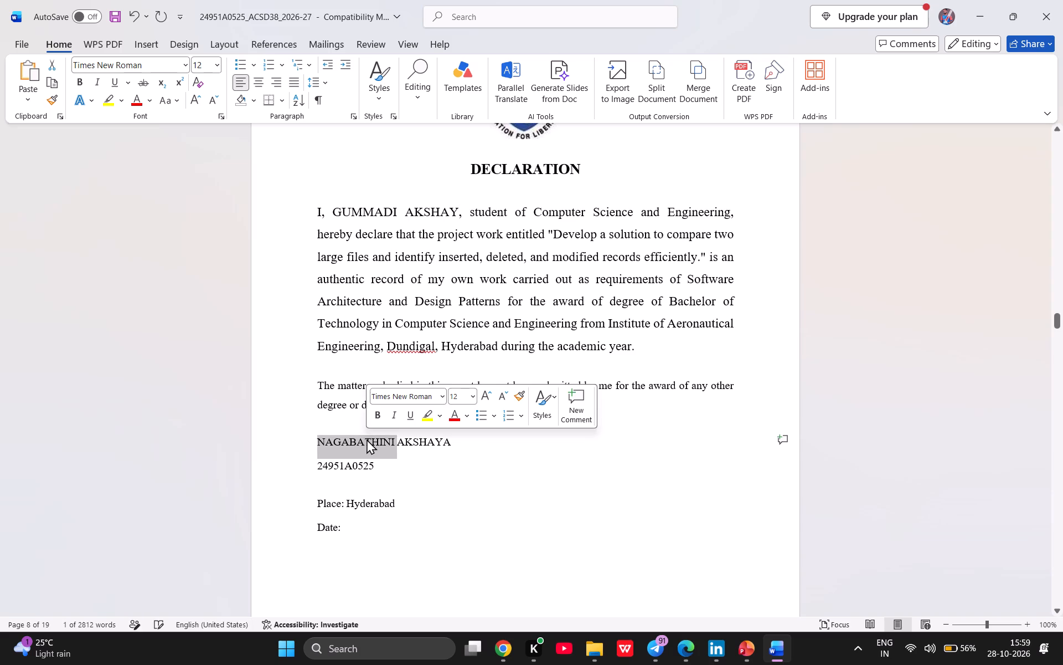
key(BackSpace)
click(373, 442)
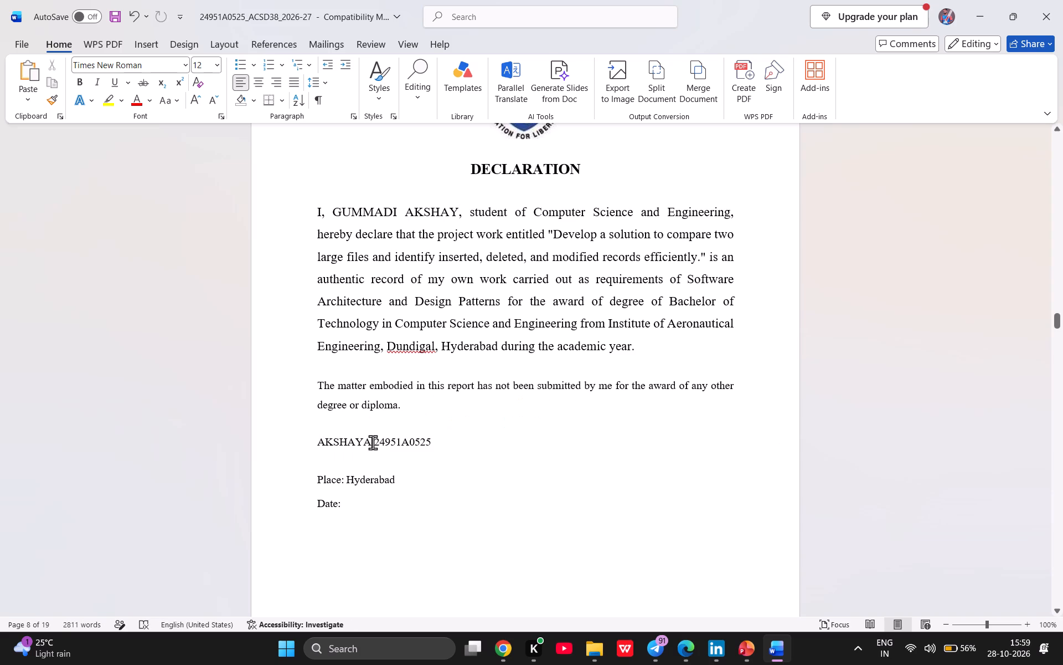
key(Return)
Change the last digit of the roll number in the Declaration's signature block to 6.
click(398, 462)
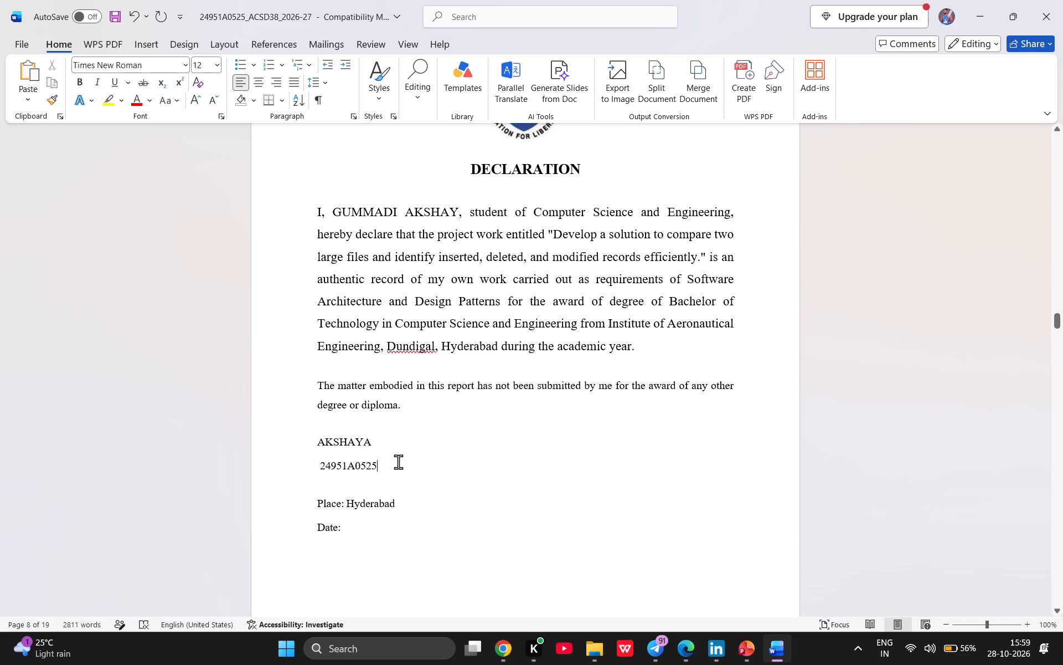
key(BackSpace)
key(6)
drag(1057, 319, 1060, 325)
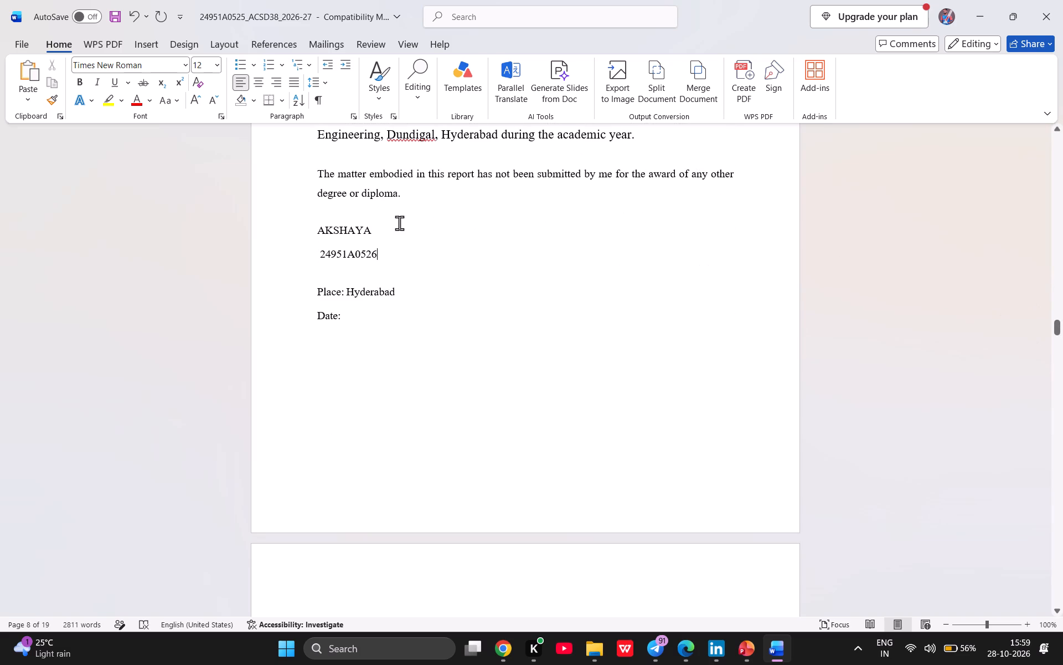
Complete the submitting student's name in the Declaration's signature block: delete the given name's final letter and add the surname in capitals before it.
click(394, 223)
key(BackSpace)
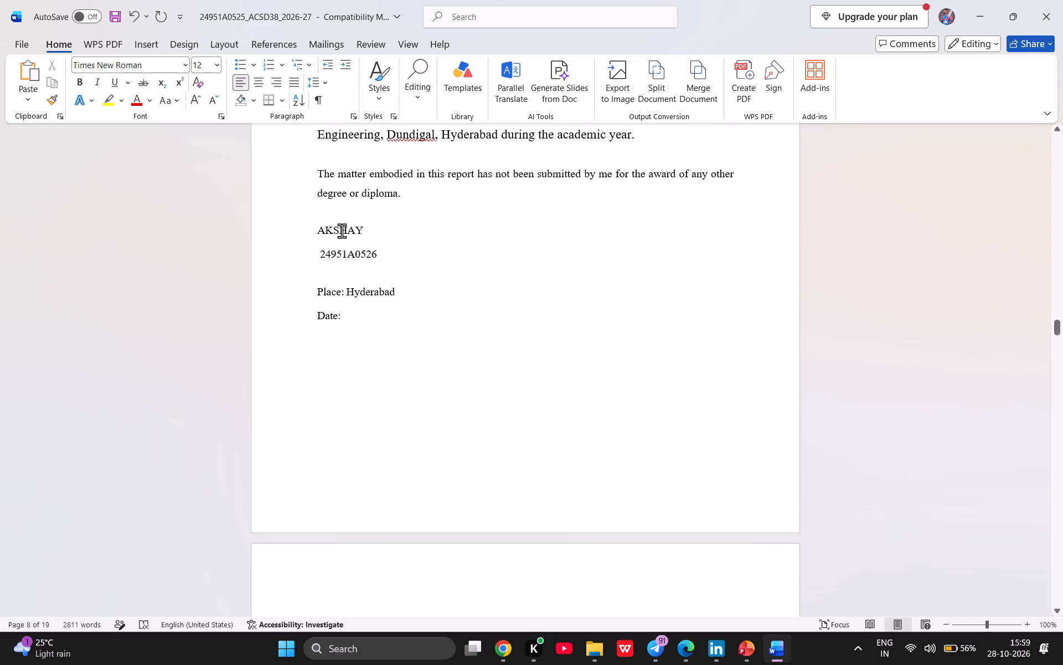
click(342, 232)
click(1059, 325)
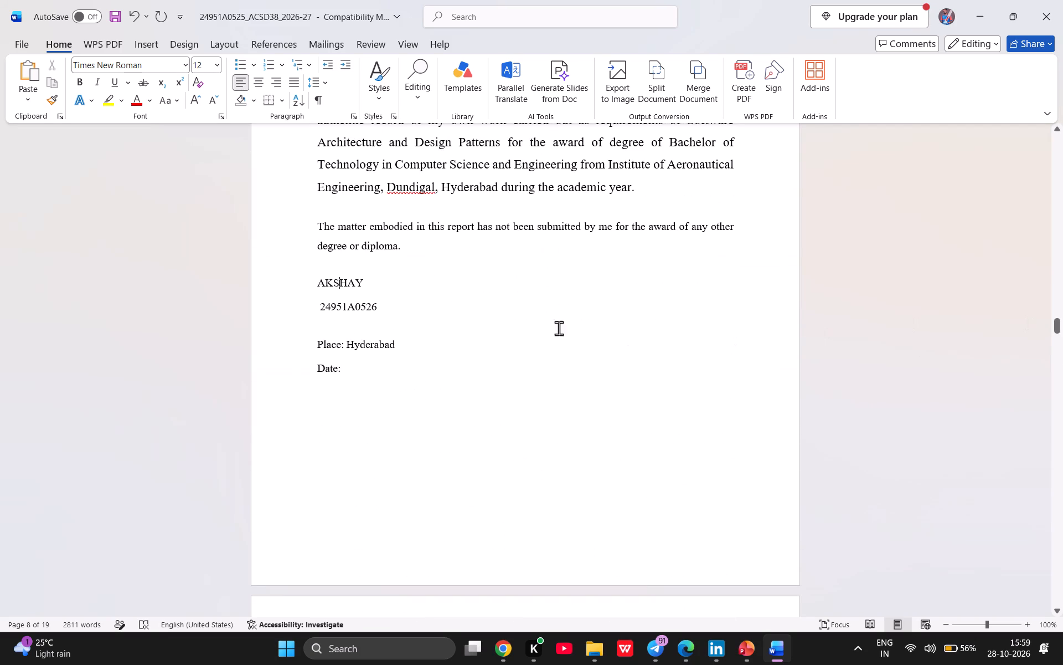
click(340, 279)
key(Left)
key(Left)
key(Left)
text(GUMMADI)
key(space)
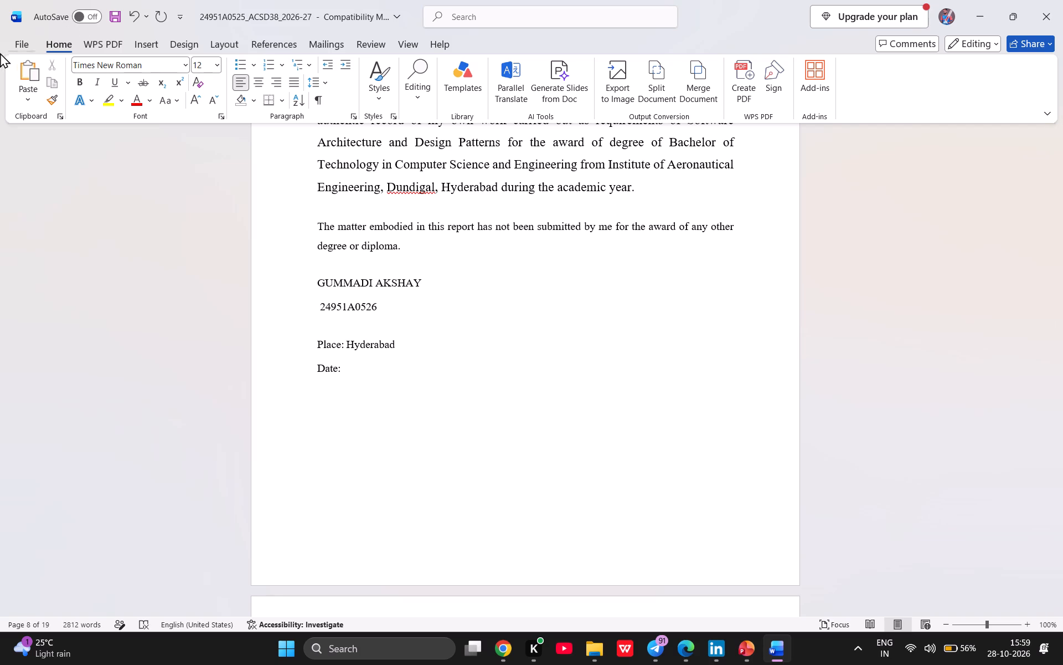
Save the edited ACSD38 report and close the document.
click(27, 41)
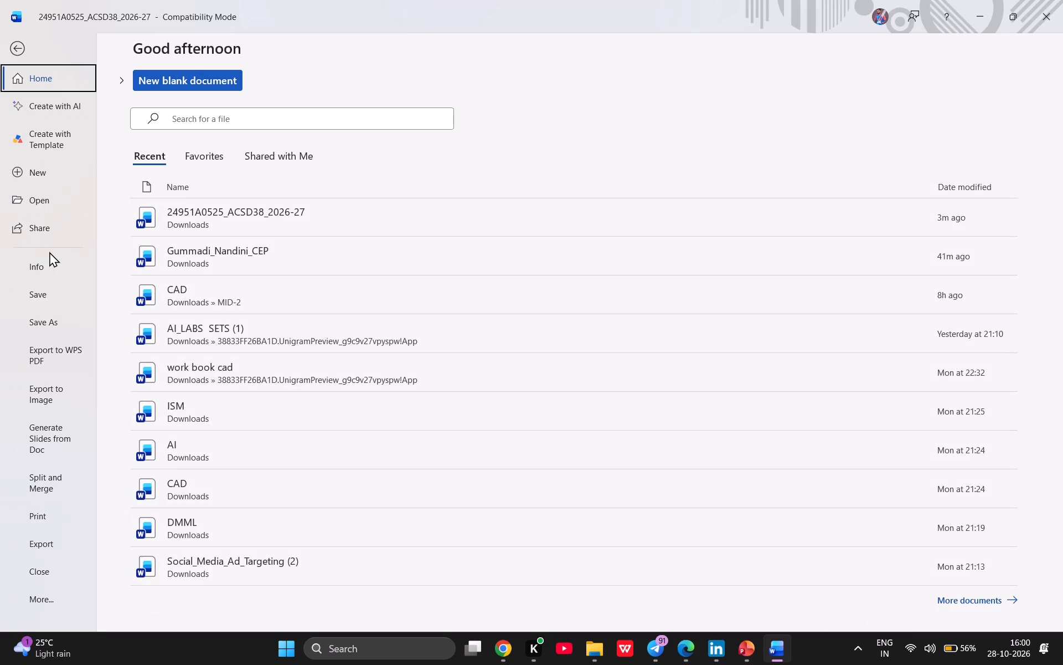
click(48, 293)
click(1043, 8)
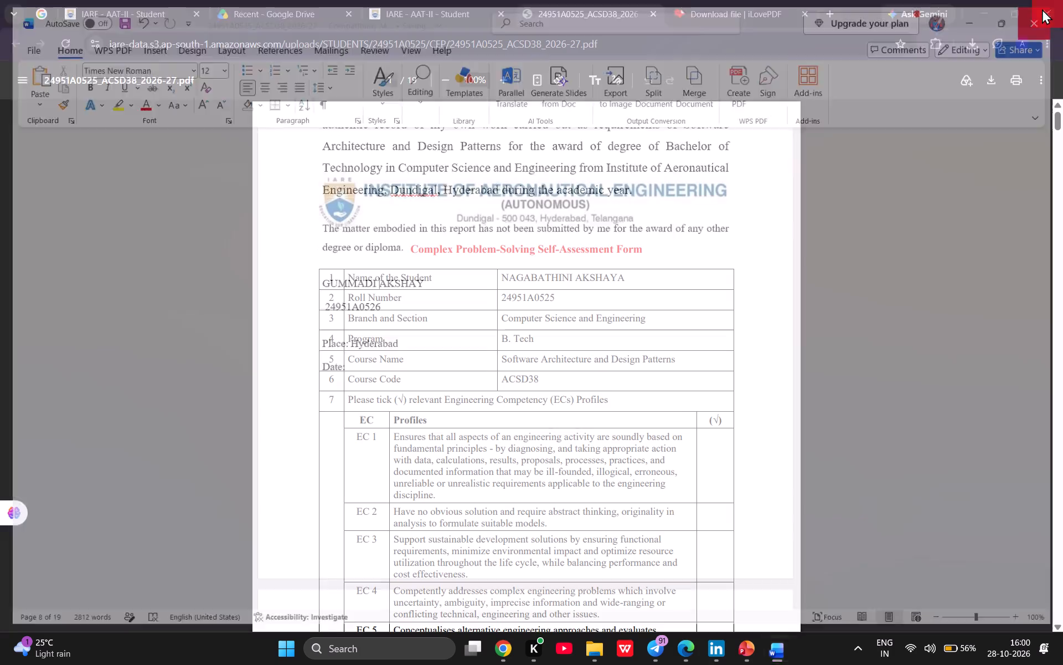
In Chrome, convert the saved ACSD38 Word report from Downloads to PDF with iLovePDF's Word to PDF tool and download it.
click(712, 3)
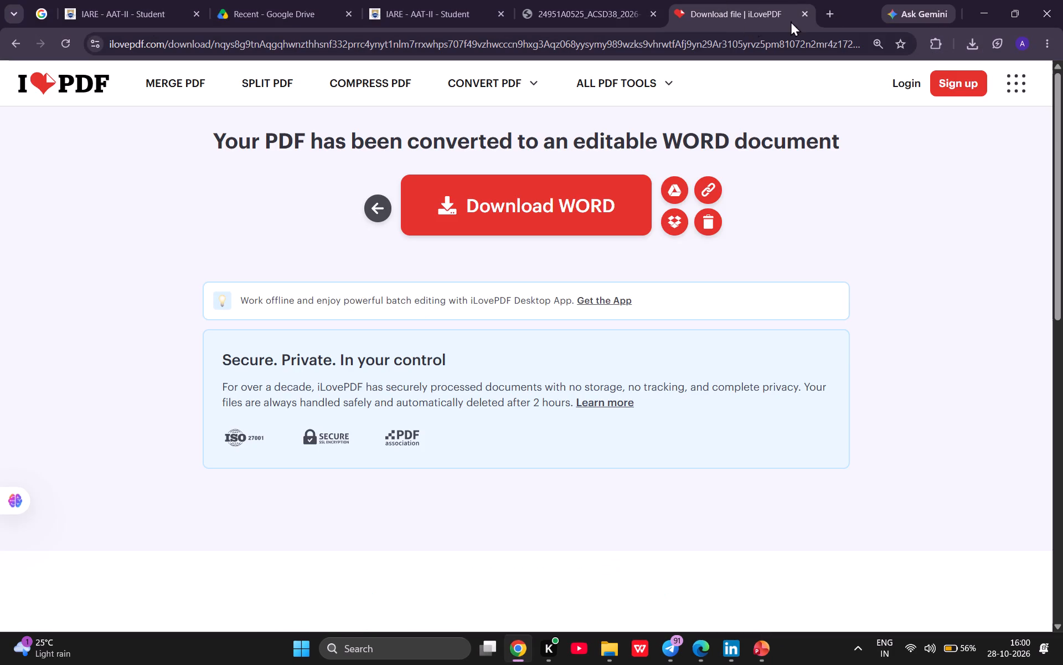
click(832, 2)
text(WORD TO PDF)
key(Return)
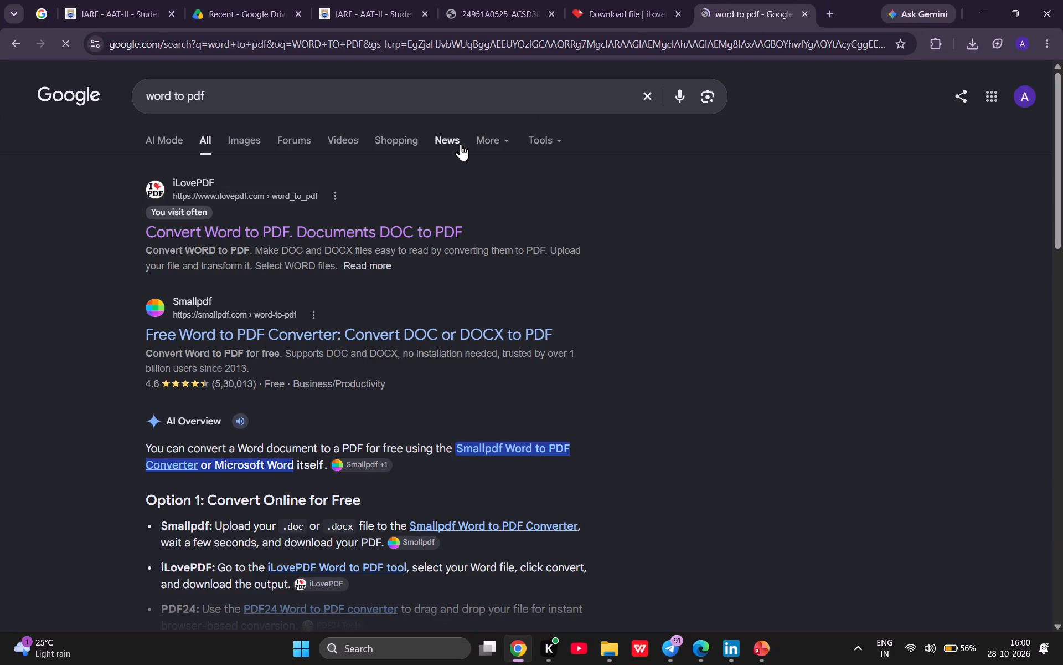
click(380, 228)
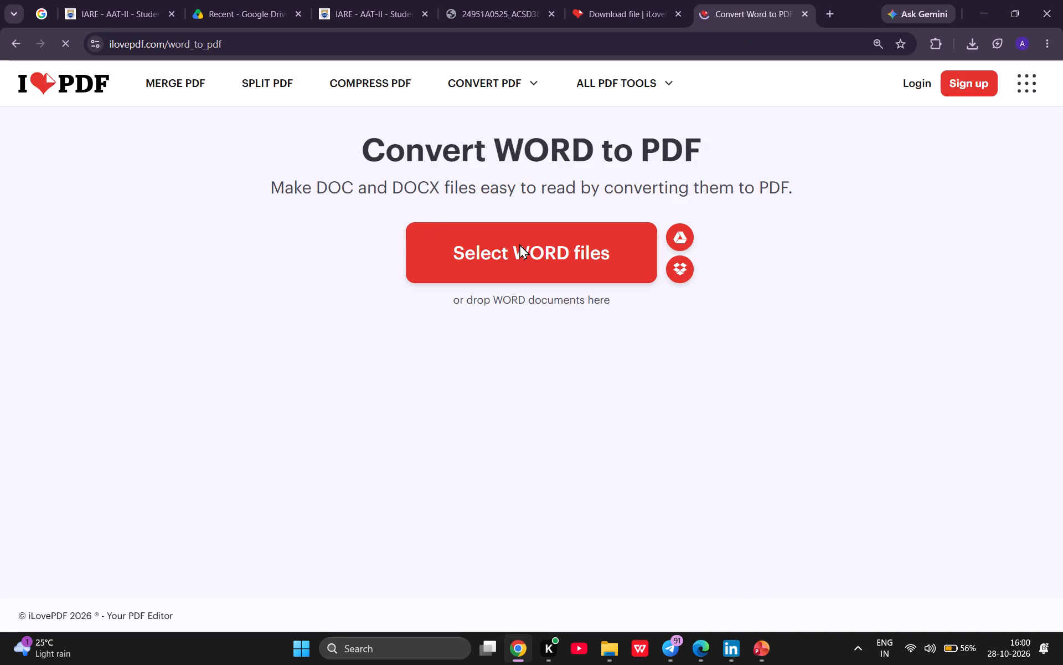
click(519, 244)
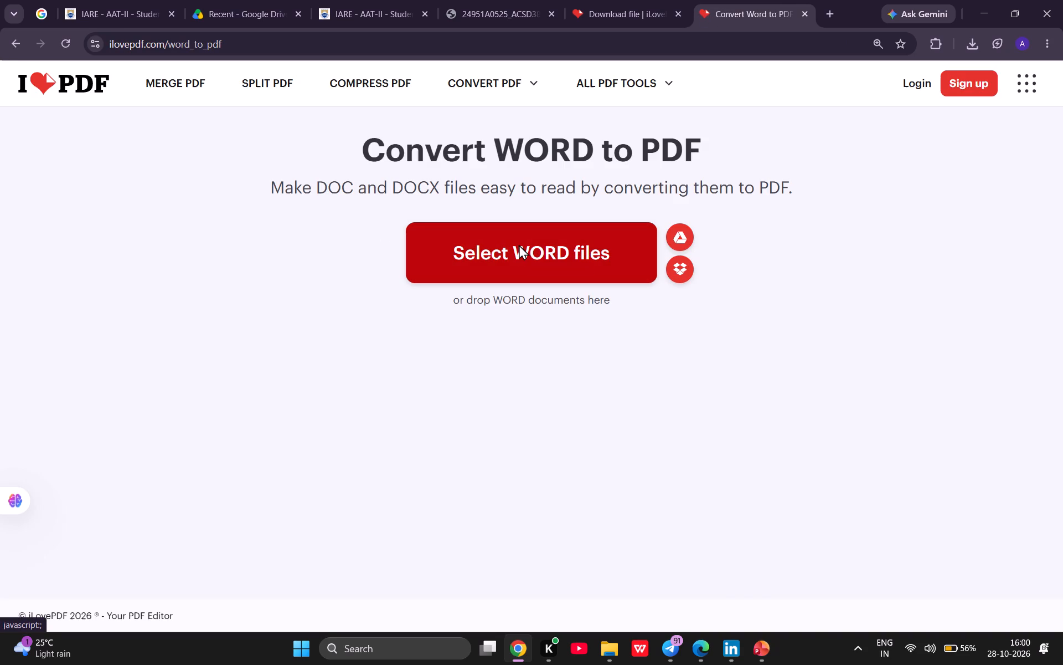
click(508, 256)
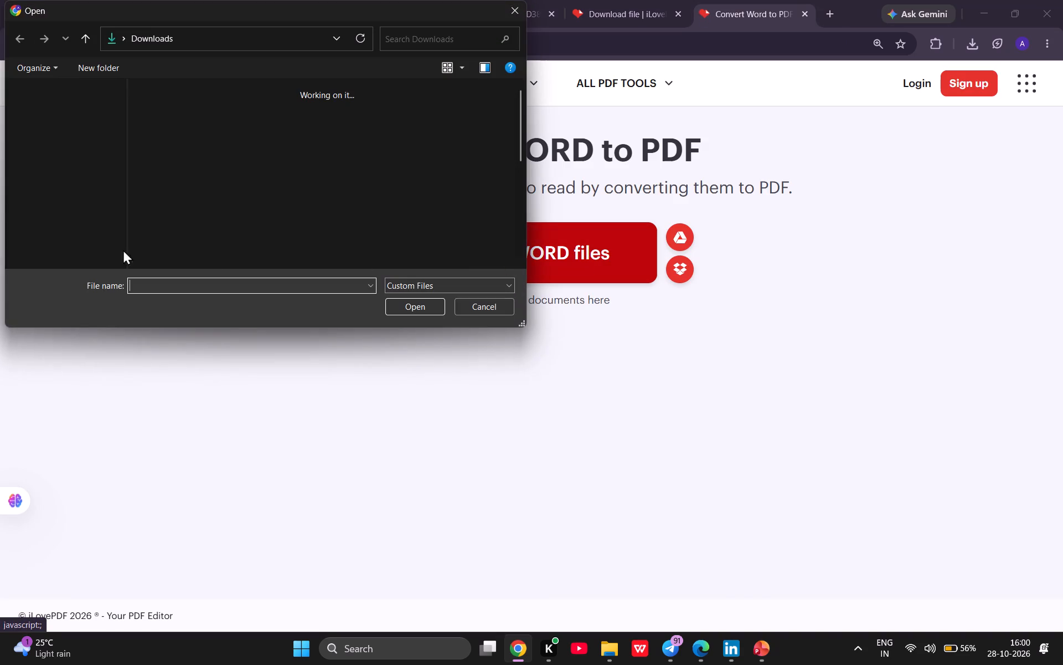
click(75, 157)
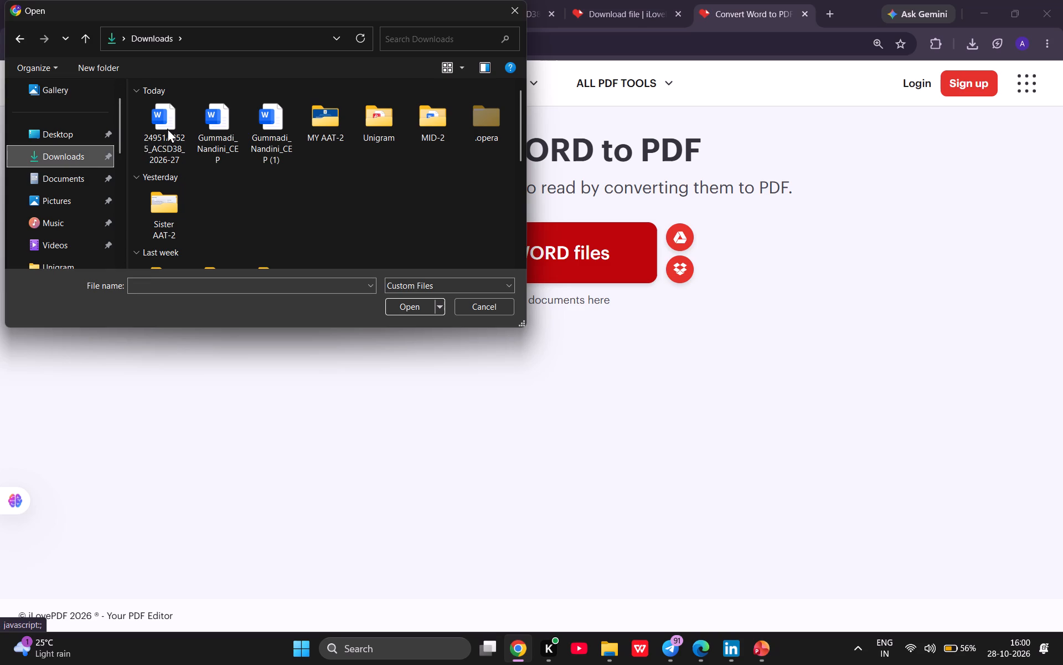
double_click(174, 124)
click(894, 585)
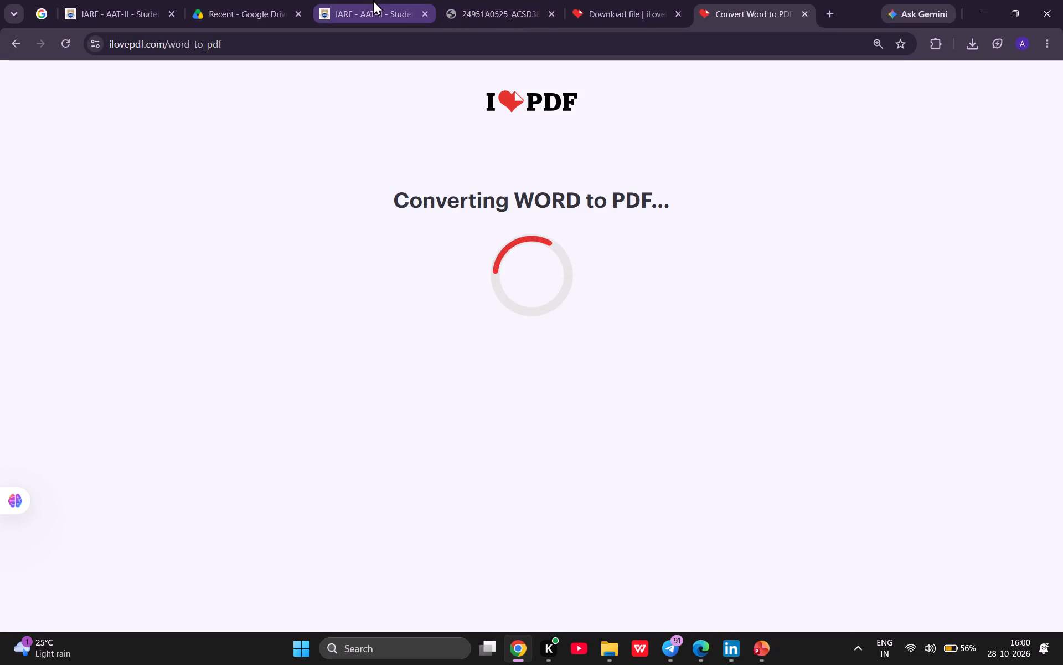
click(535, 205)
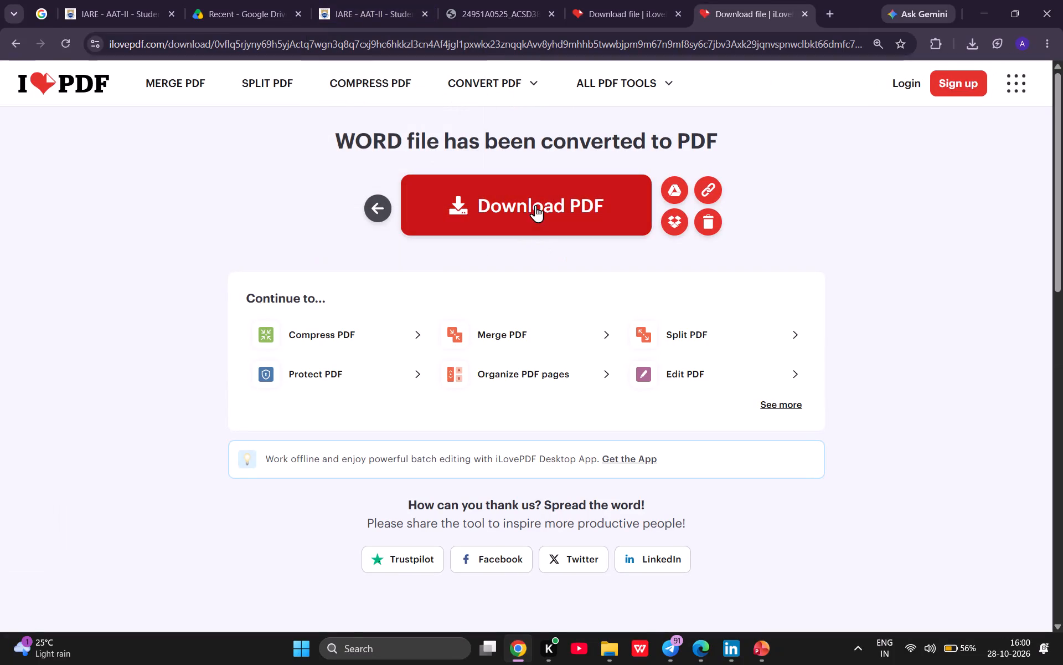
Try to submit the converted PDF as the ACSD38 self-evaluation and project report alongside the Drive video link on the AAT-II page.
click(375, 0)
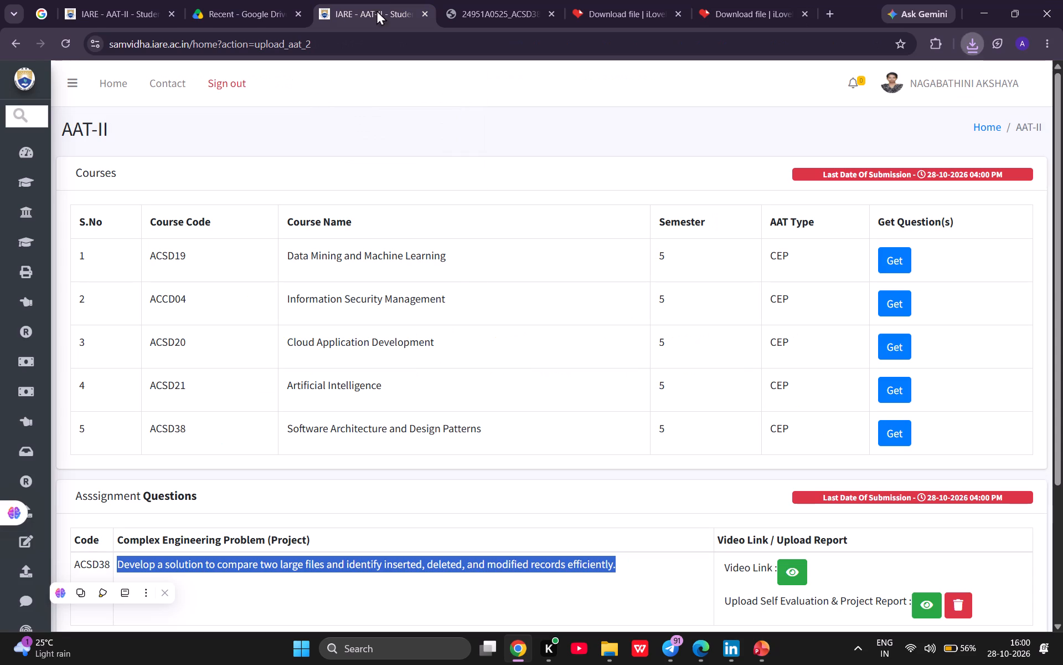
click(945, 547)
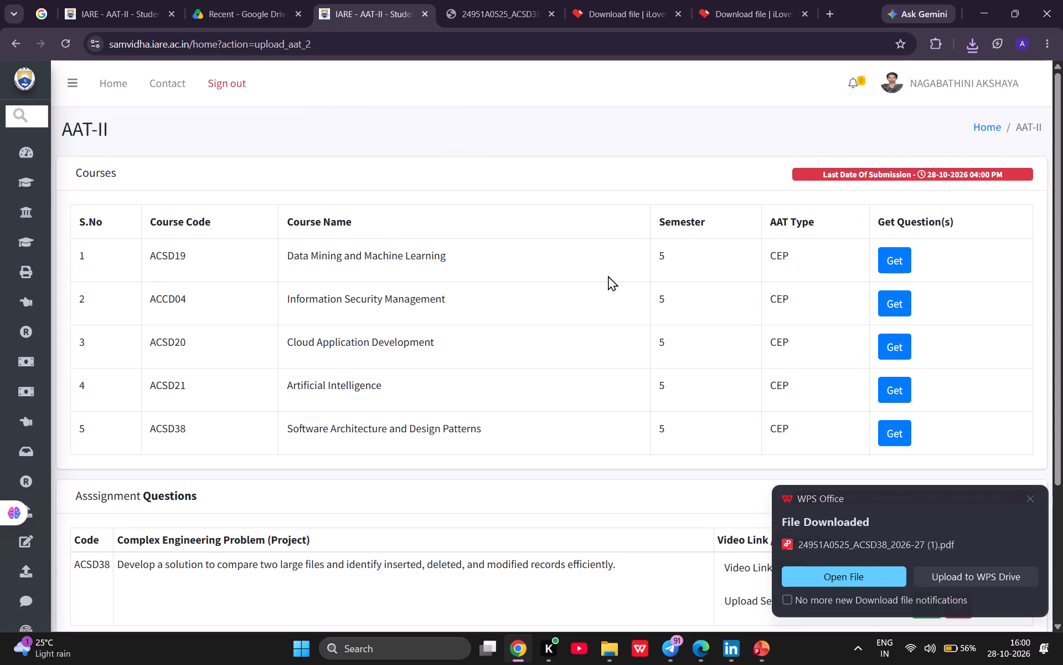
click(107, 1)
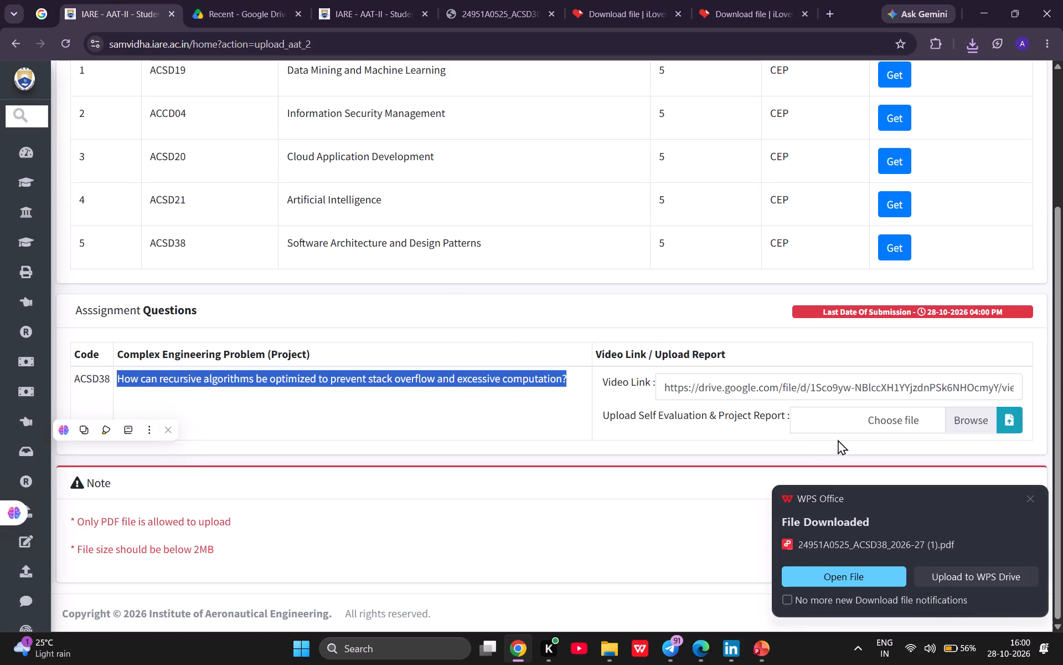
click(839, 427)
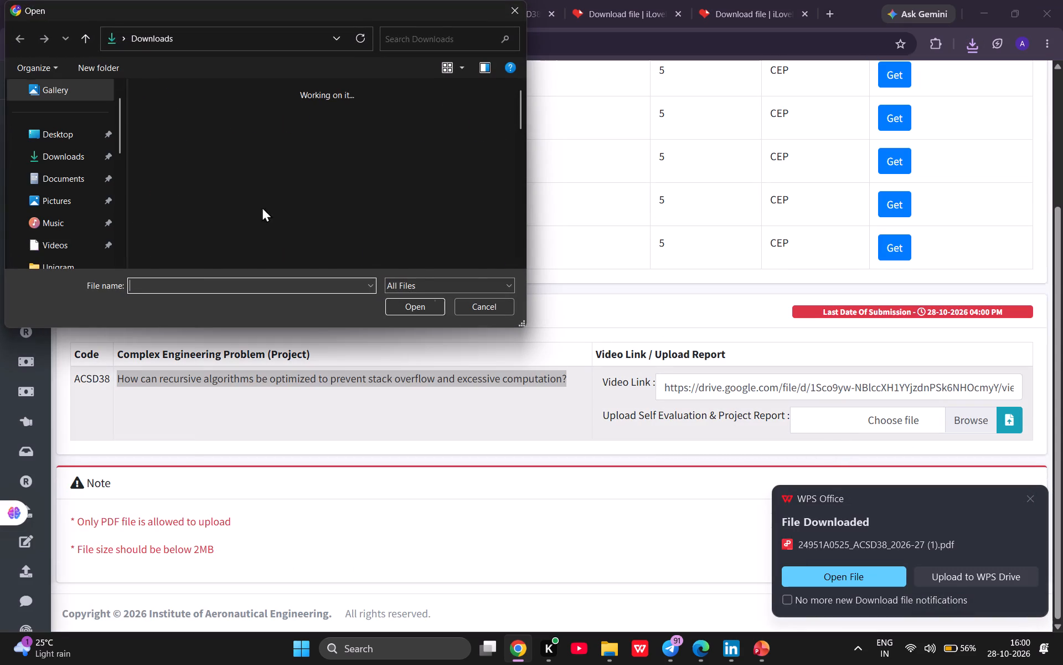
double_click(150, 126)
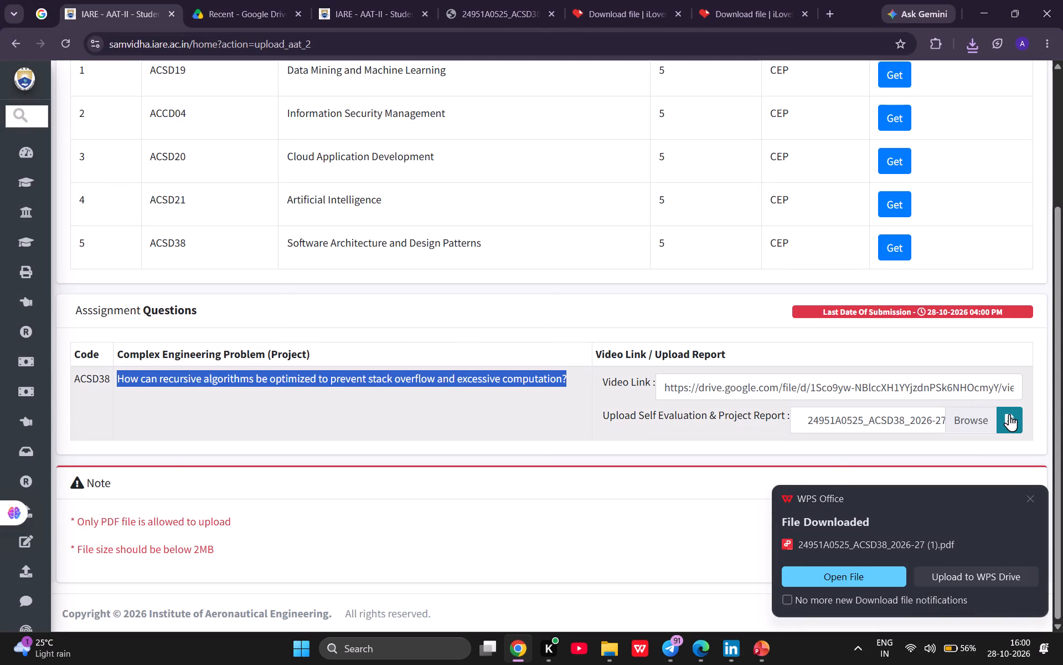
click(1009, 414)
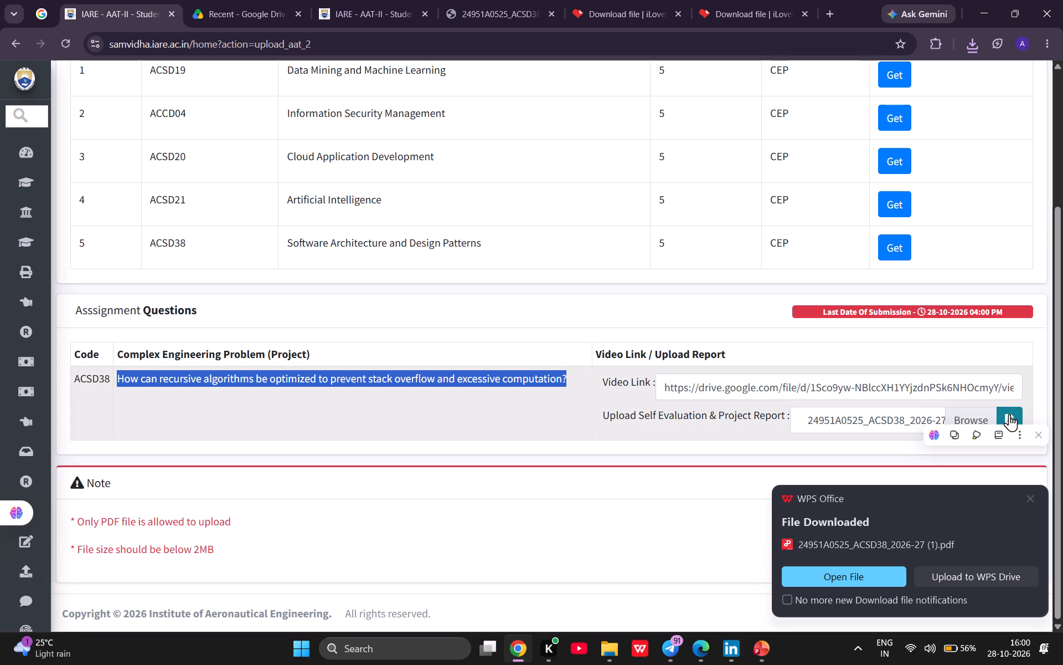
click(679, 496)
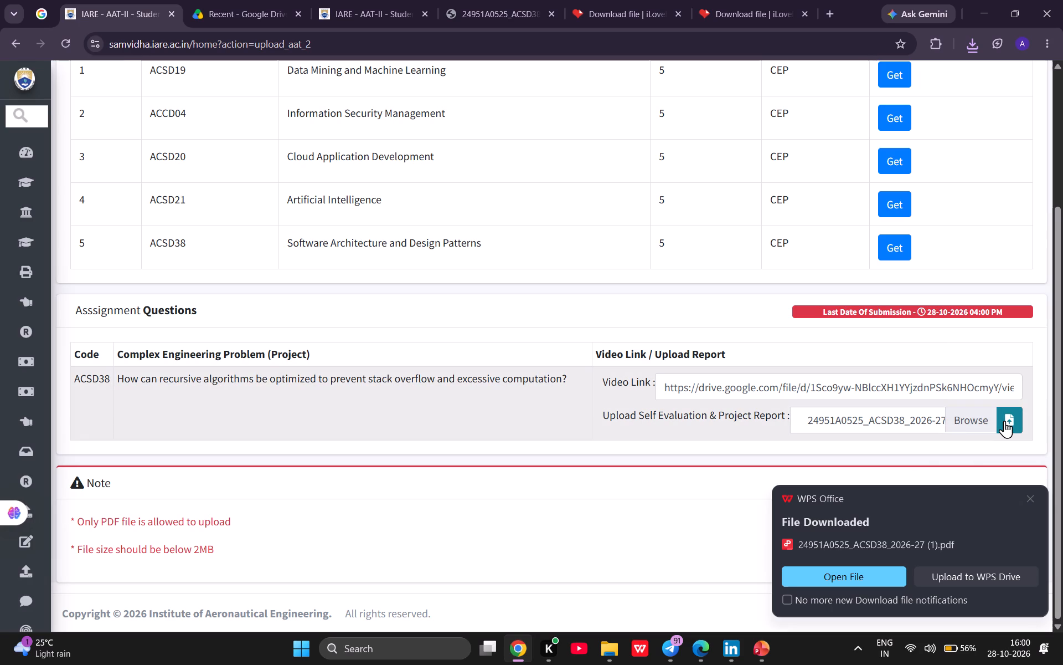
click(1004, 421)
Reload the AAT-II page and get the ACSD38 question again to check the assigned problem and its submission entries.
click(73, 42)
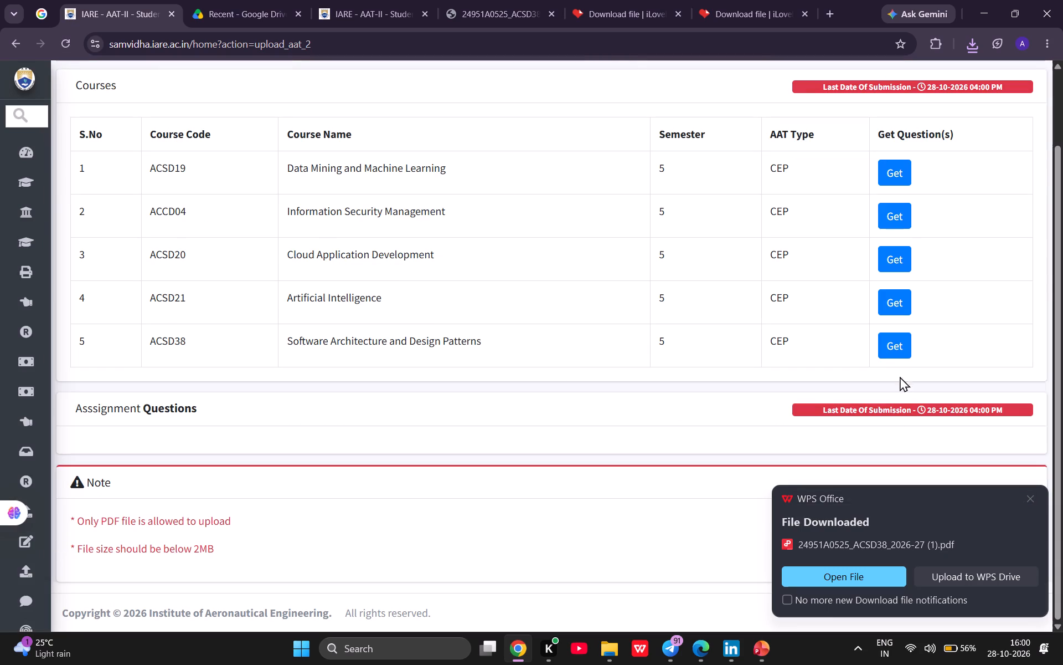
click(896, 347)
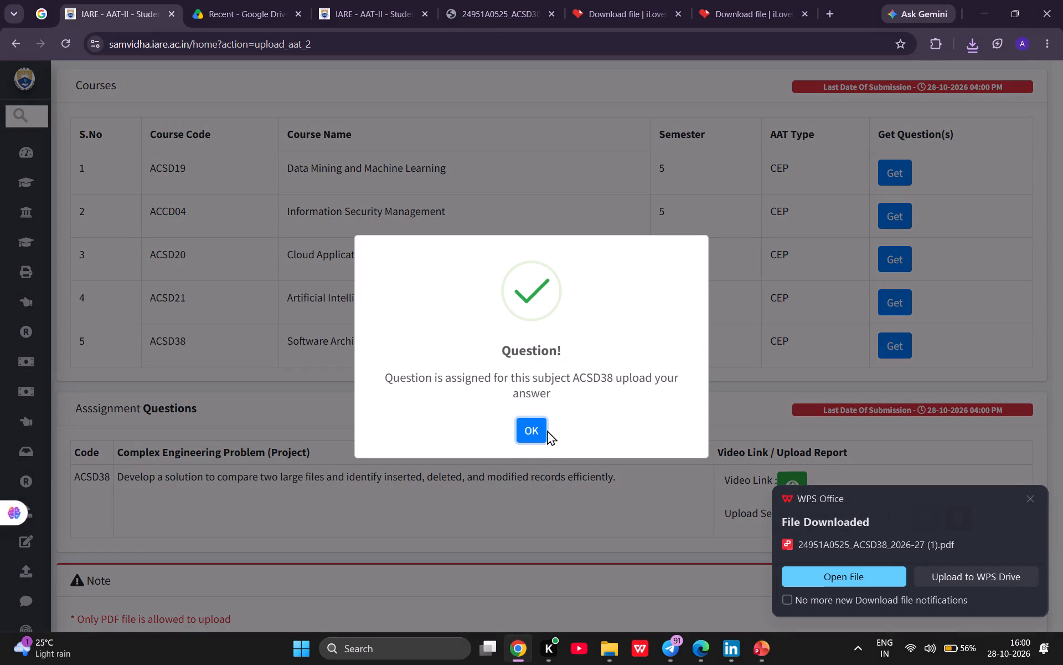
click(547, 430)
click(541, 430)
scroll(541, 428, down, 4)
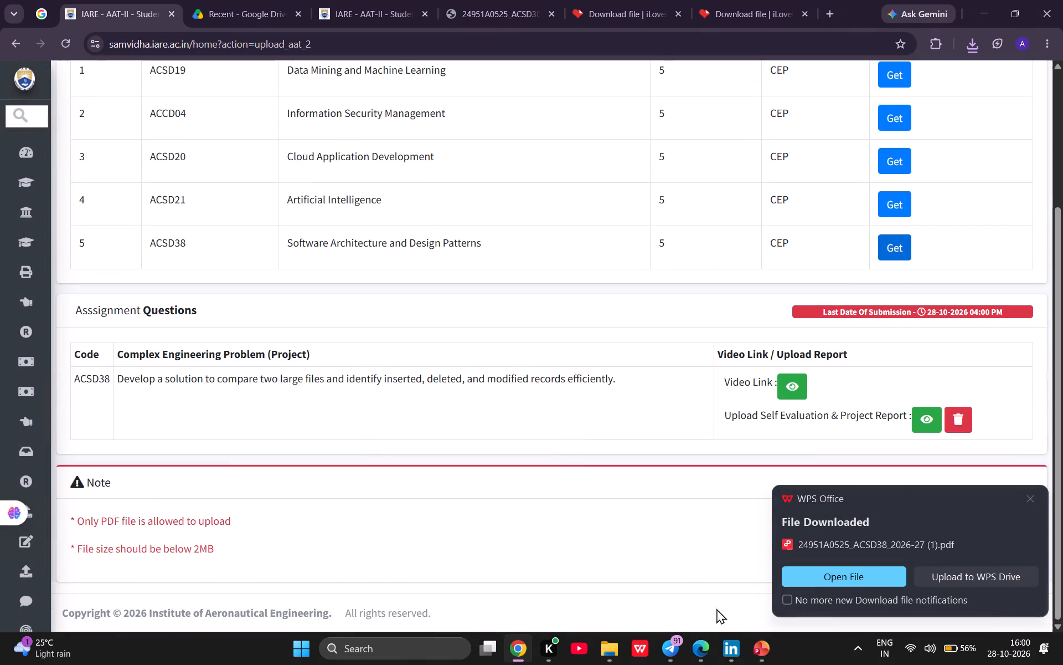
Open the Windows search to look for an app.
click(405, 646)
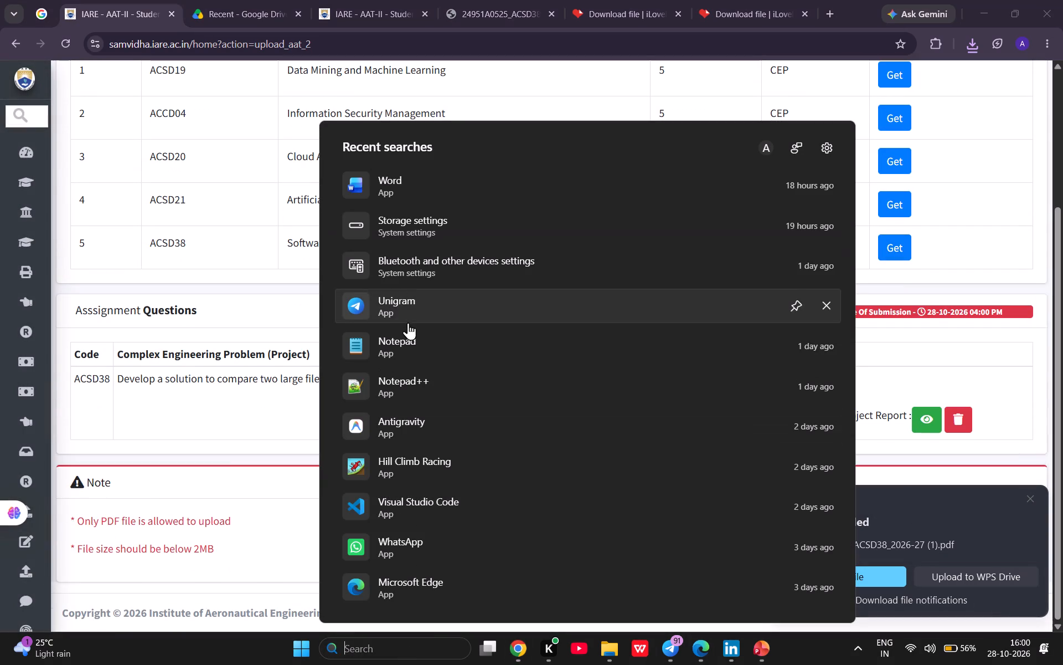
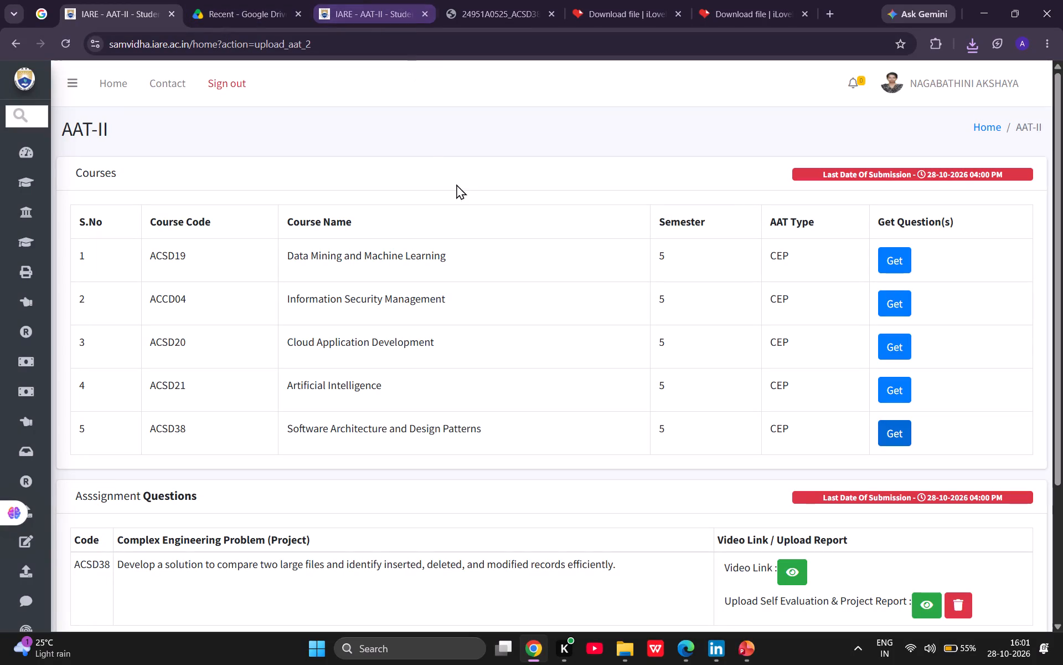
Find the Samvidha portal in a new browser tab and sign in with the saved student account ending in 26.
click(394, 0)
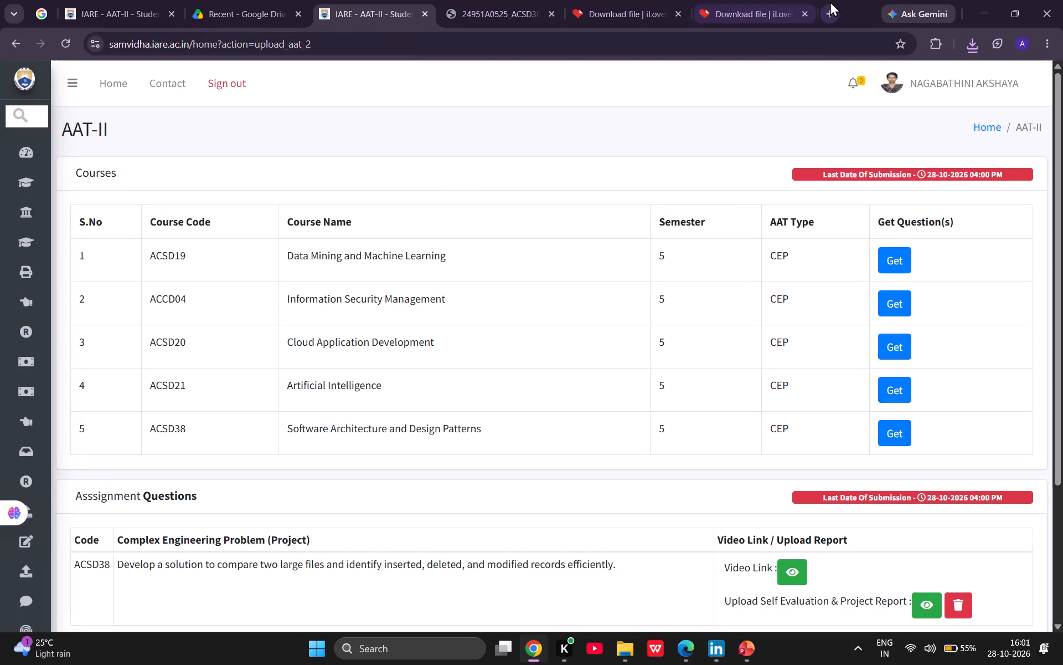
click(830, 1)
text(samvidha)
key(Return)
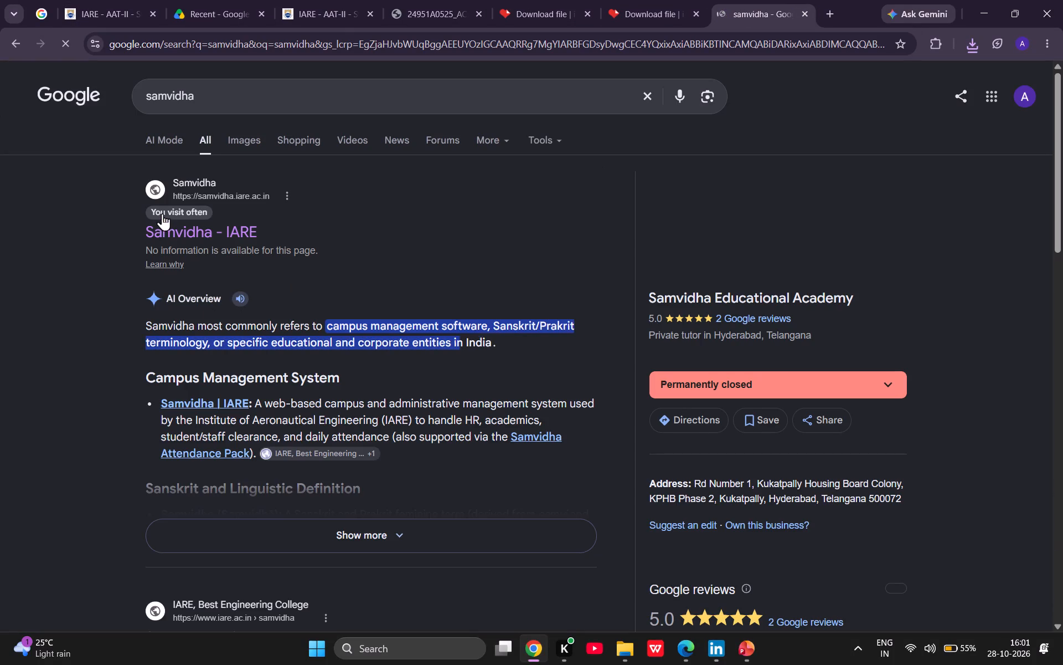
click(175, 226)
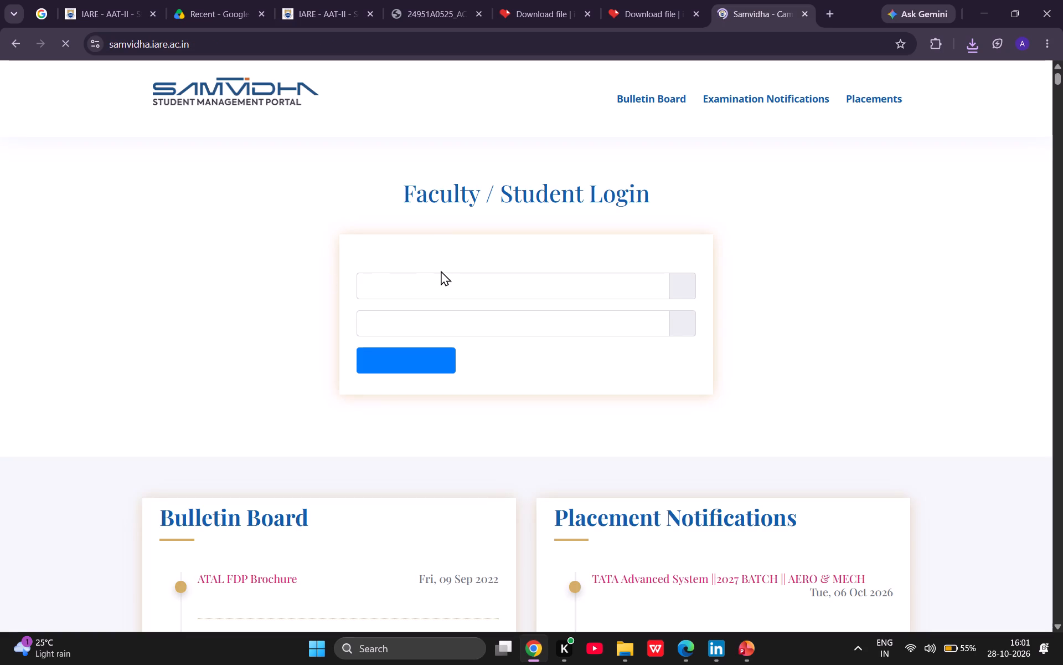
click(445, 286)
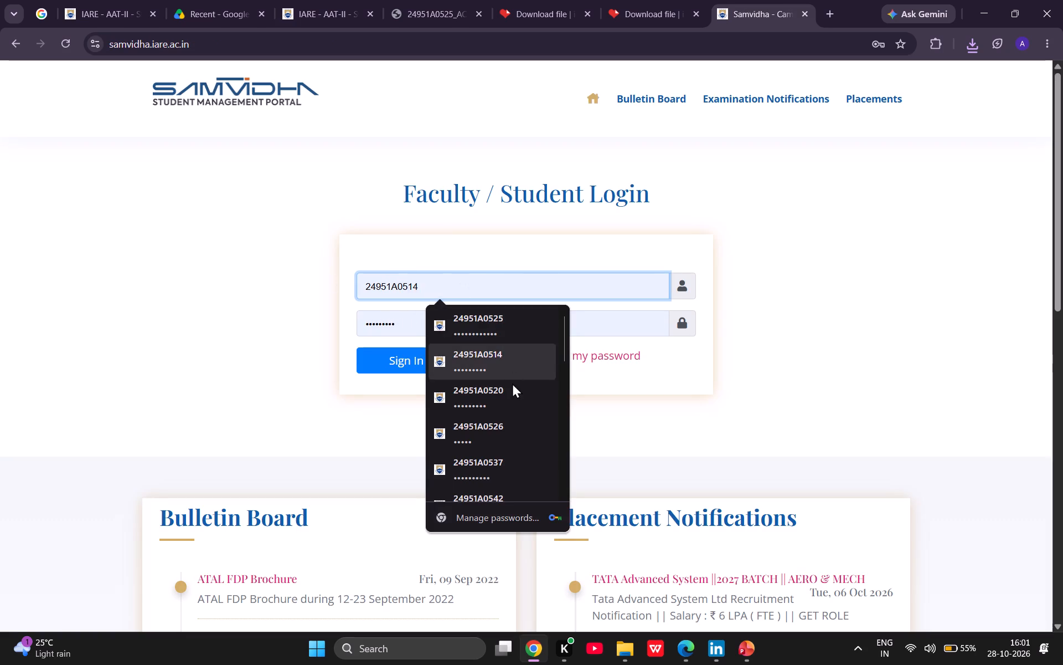
click(509, 432)
click(407, 366)
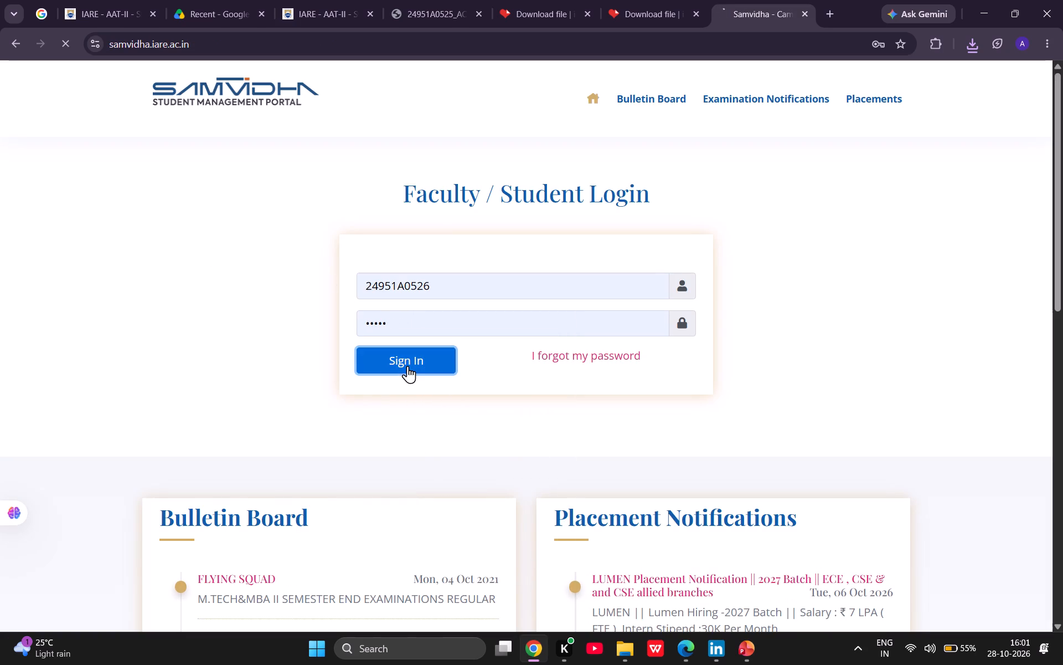
Open the AAT-II upload page and get the question for ACSD38, Software Architecture and Design Patterns.
click(133, 565)
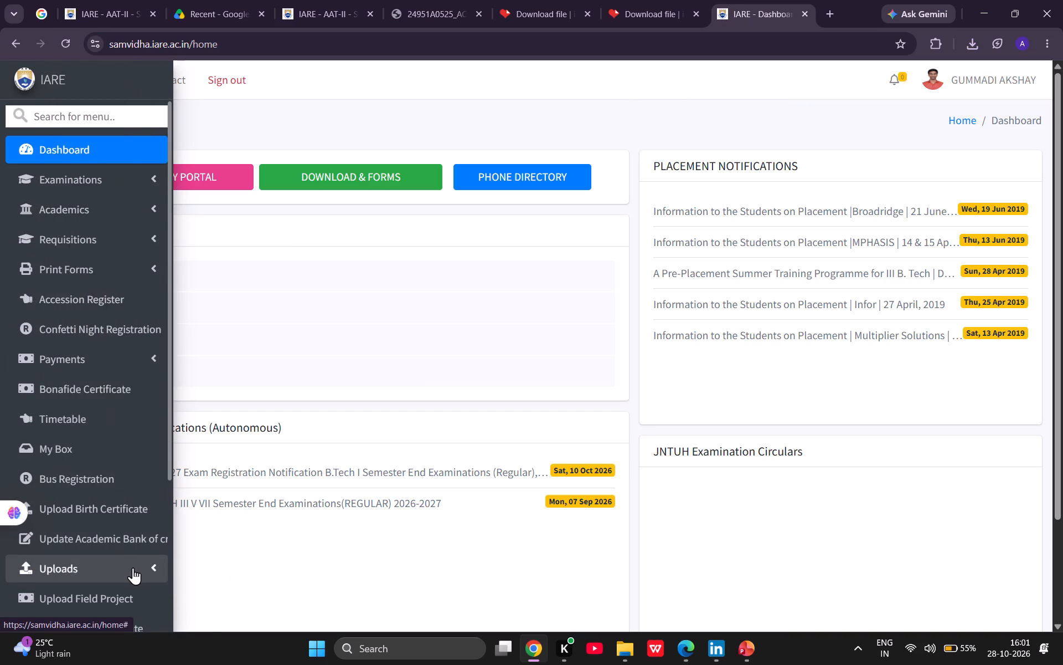
scroll(133, 567, down, 2)
click(105, 503)
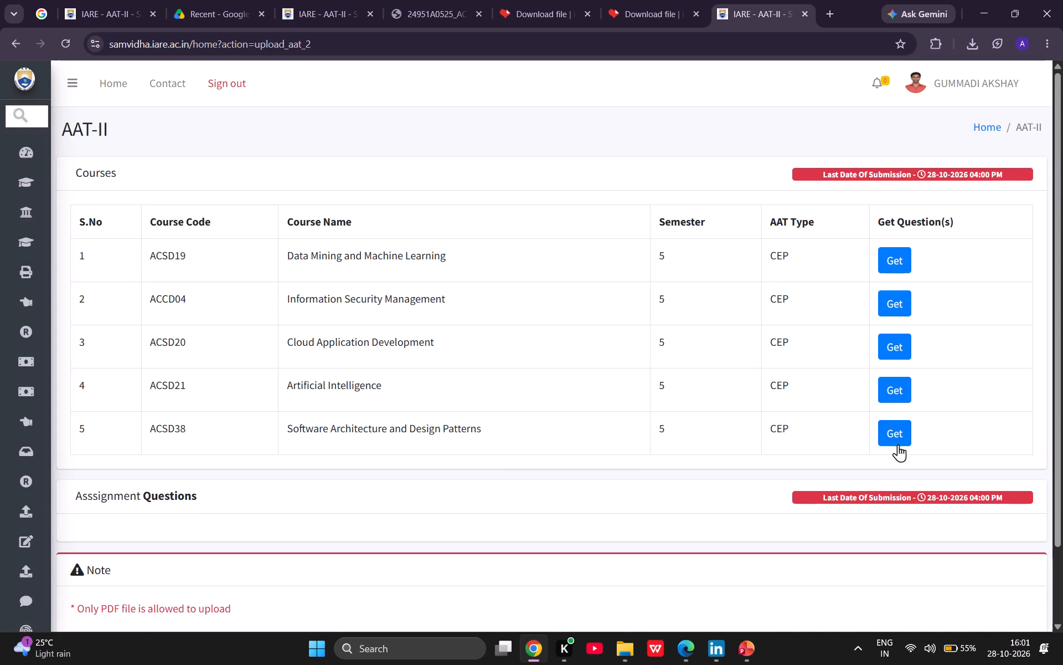
click(892, 434)
click(536, 436)
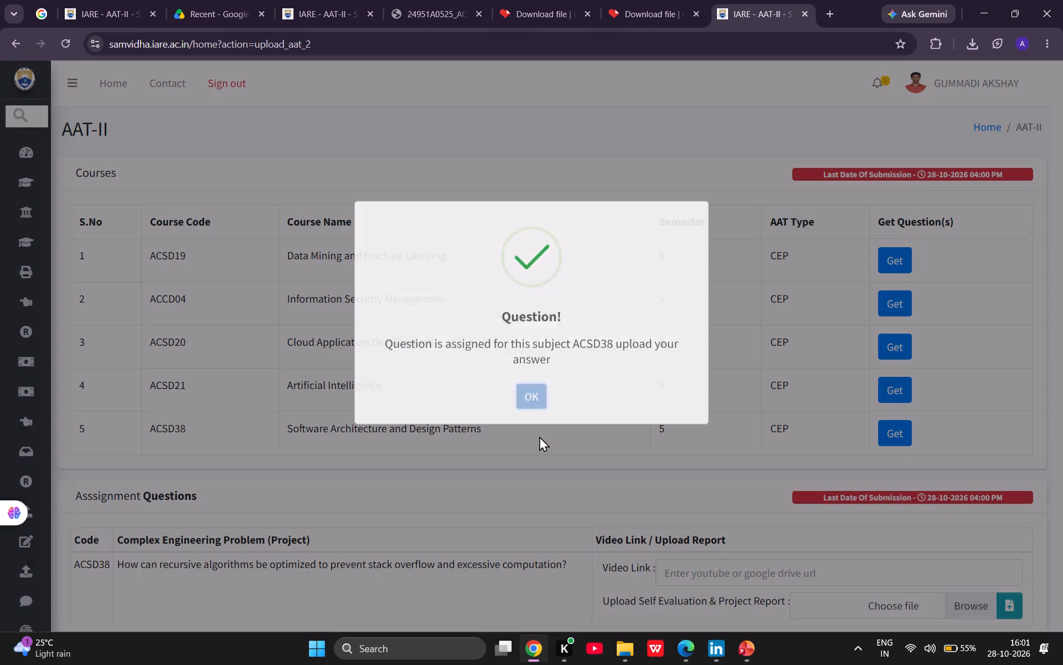
Choose the converted ACSD38 2026-27 (1) PDF from Downloads as the self-evaluation and project report.
click(912, 604)
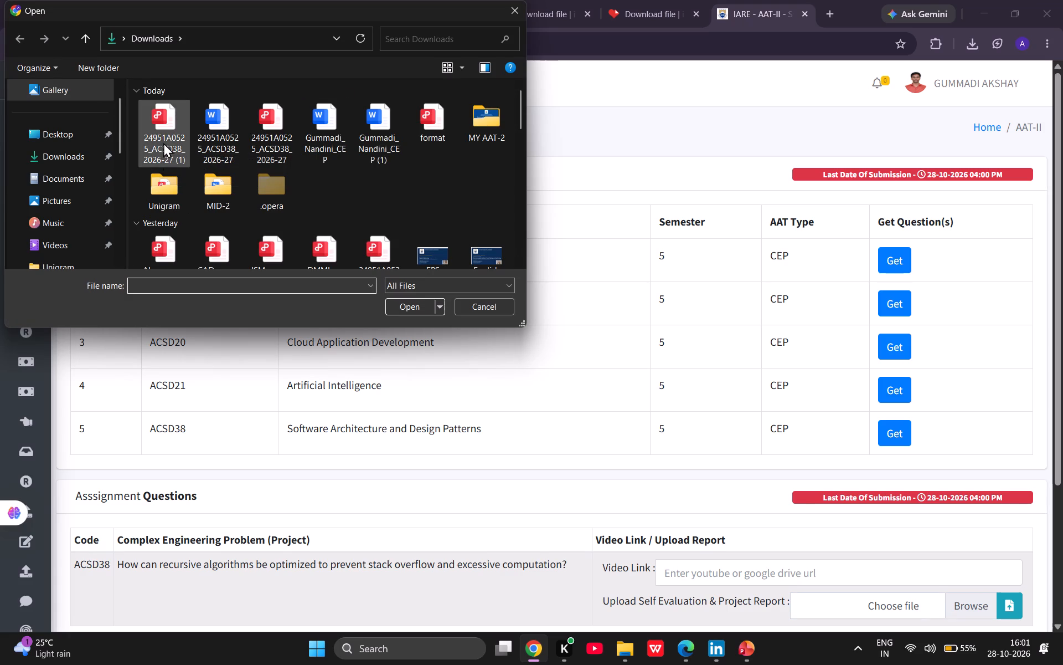
double_click(167, 127)
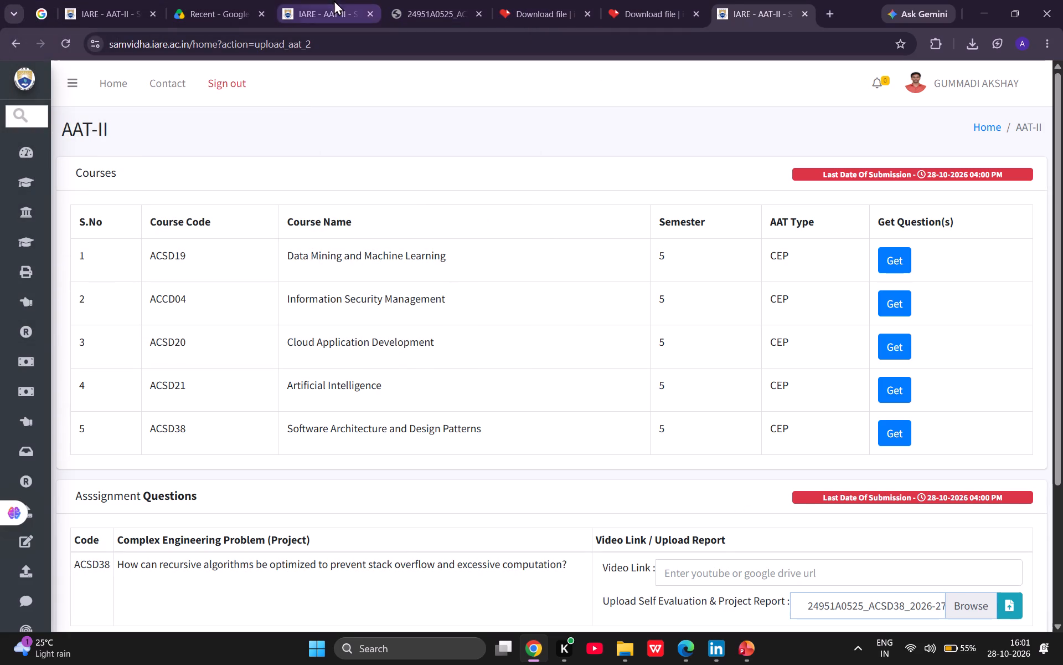
Reload the recent files in Google Drive and copy the sharing link of the video sadp (1).mp4.
click(236, 0)
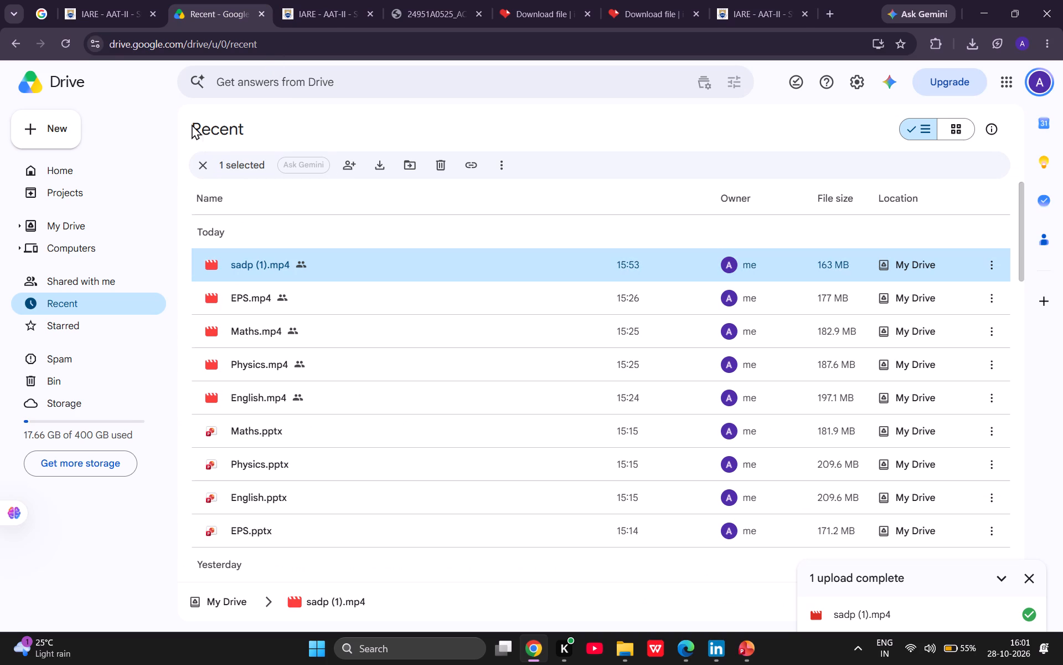
click(60, 44)
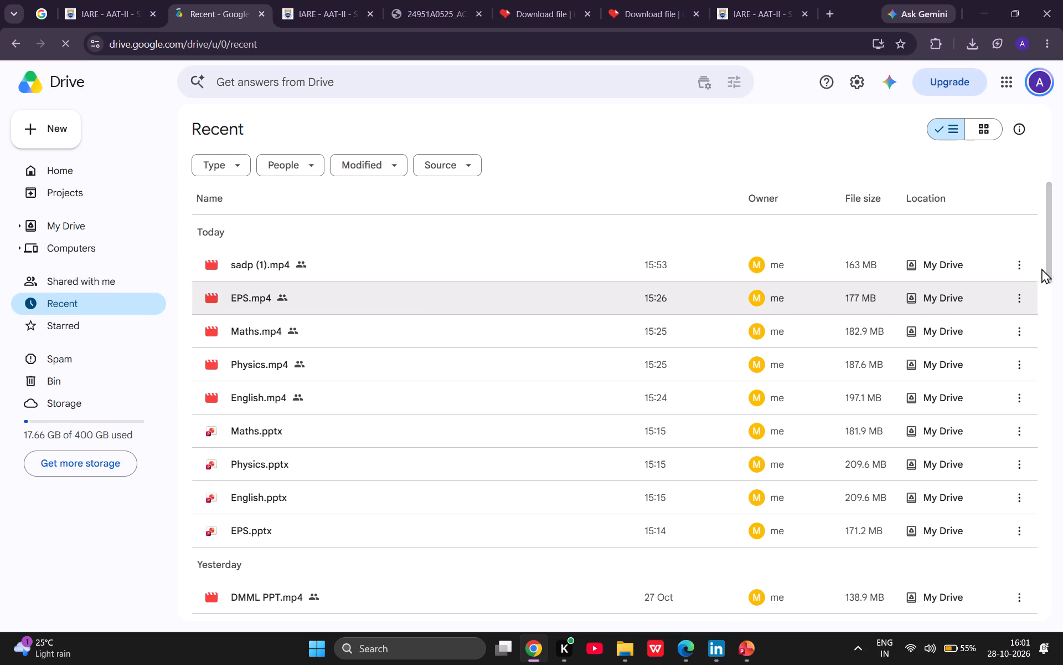
click(1027, 264)
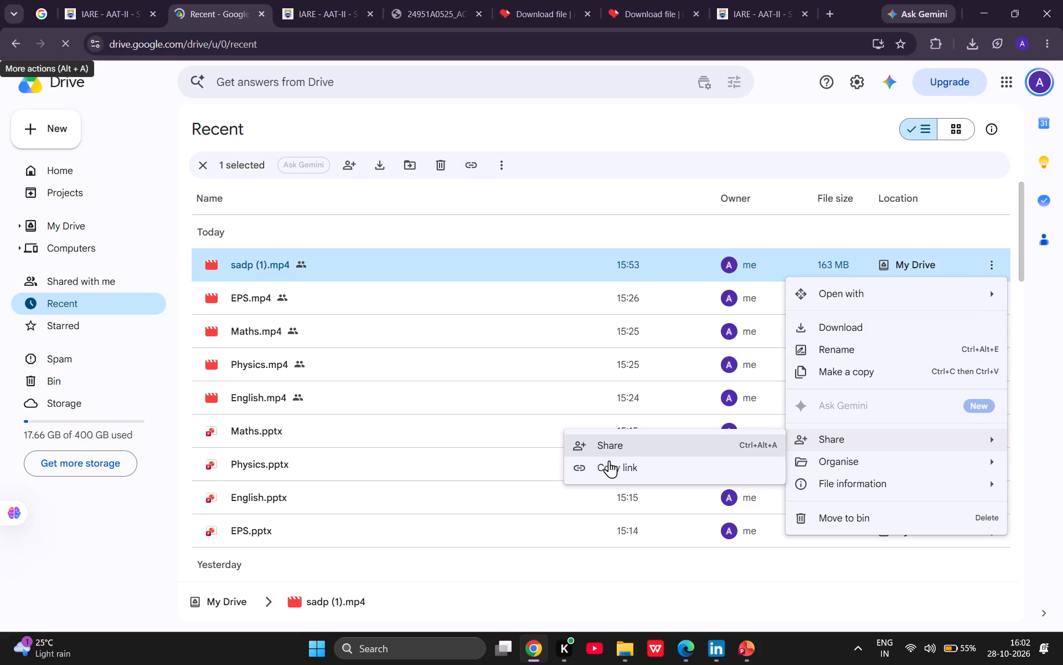
click(598, 446)
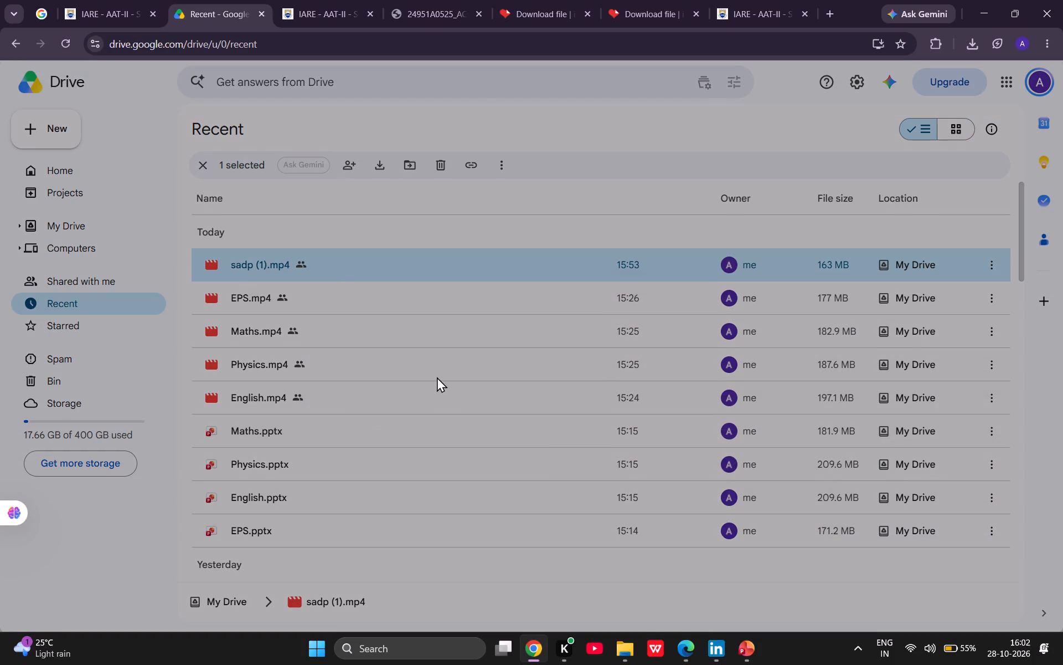
click(428, 484)
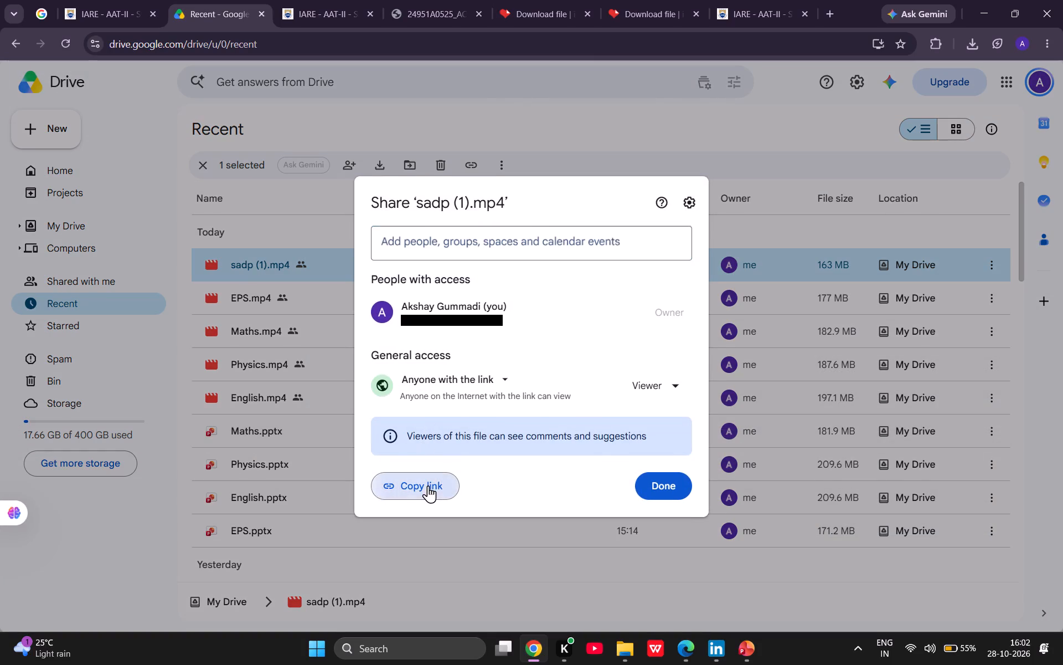
Enter the copied Drive link as the ACSD38 video link on the second student's AAT-II page and submit it with the selected report.
click(112, 0)
click(349, 0)
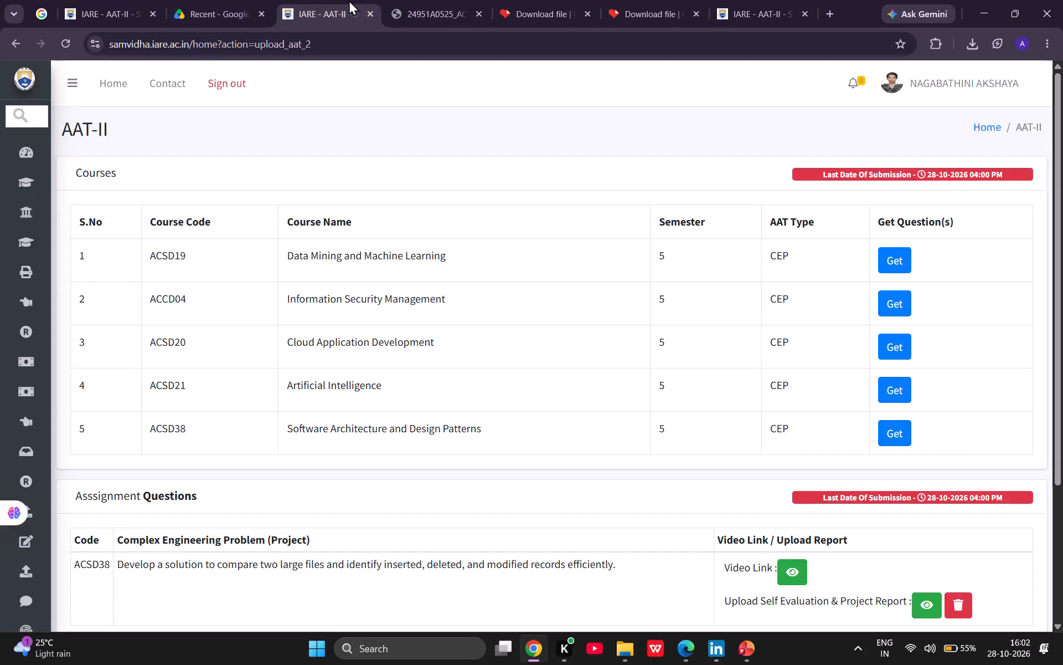
click(420, 0)
click(799, 0)
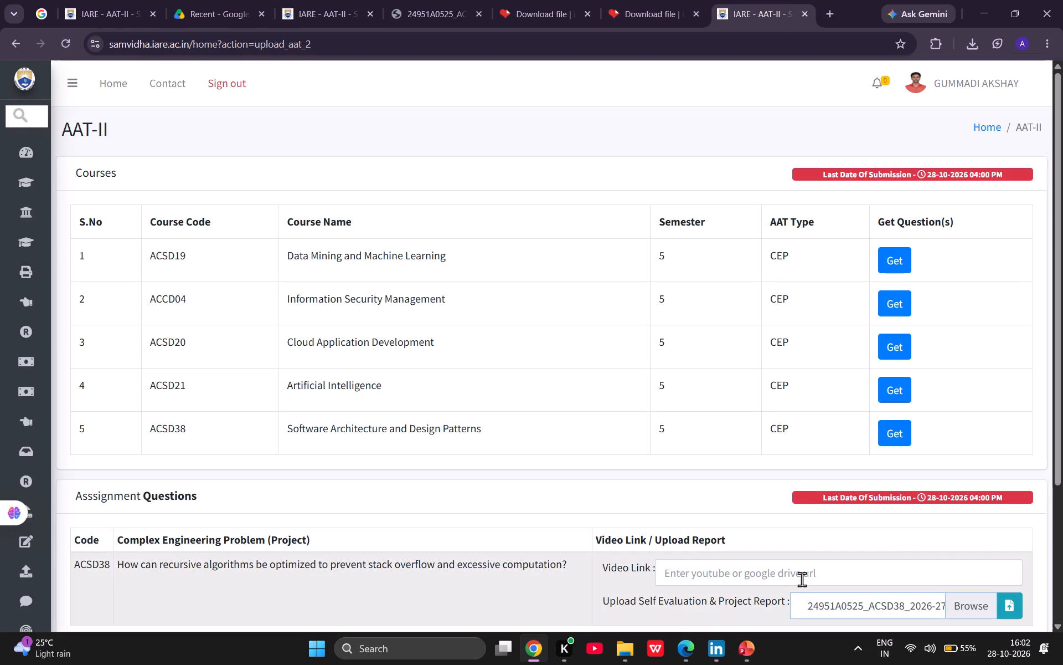
click(802, 579)
key(ctrl+v)
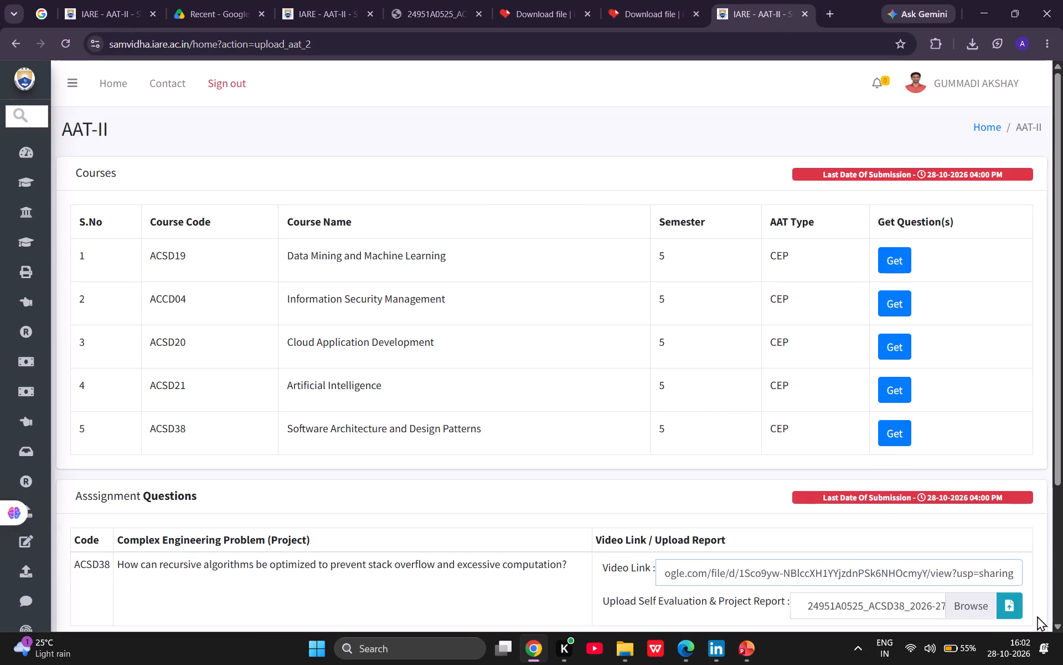
click(1016, 598)
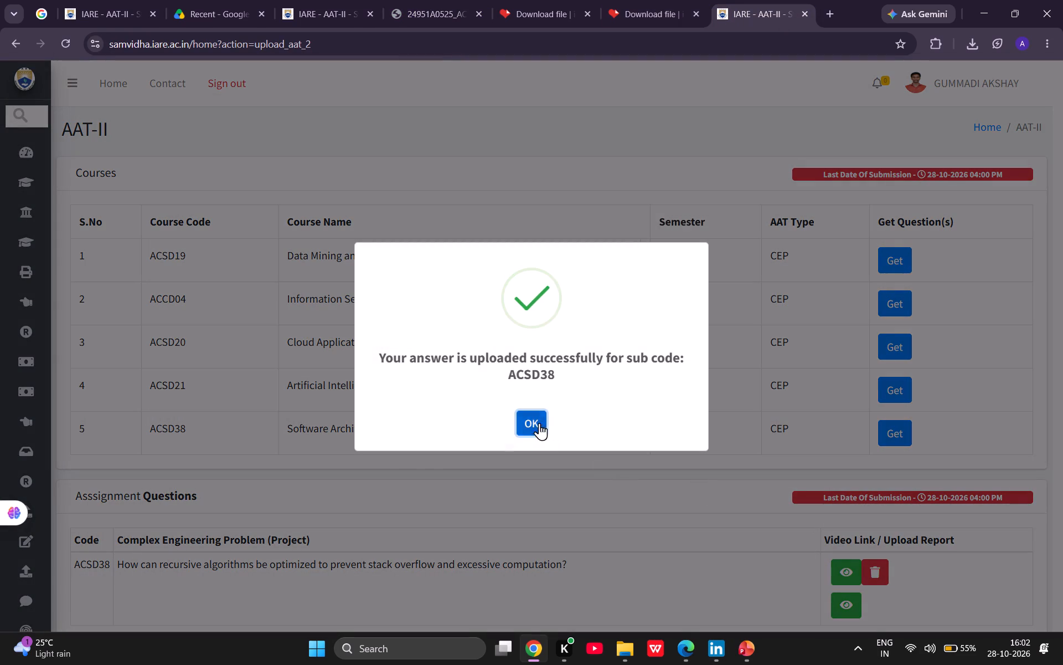
click(539, 423)
Reload the second student's AAT-II page and get the ACSD38 question again to check its submission entries.
click(71, 48)
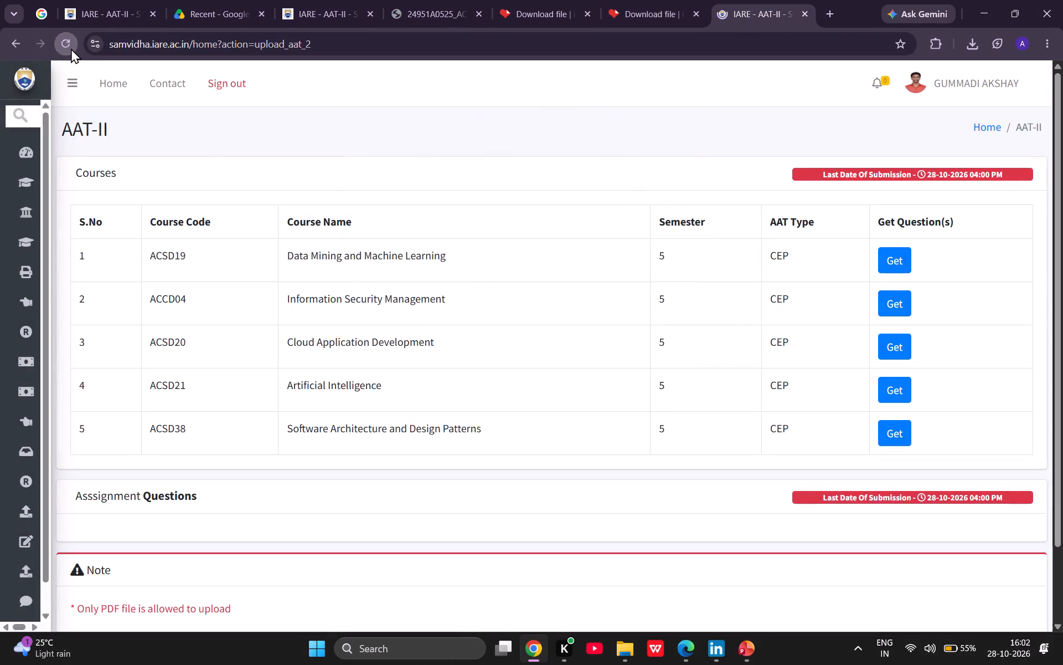
click(891, 431)
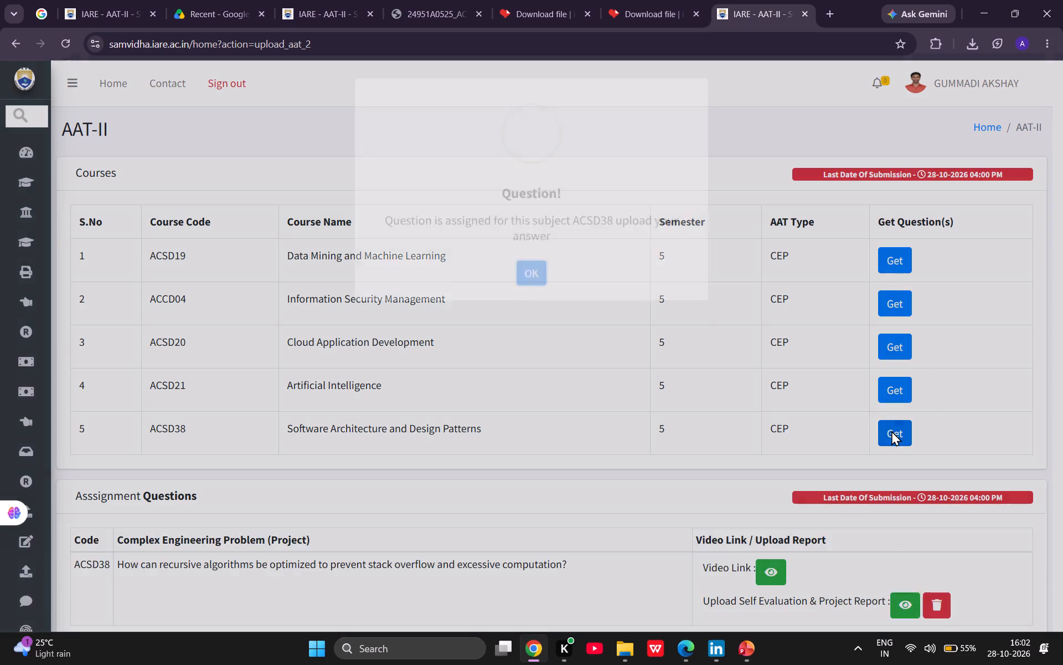
scroll(797, 426, down, 2)
click(533, 438)
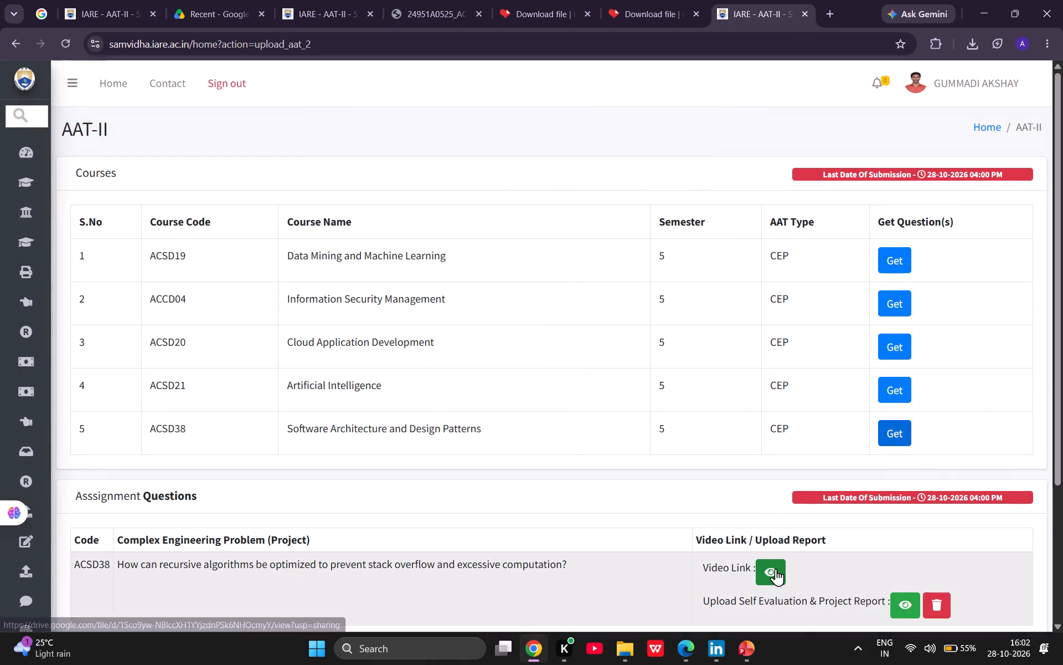
View the first student's submitted ACSD38 video and project report, closing the video and Drive tabs along the way.
click(133, 7)
click(795, 567)
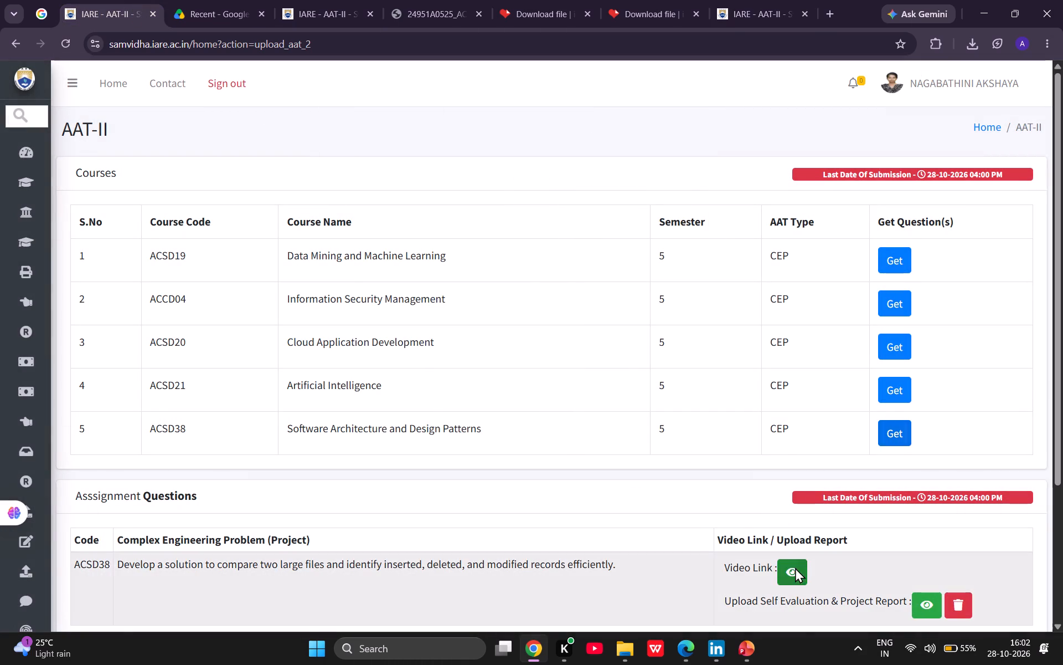
click(99, 0)
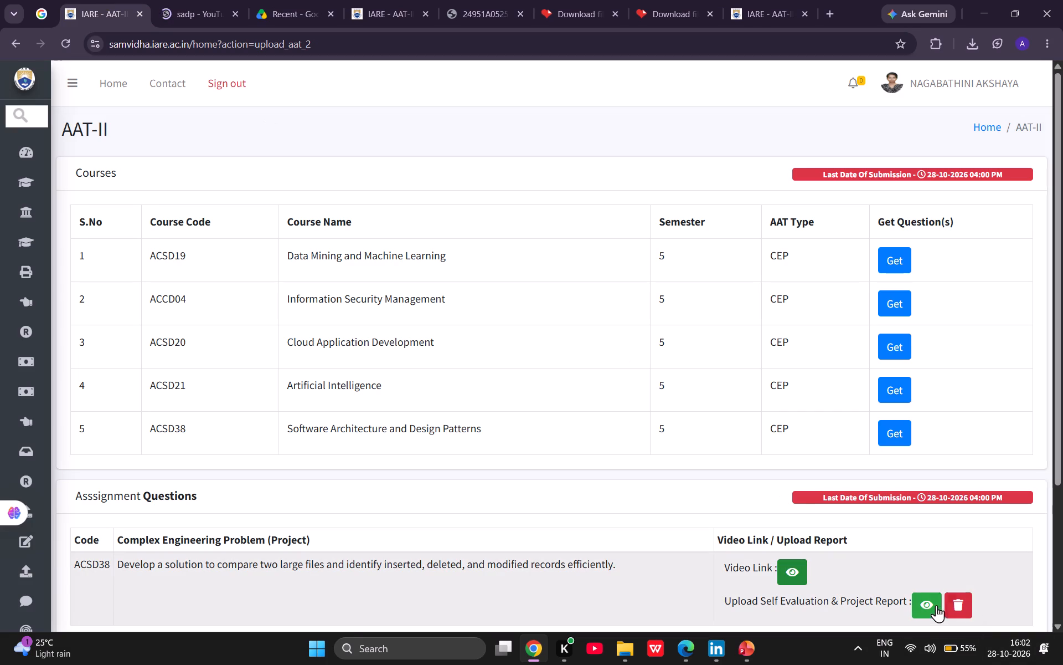
click(930, 600)
click(270, 0)
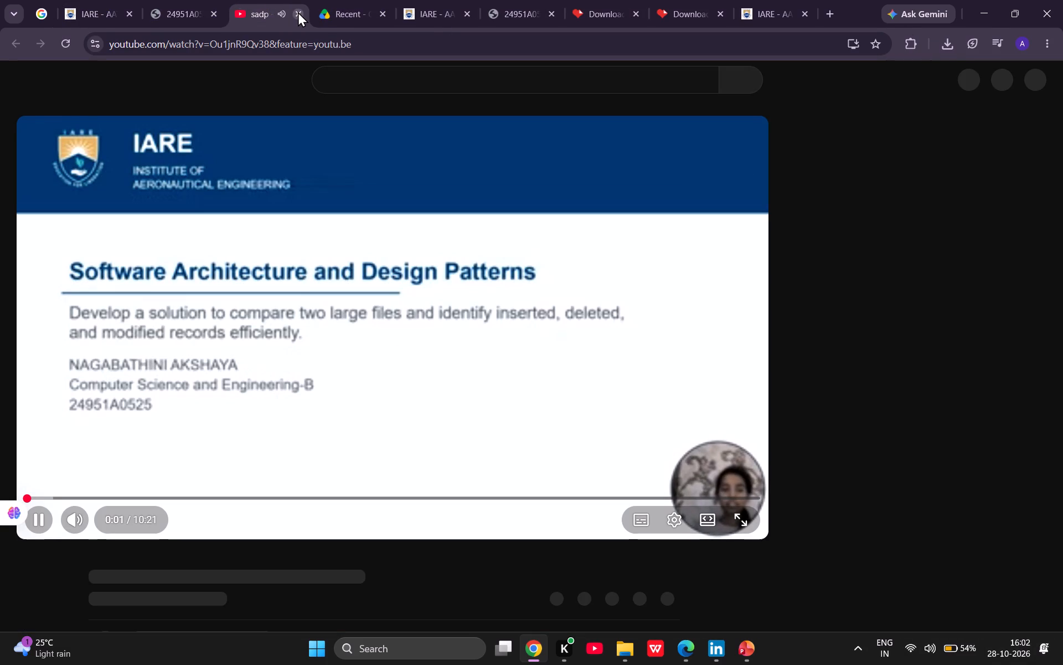
click(298, 12)
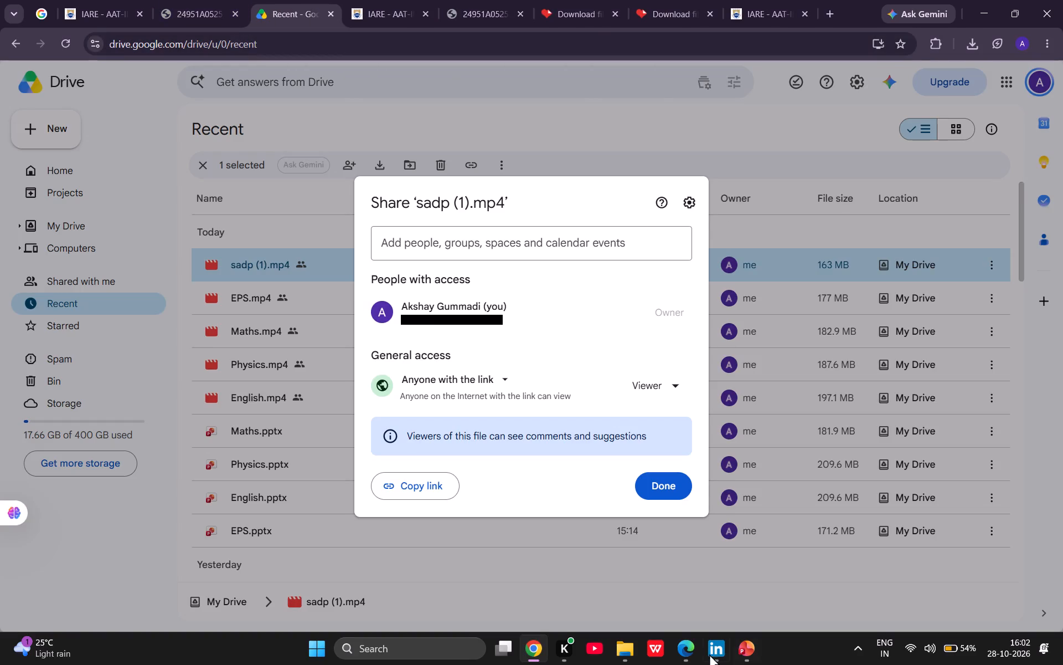
click(331, 16)
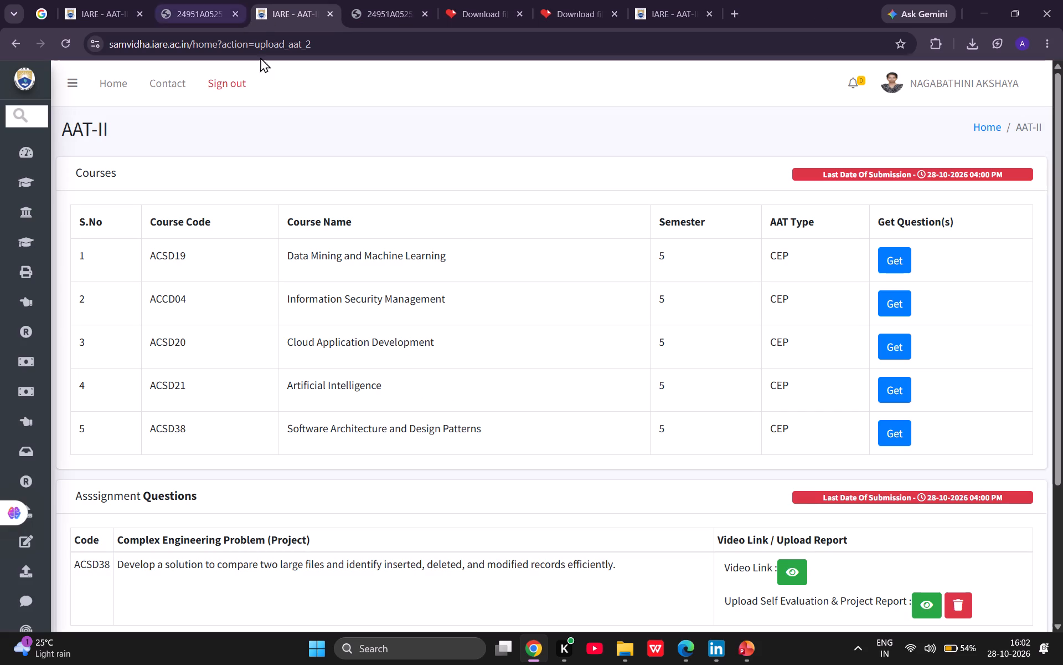
click(237, 0)
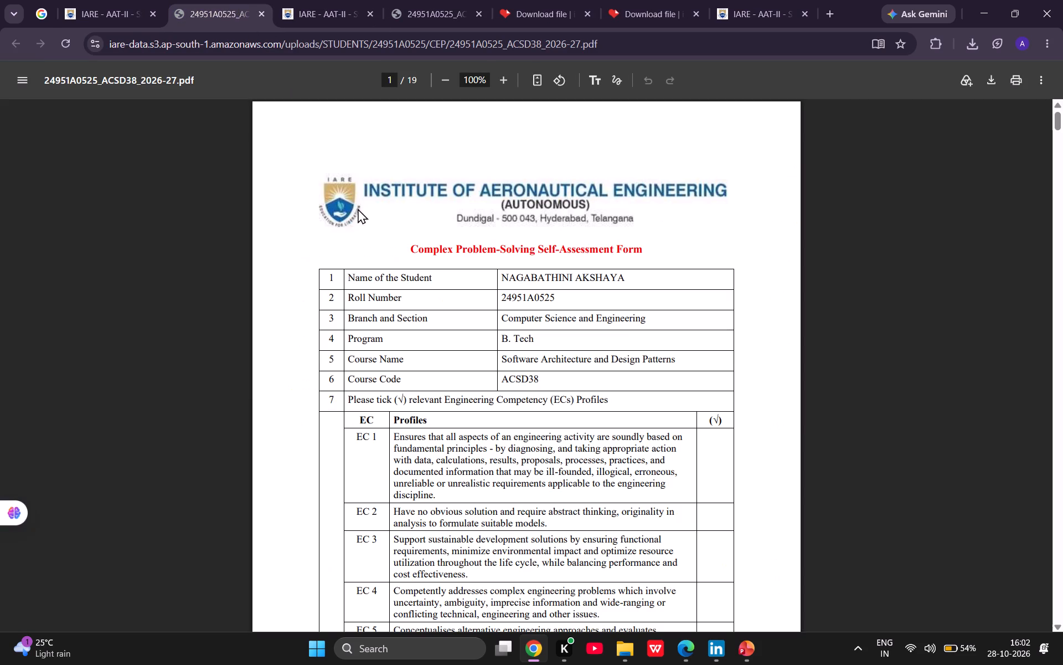
Open the second student's submitted ACSD38 video and report, check the video's sharing access, sample its playback near the end, and close it.
click(725, 0)
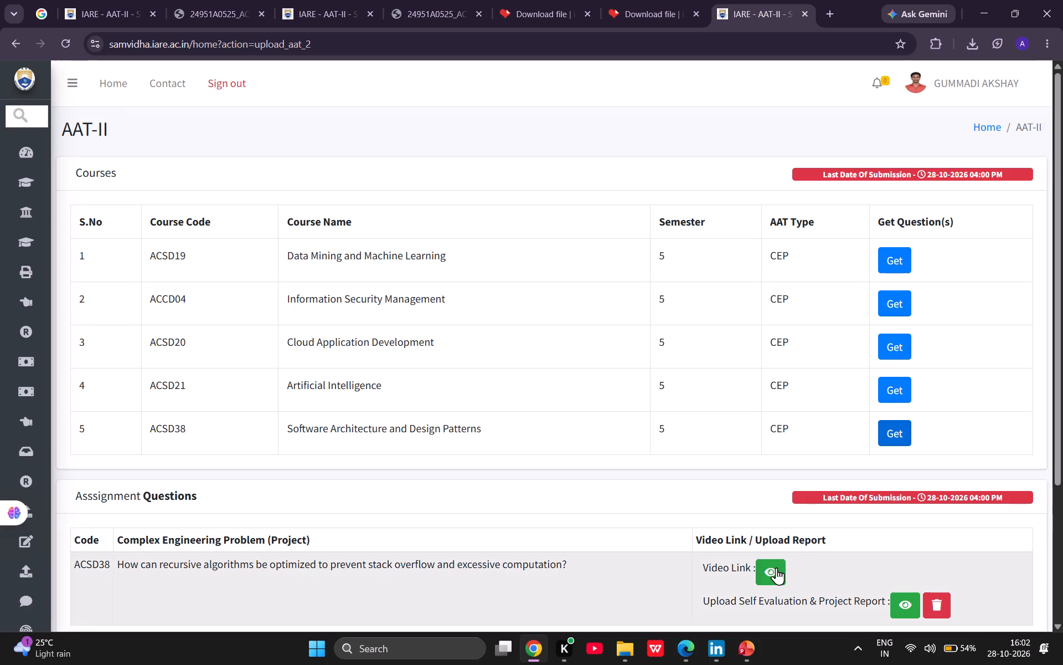
click(776, 567)
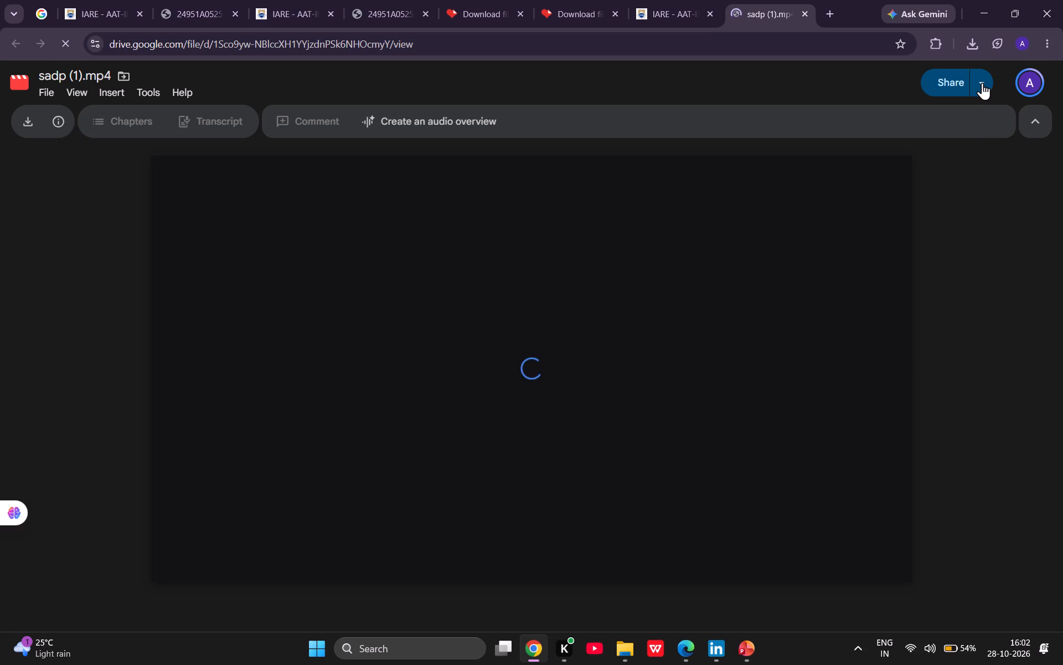
click(982, 83)
click(959, 86)
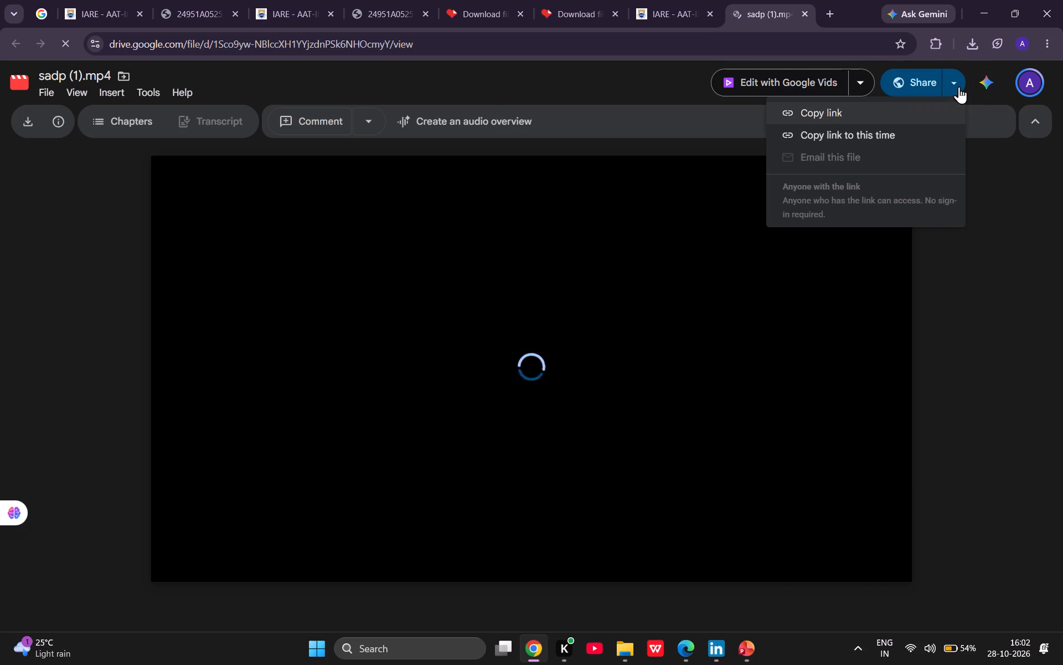
click(1002, 232)
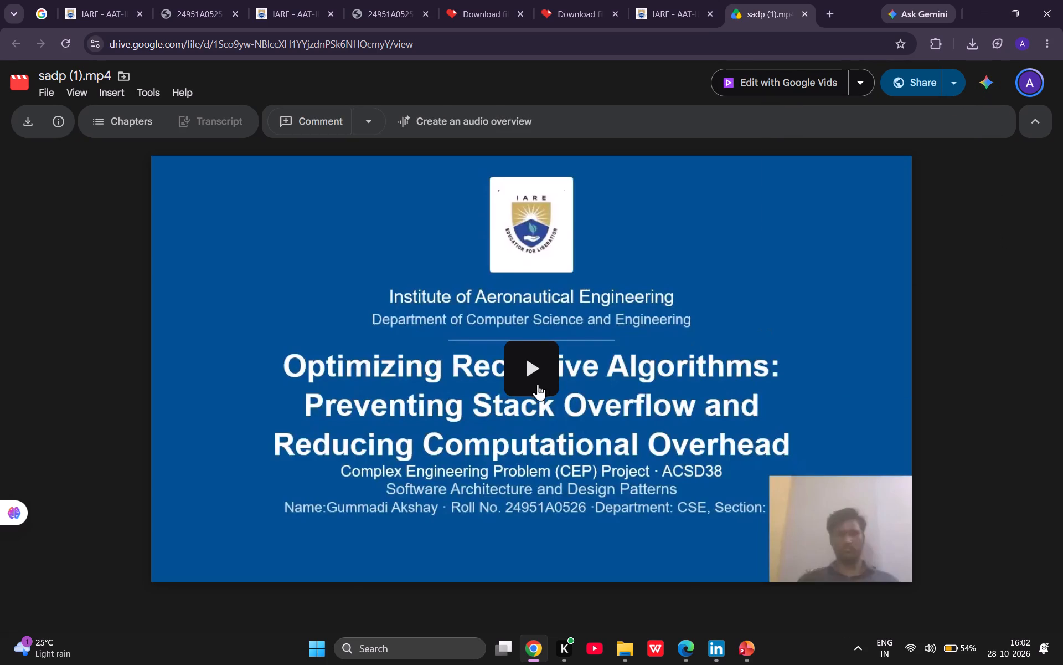
click(531, 380)
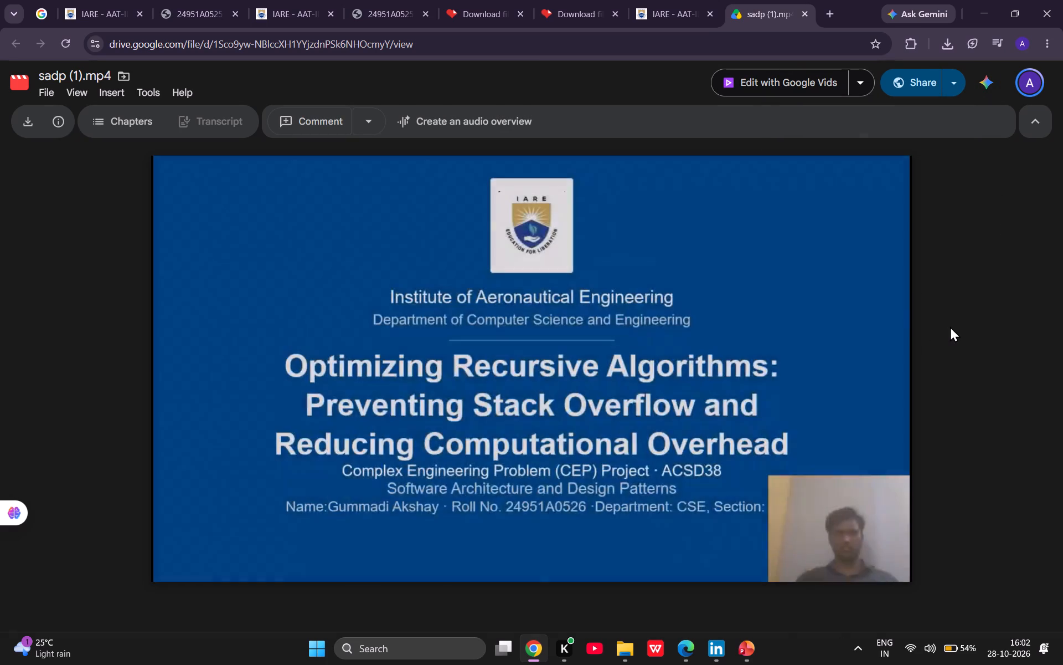
click(670, 0)
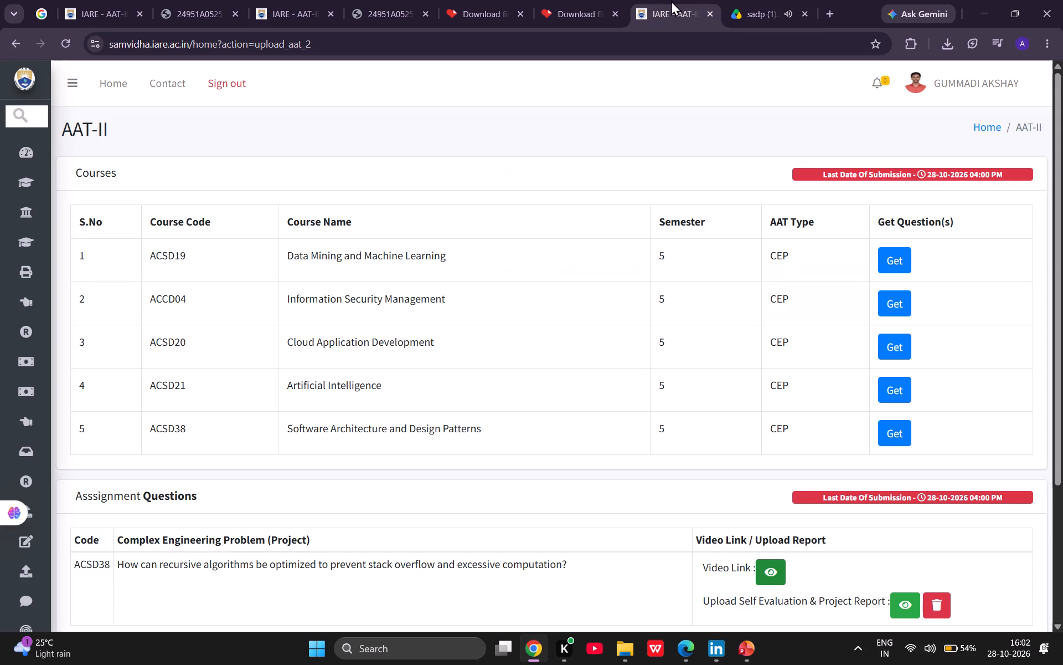
click(911, 608)
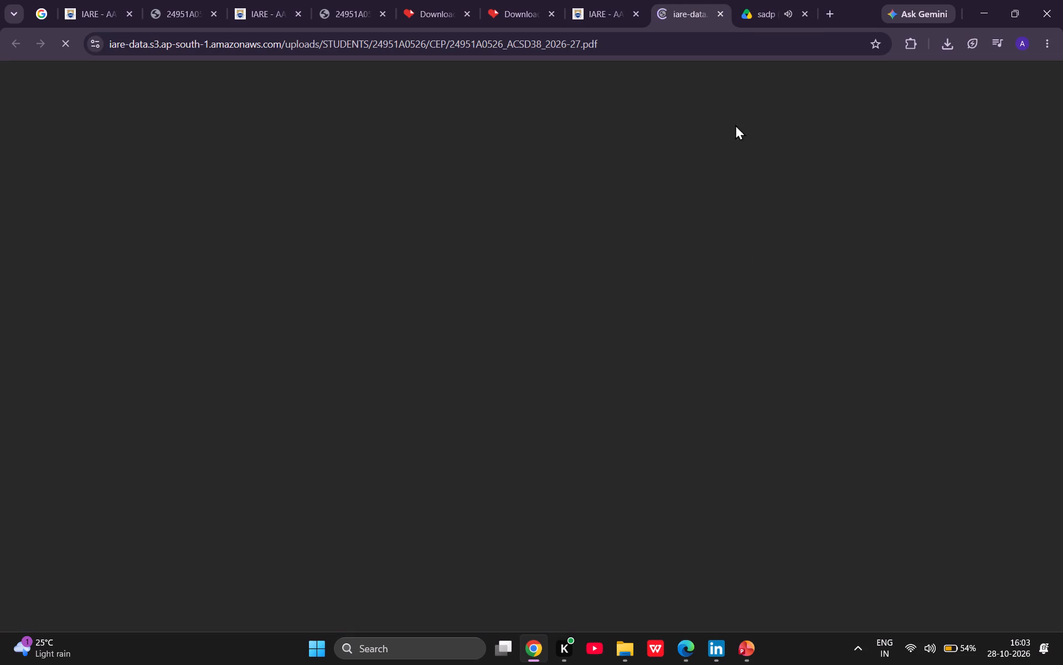
click(763, 0)
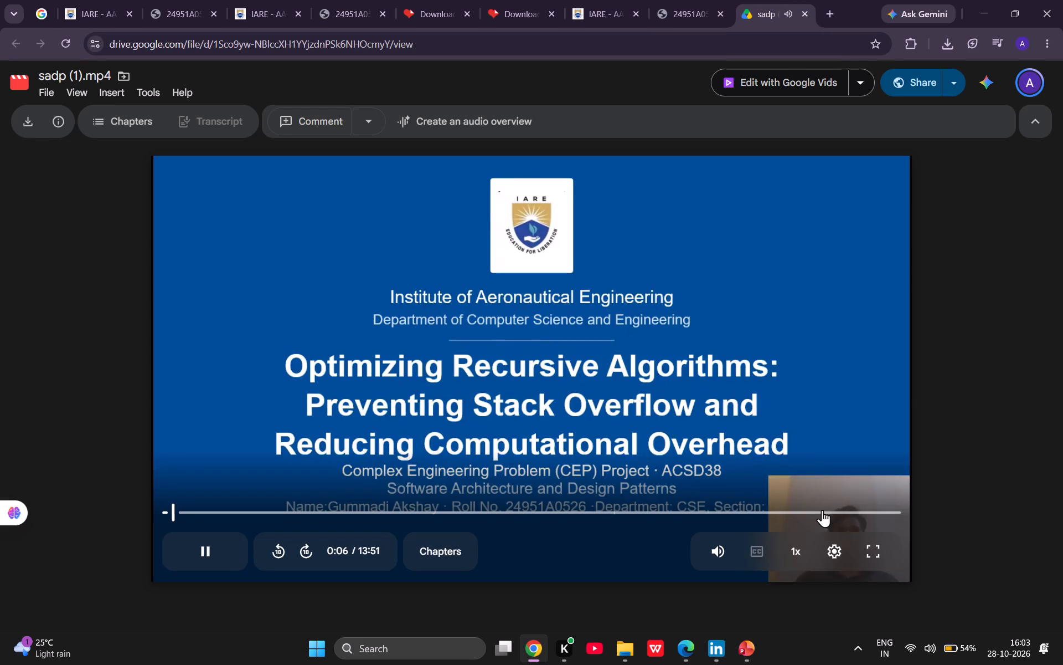
click(853, 516)
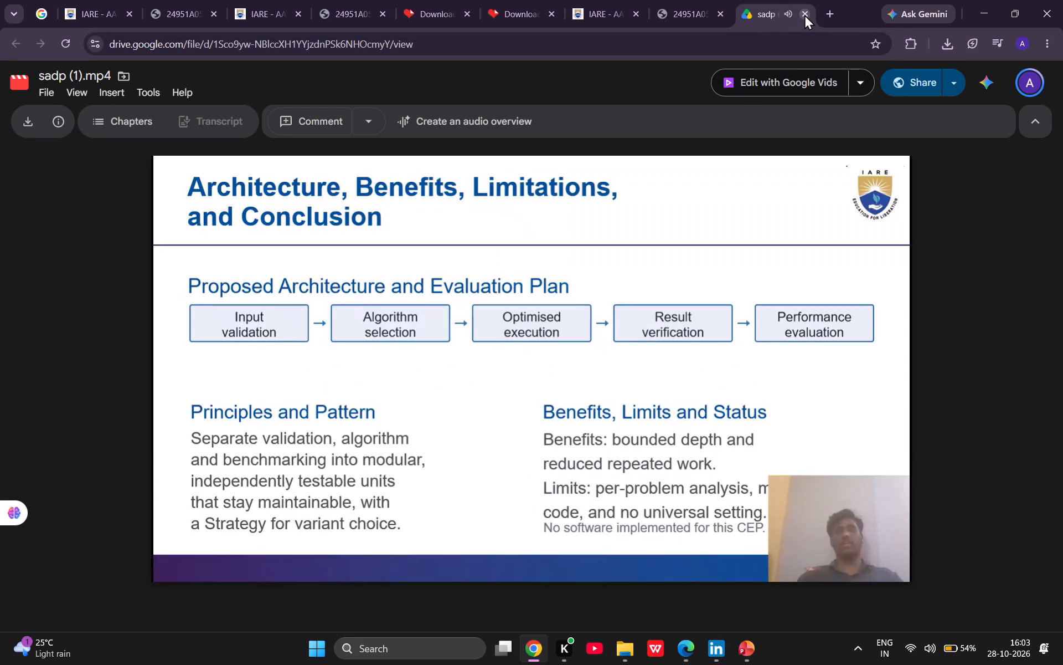
click(804, 14)
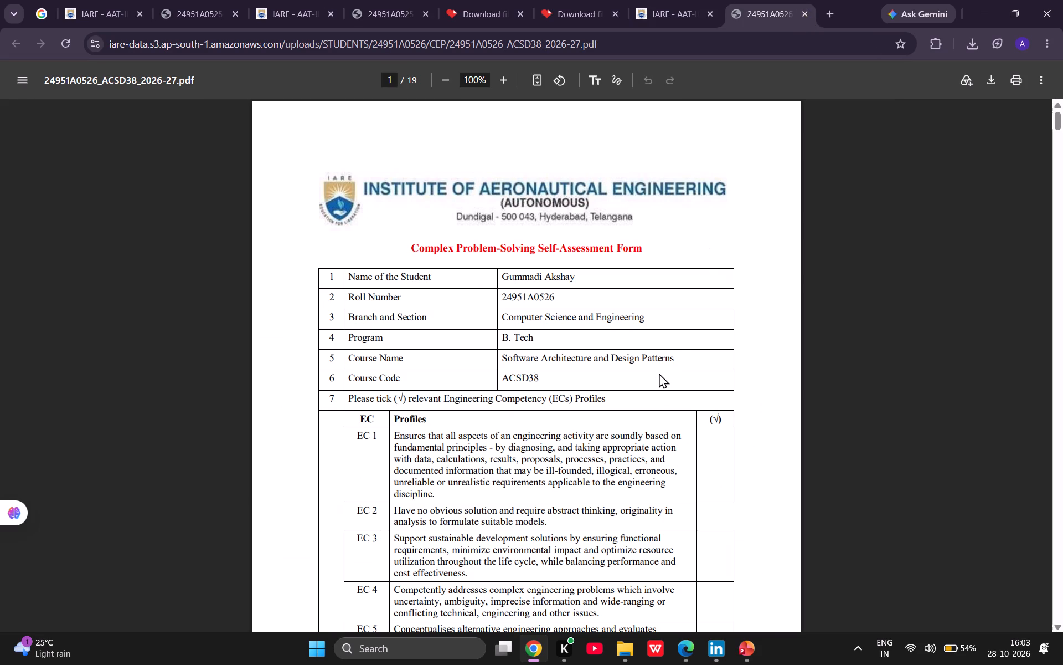
Read through the second student's submitted ACSD38 project report, from the self-assessment form to the Chapter 3 methodology.
scroll(658, 374, down, 2)
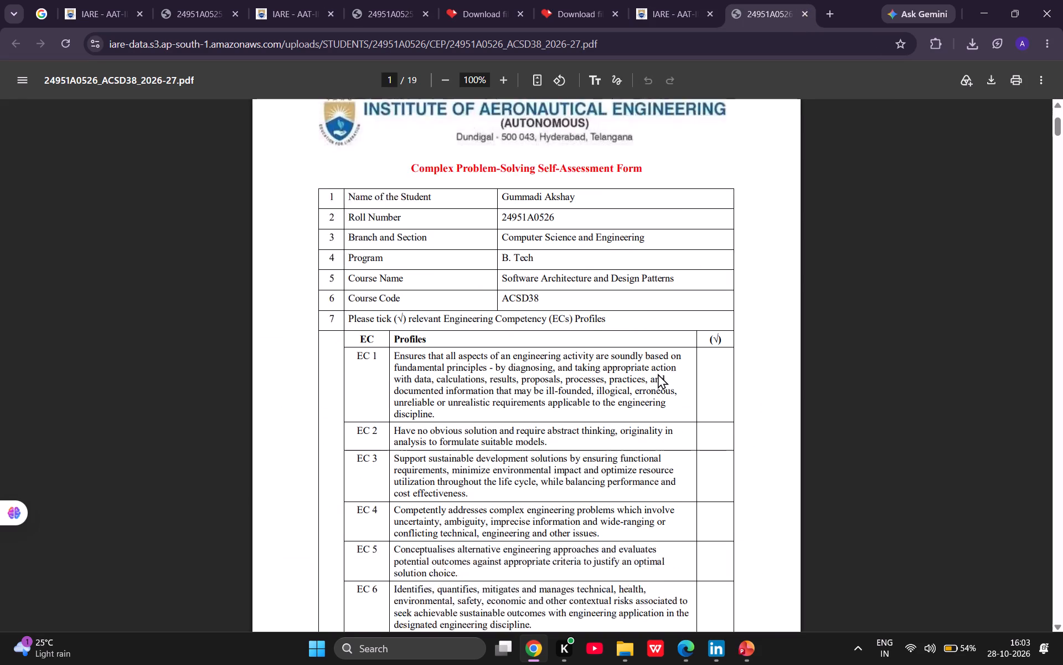
scroll(658, 374, down, 11)
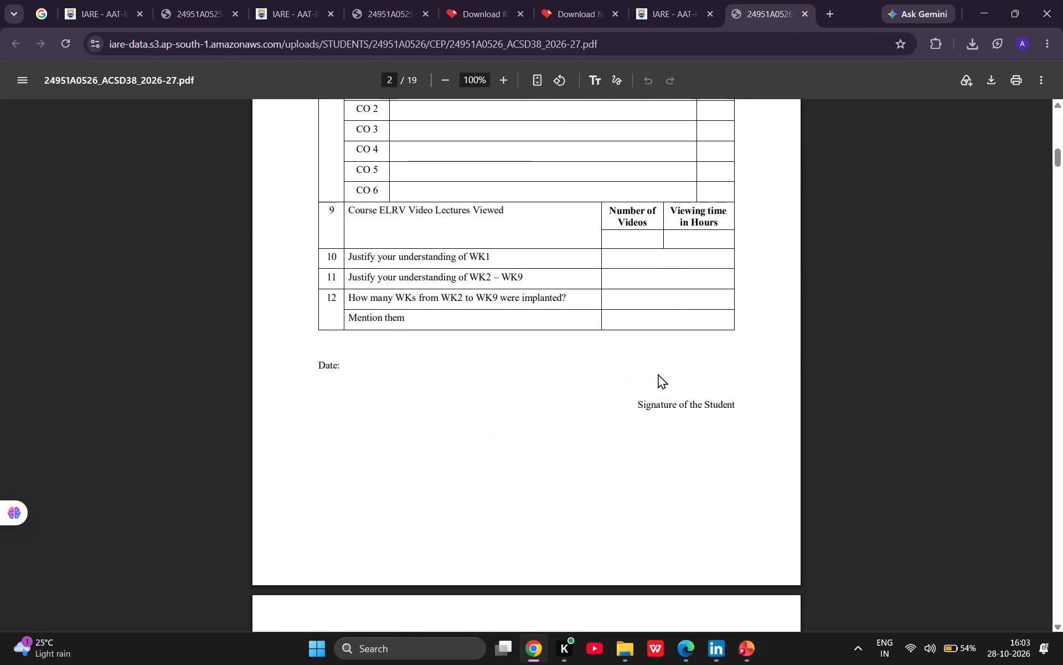
scroll(658, 374, down, 5)
scroll(658, 374, up, 1)
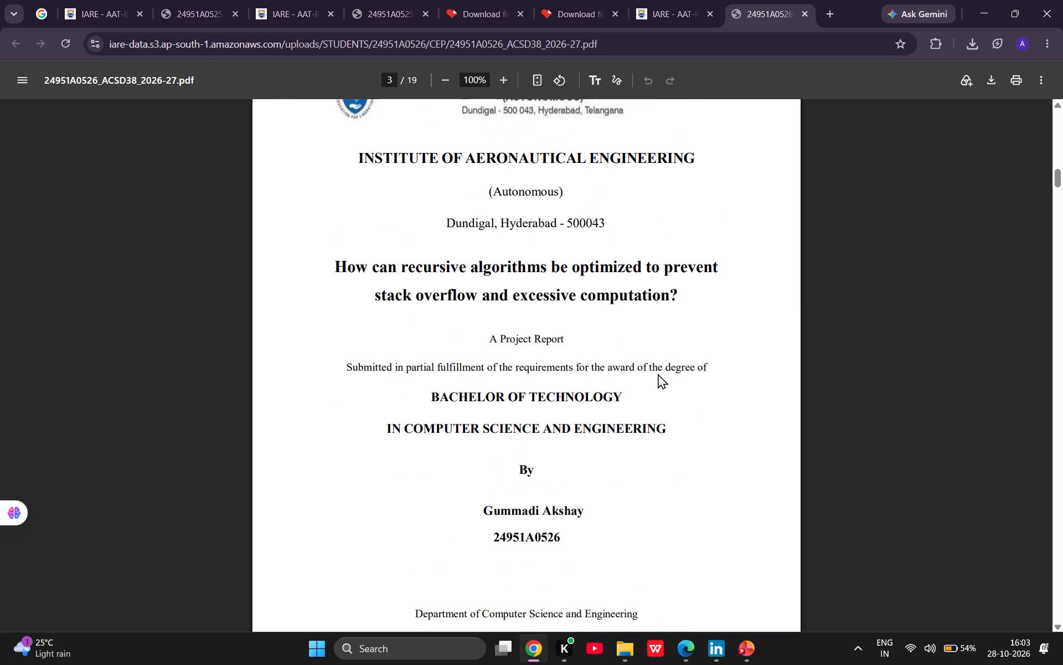
scroll(658, 374, down, 5)
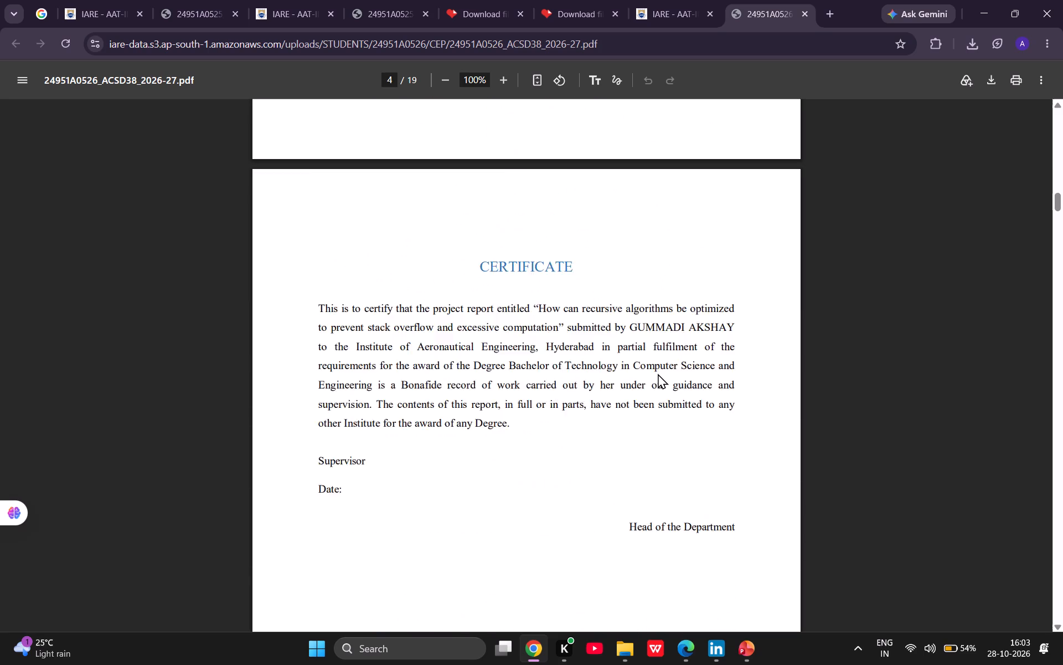
scroll(658, 374, down, 6)
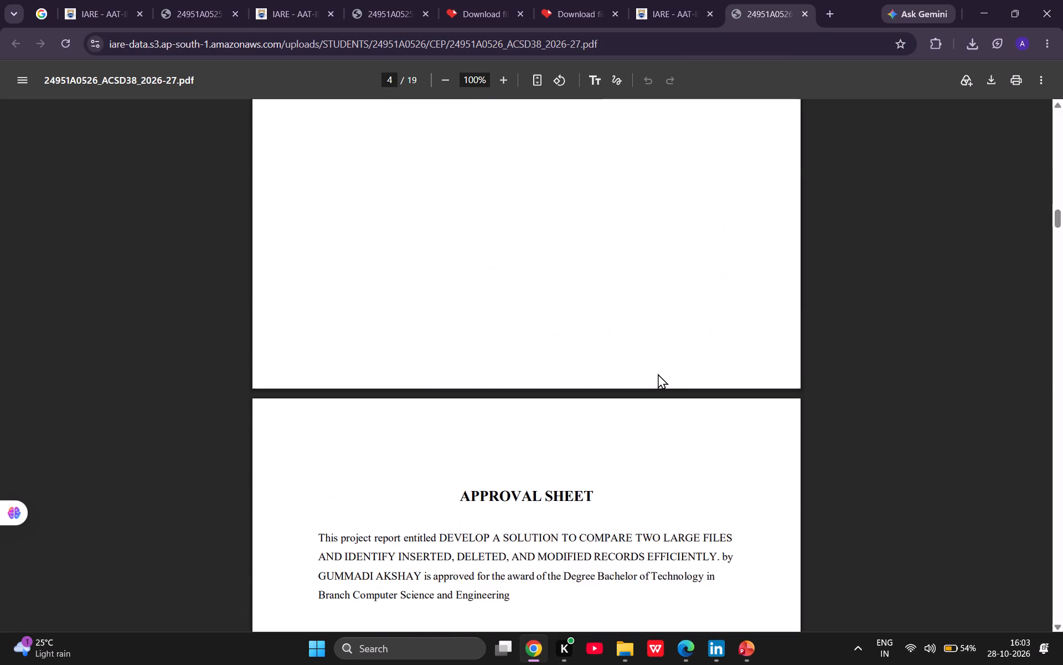
scroll(658, 374, down, 7)
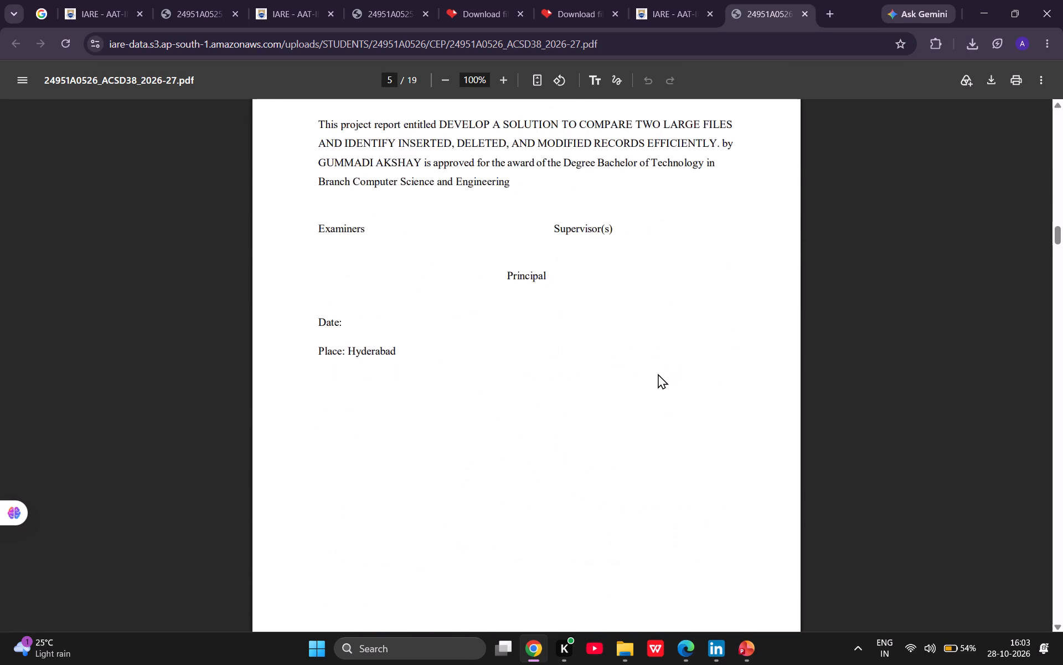
scroll(658, 374, down, 4)
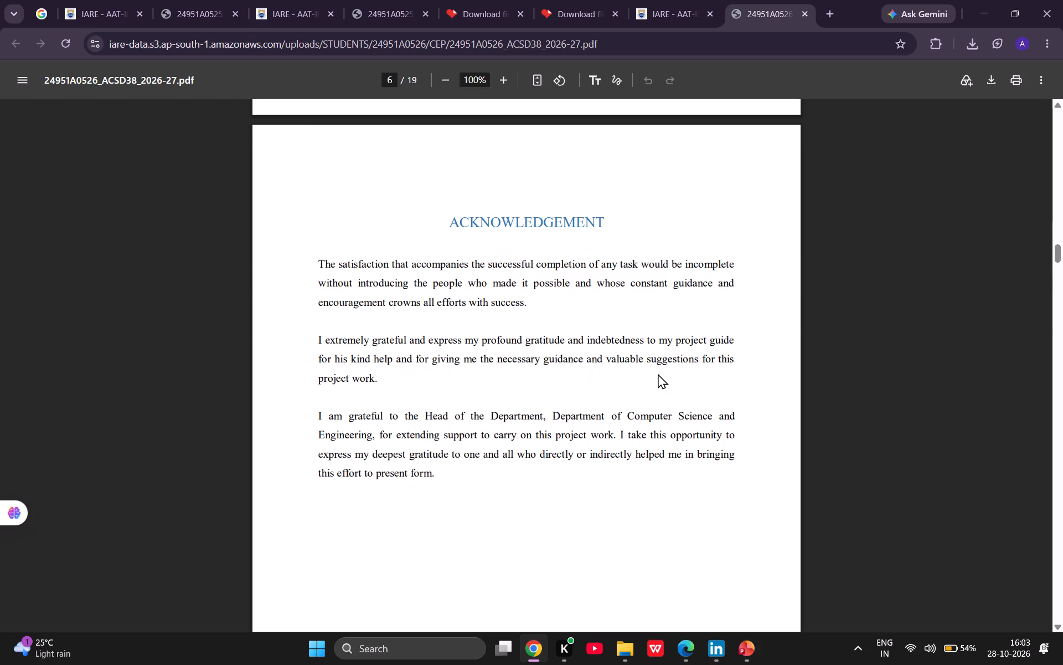
scroll(658, 374, down, 13)
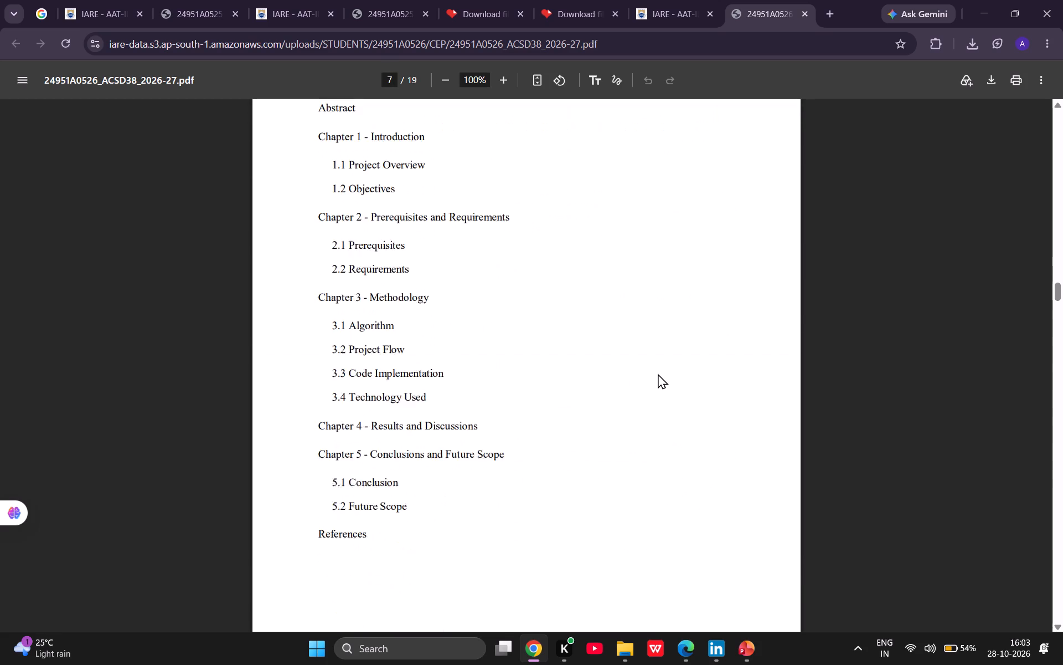
scroll(658, 374, down, 2)
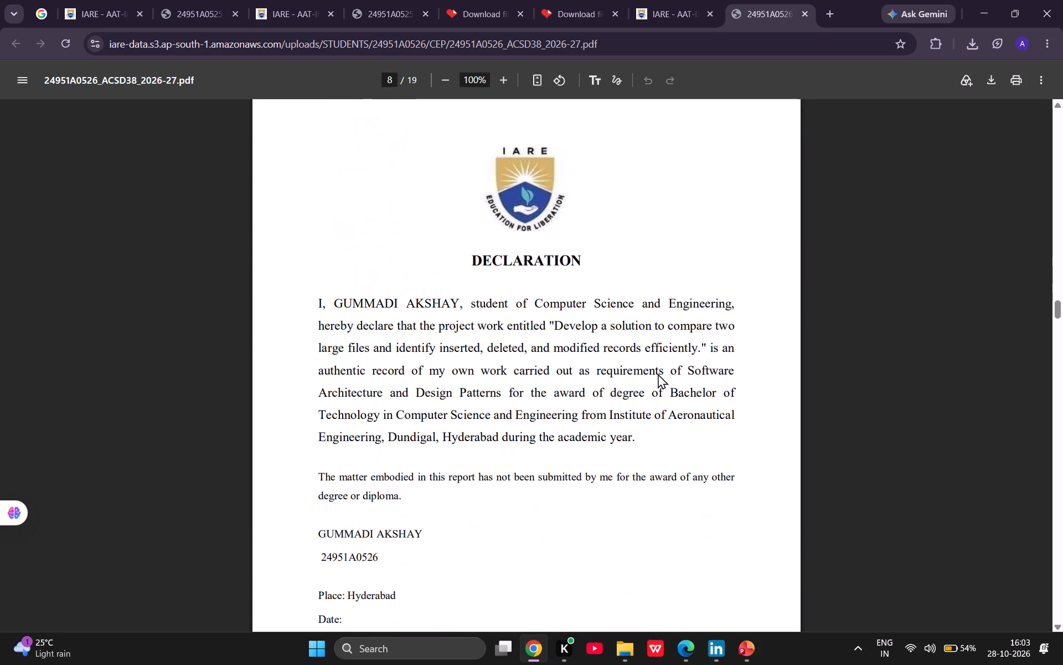
scroll(658, 374, down, 7)
scroll(658, 374, up, 2)
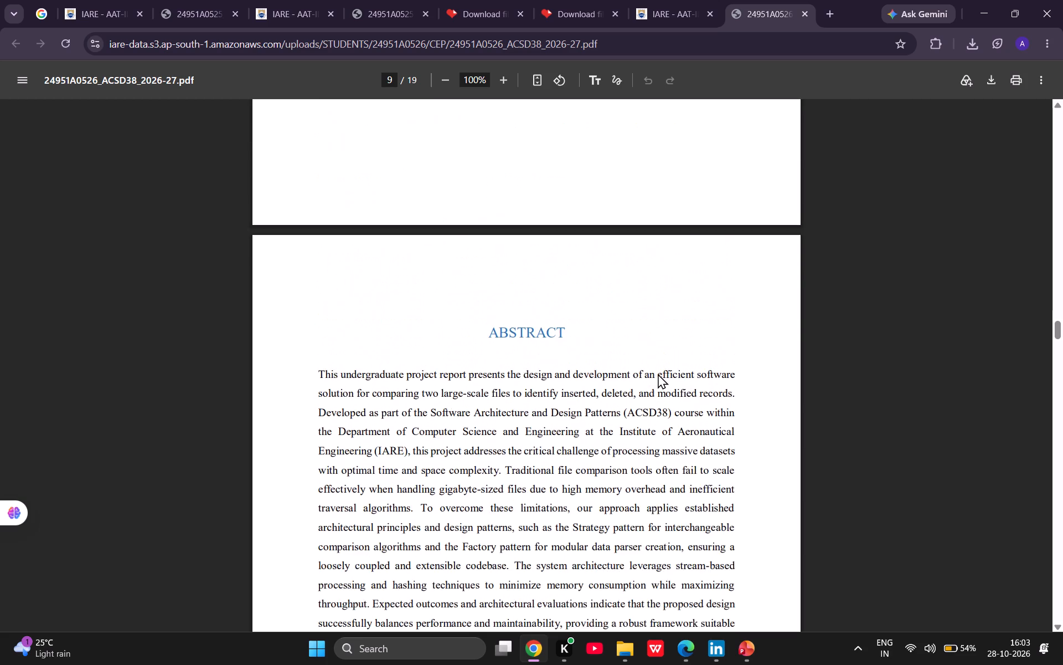
scroll(658, 374, up, 2)
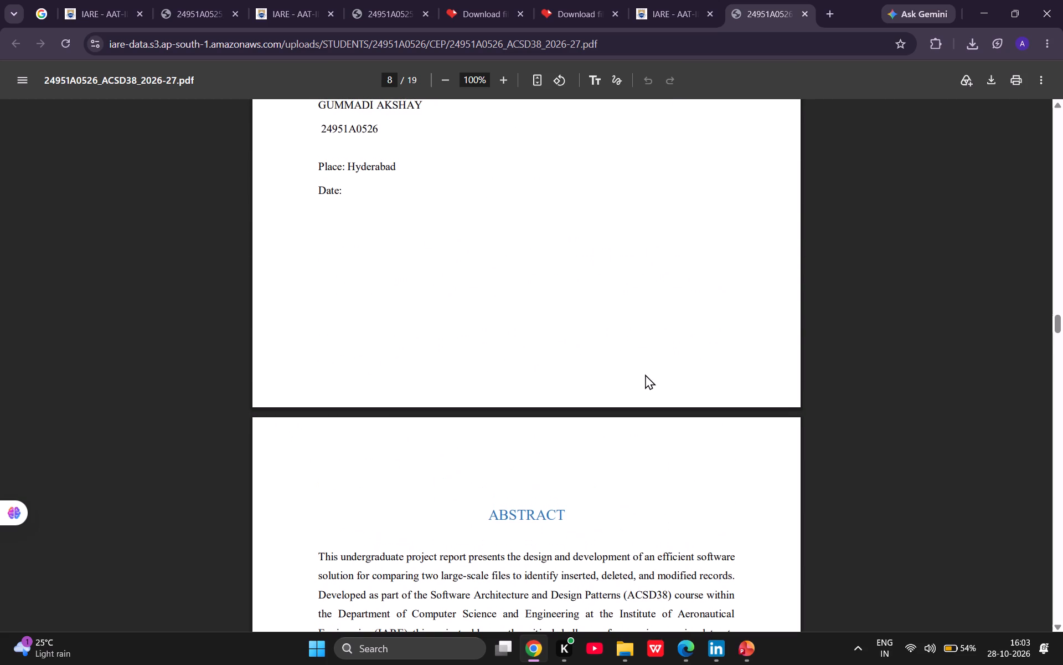
scroll(645, 374, down, 17)
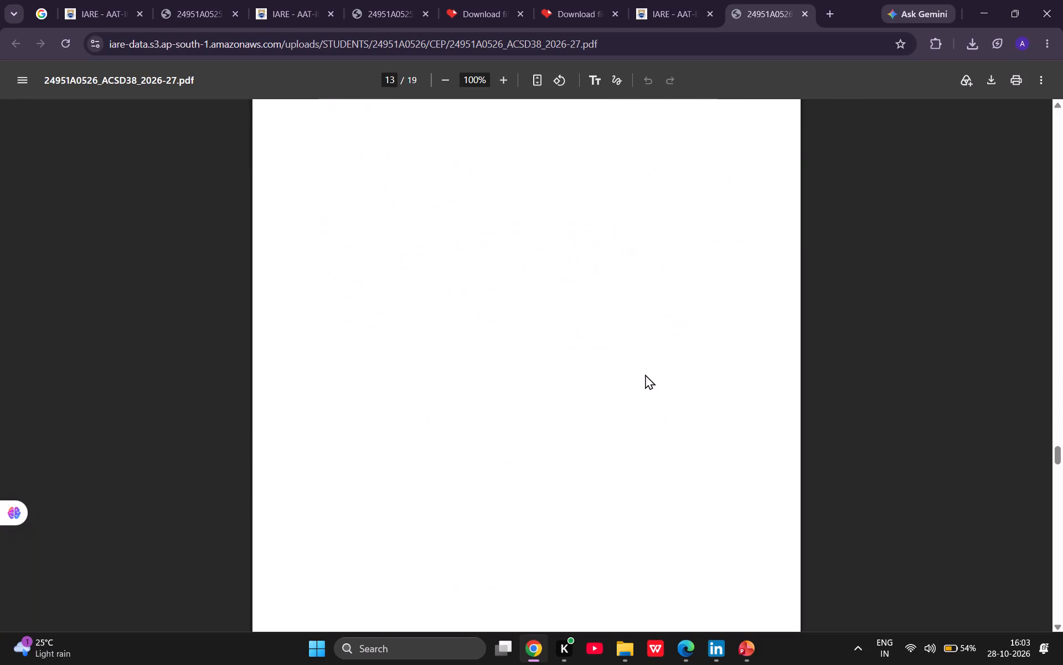
scroll(645, 374, down, 1)
Close the earlier portal, report and download tabs that are no longer needed.
click(140, 14)
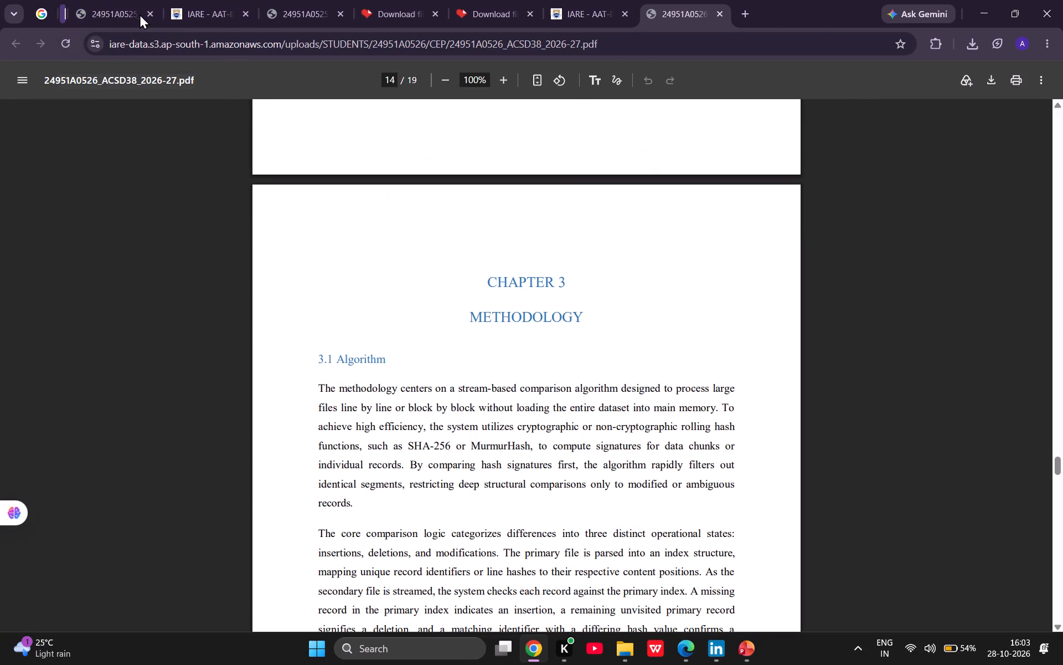
triple_click(140, 14)
triple_click(140, 14)
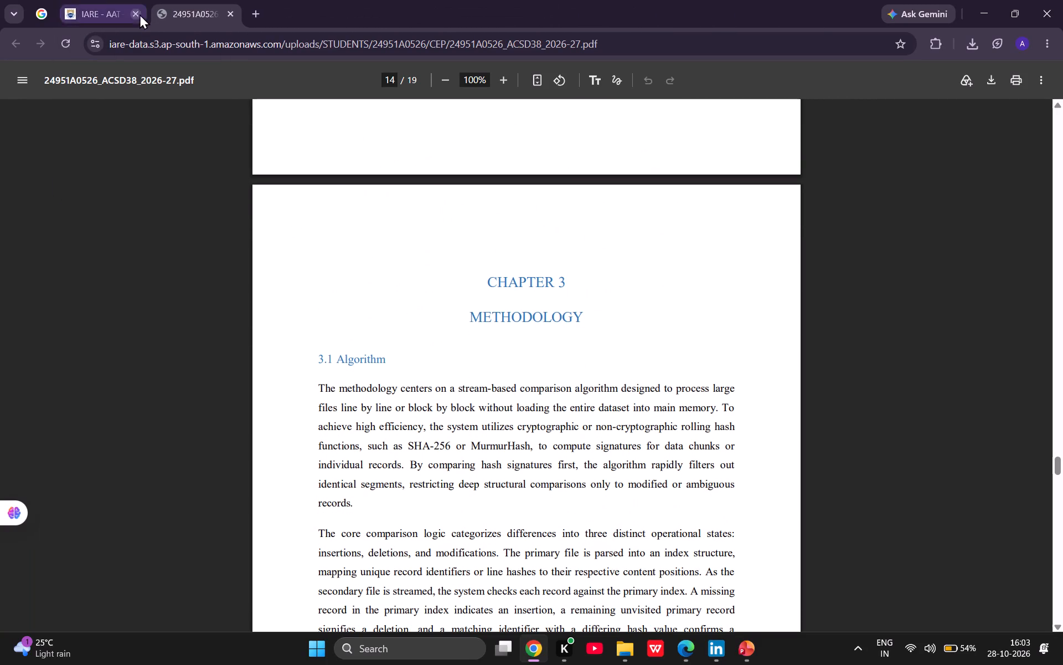
Search the web for samvidha, close the report tab, and sign in to the Samvidha - IARE portal.
click(161, 8)
text(samvidha)
key(Return)
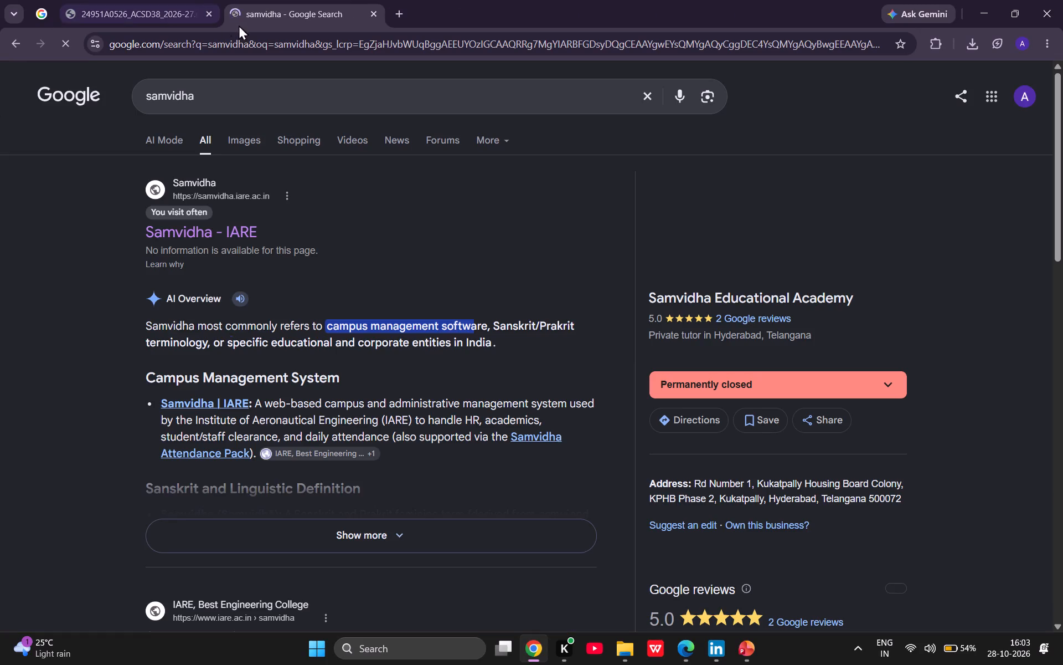
click(208, 11)
click(220, 229)
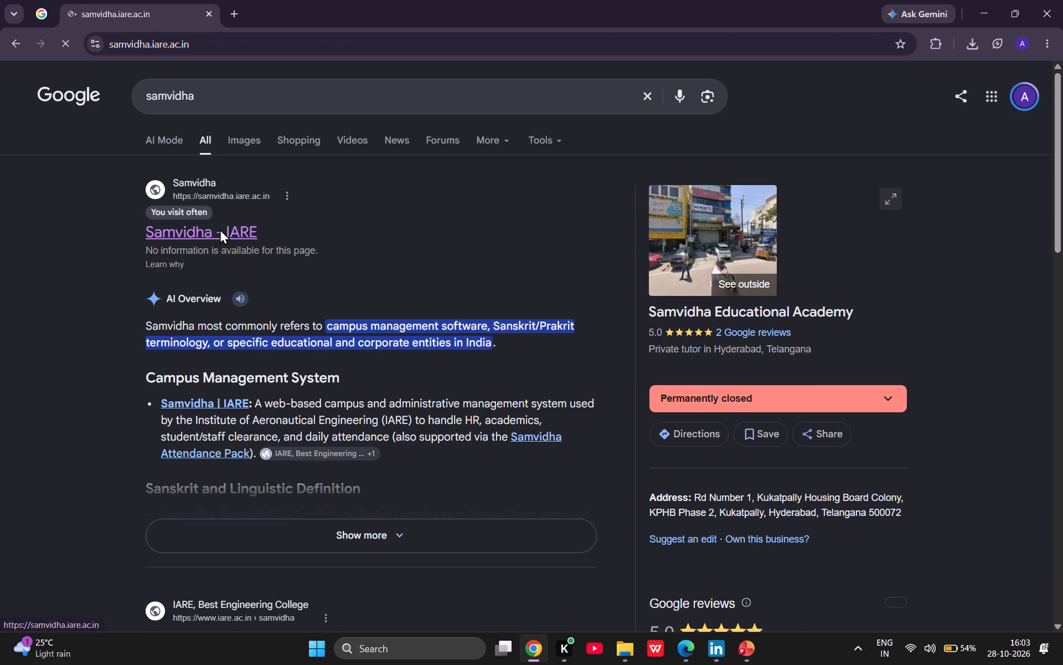
click(425, 359)
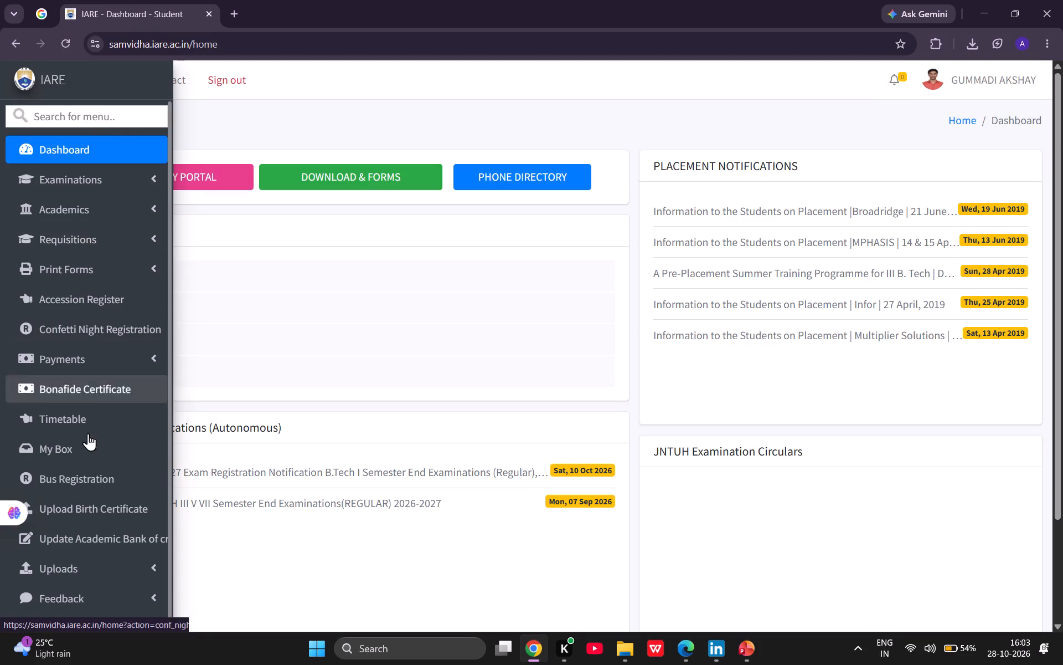
Open the portal's AAT-II upload page and get the ACSD19 Data Mining and Machine Learning question.
click(117, 560)
scroll(117, 560, down, 3)
click(101, 499)
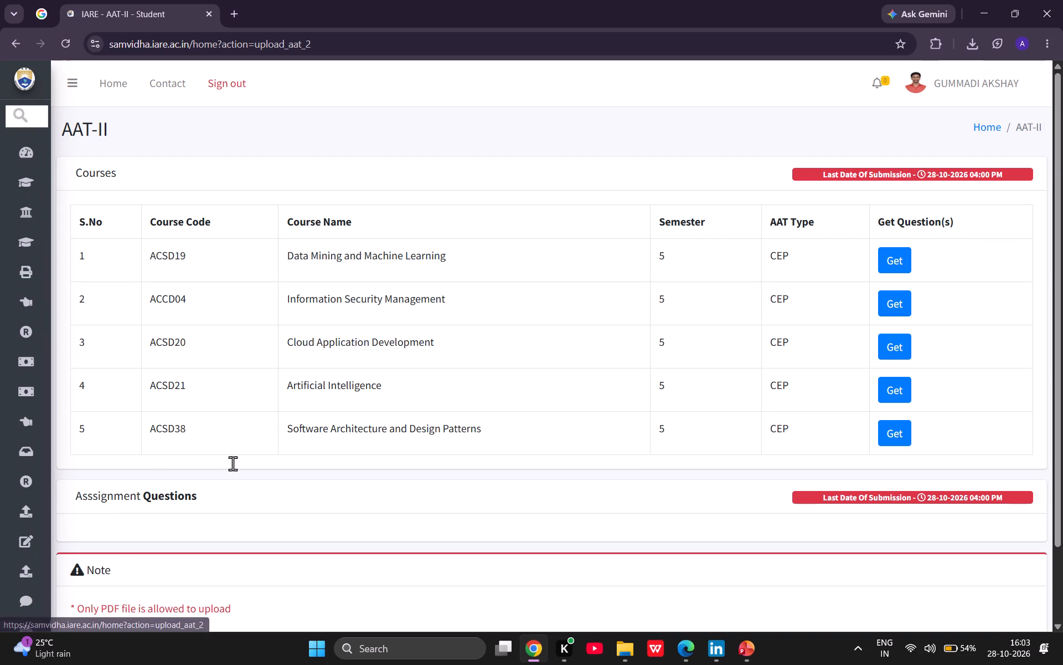
click(901, 259)
click(545, 431)
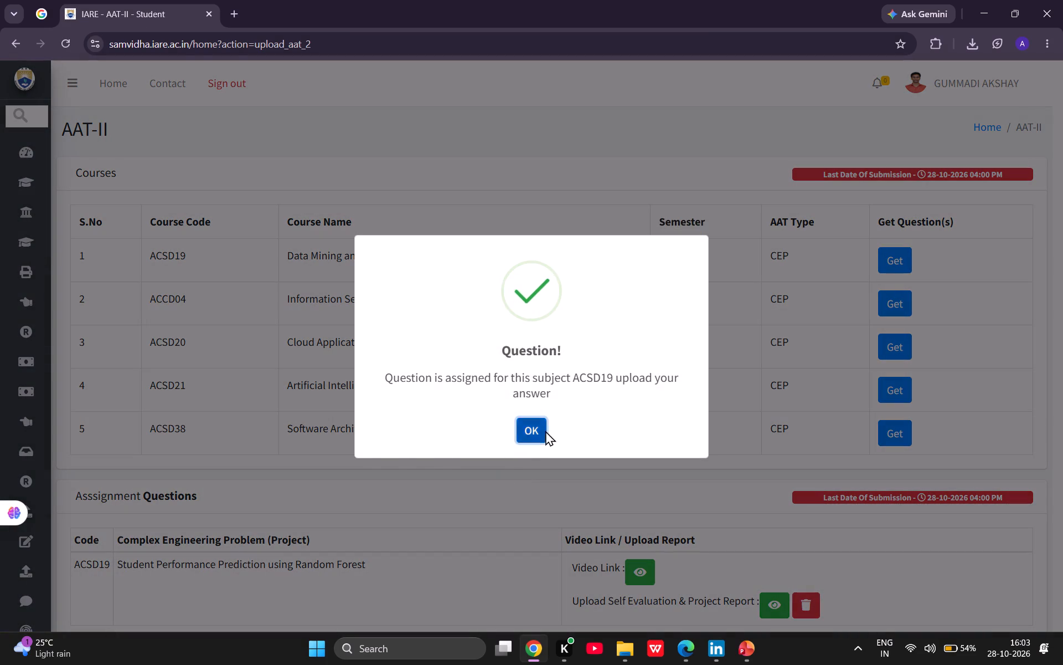
Open the submitted ACSD19 video and report, check the video's link-sharing access and its playback from about 8:00, and close both.
click(642, 569)
click(162, 0)
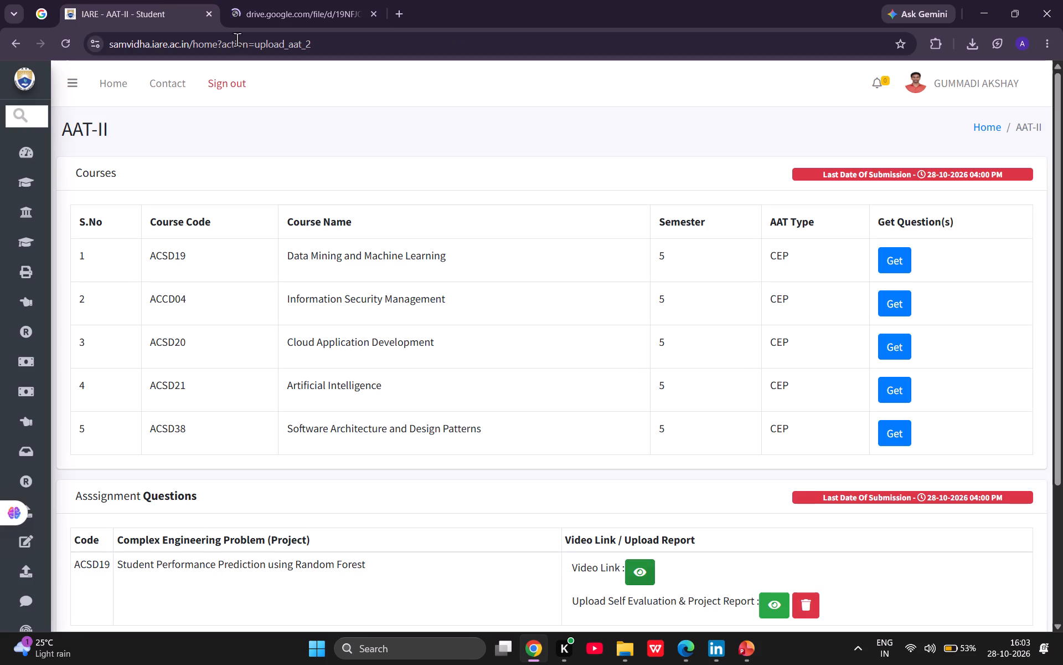
click(776, 610)
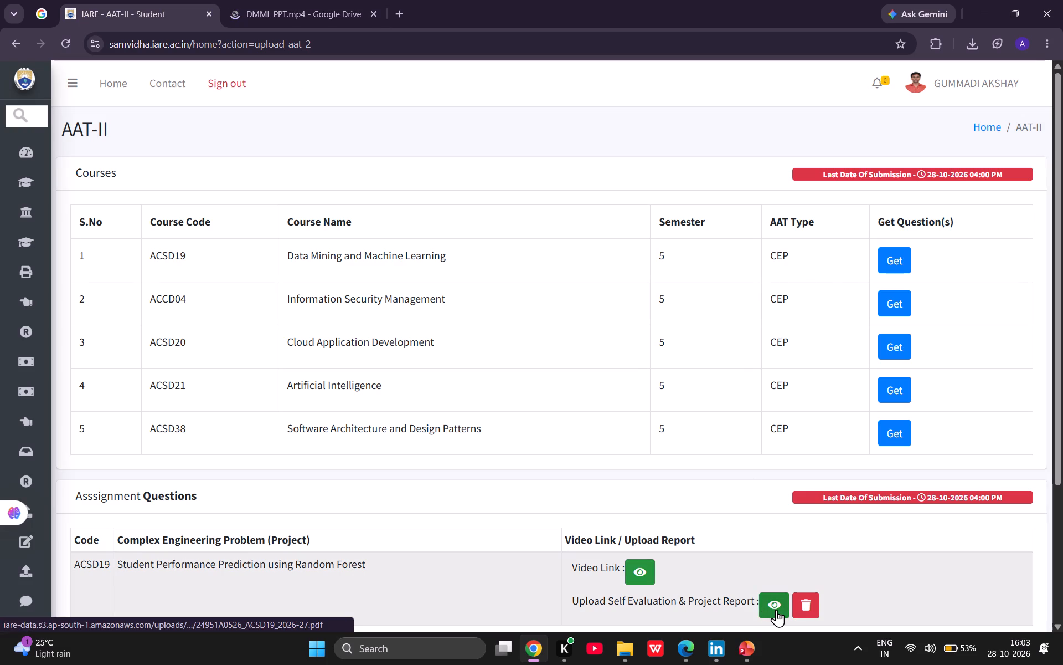
click(437, 0)
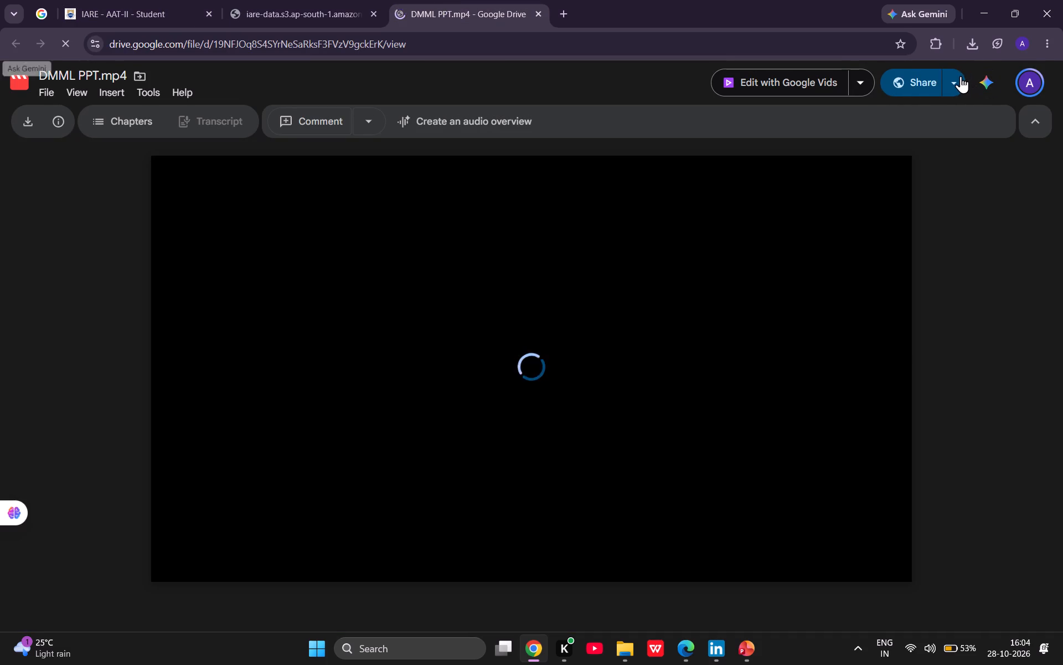
click(958, 79)
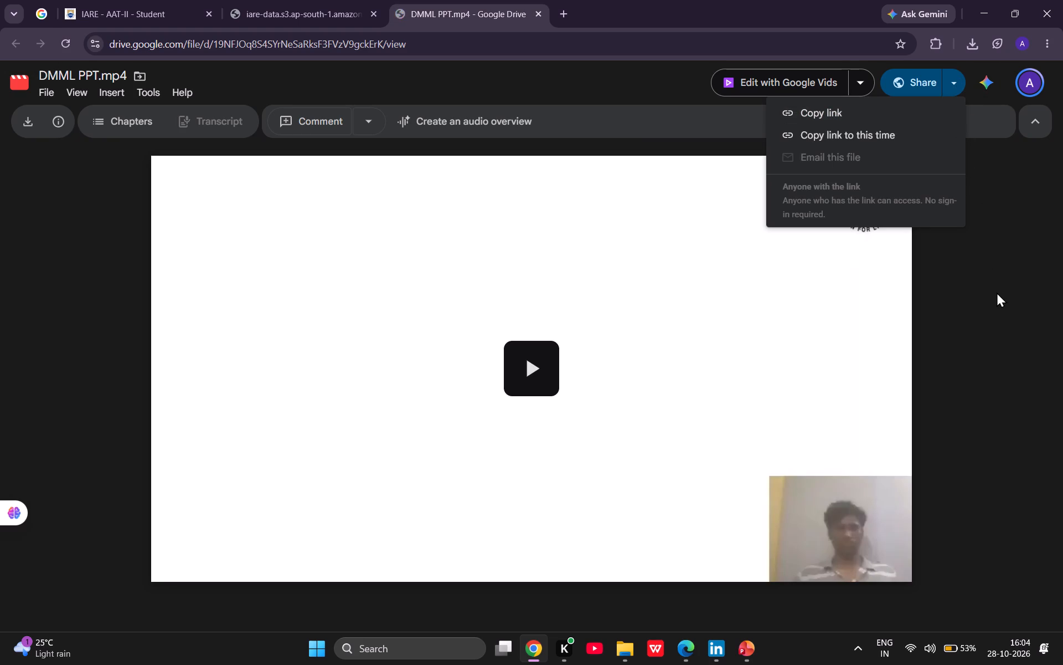
click(997, 292)
click(546, 375)
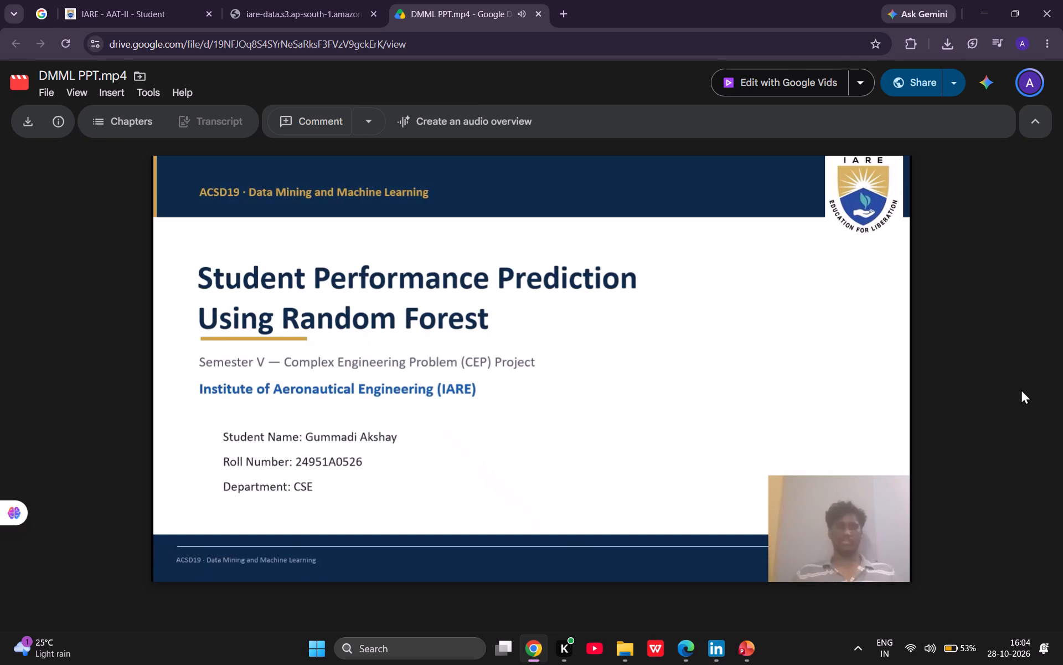
click(650, 513)
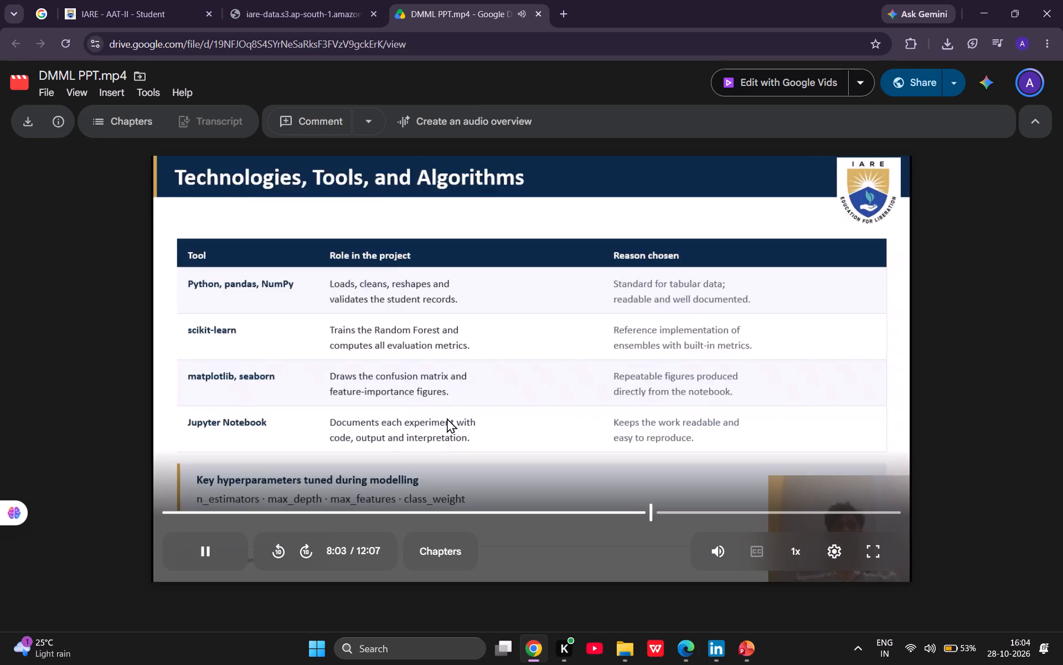
click(536, 17)
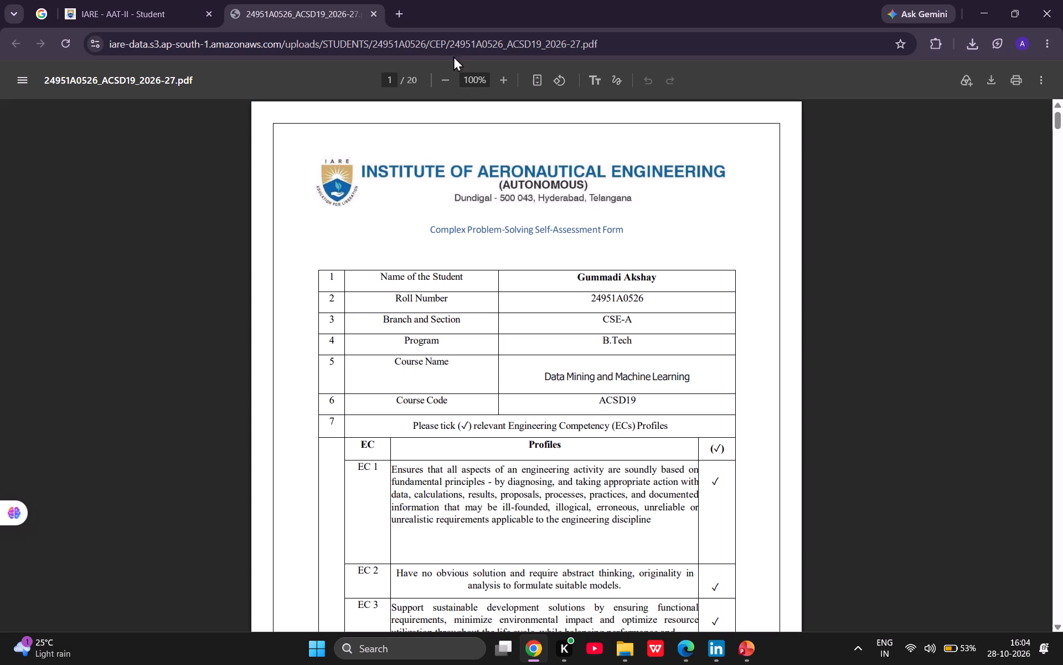
click(370, 14)
Get the ACCD04 Information Security Management question and open its submitted video and project report to check the report's first page.
click(892, 306)
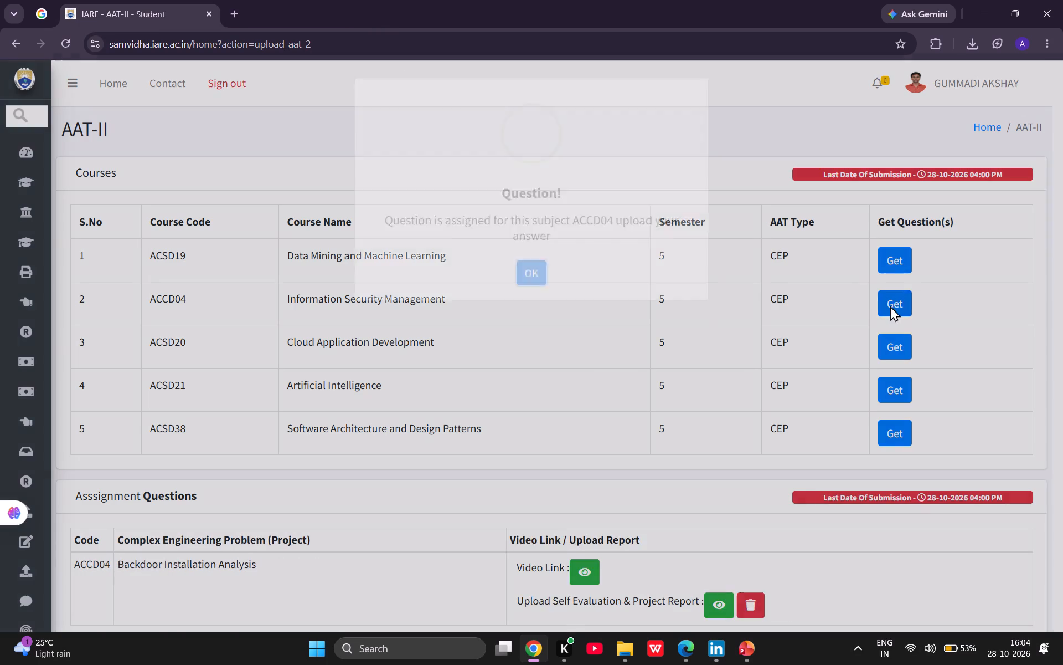
click(536, 432)
click(583, 566)
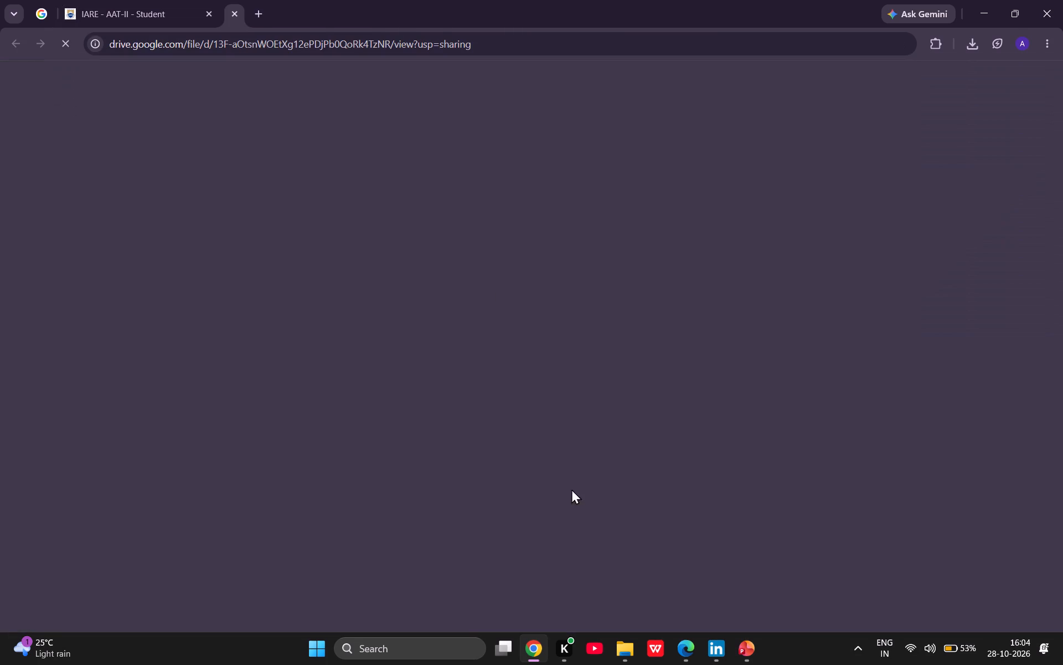
click(121, 0)
click(712, 612)
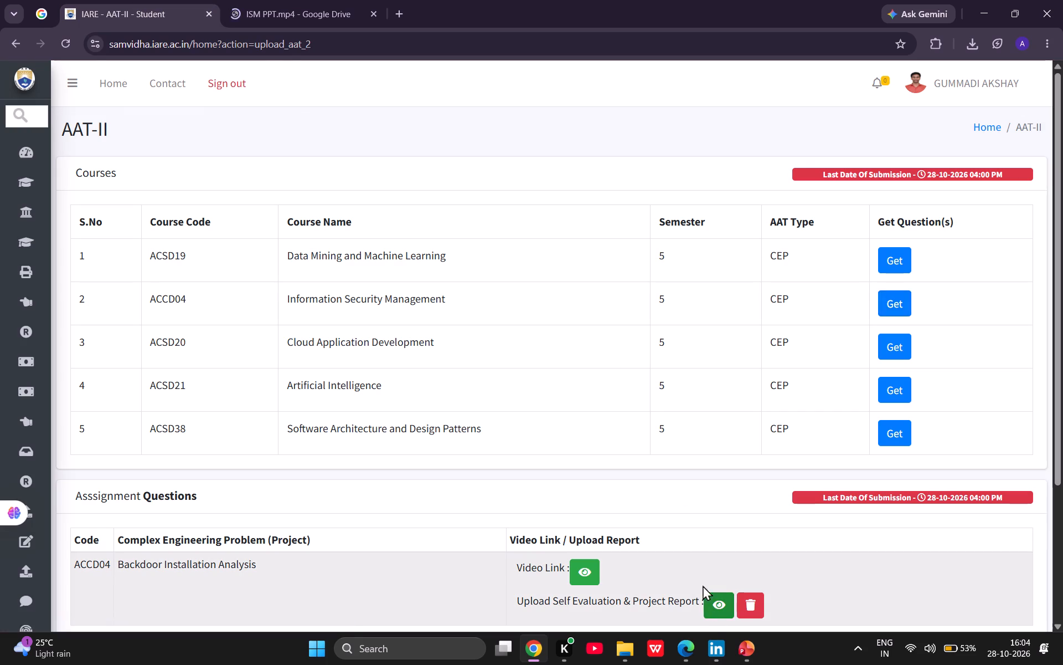
click(501, 0)
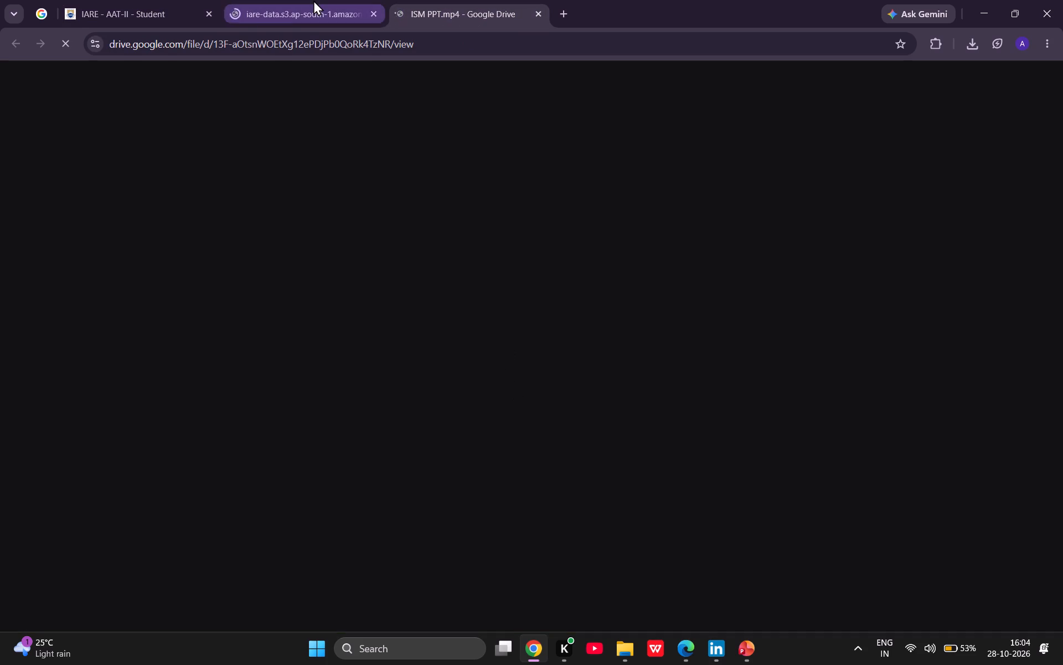
click(313, 0)
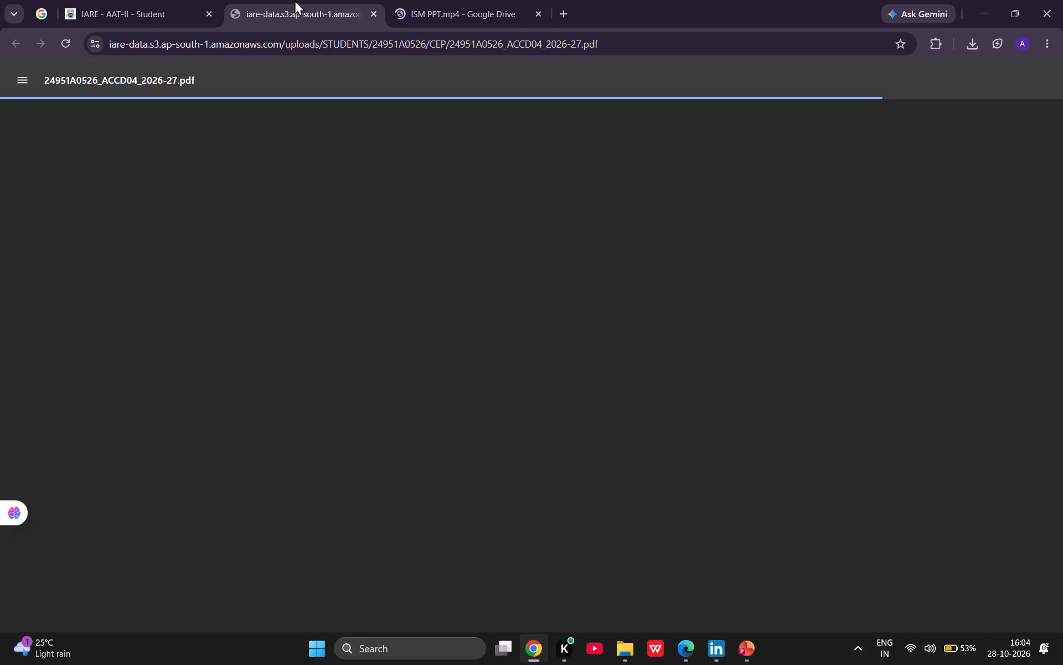
click(136, 7)
click(269, 0)
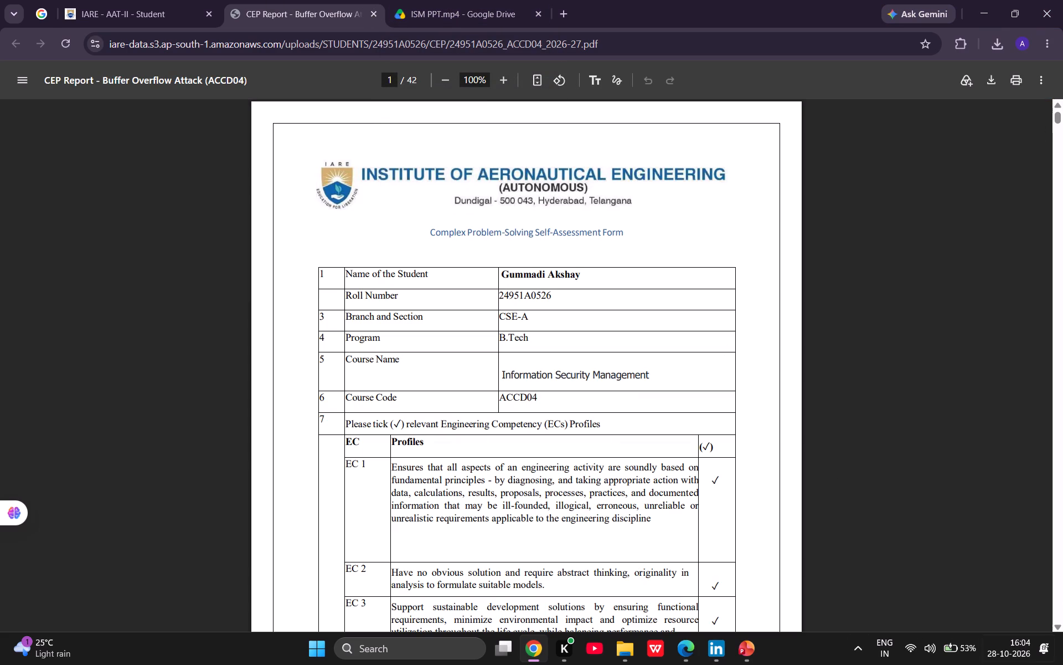
Check the ISM PPT.mp4 video's playback from 7:03 and its link-sharing access, and close the video and report.
click(450, 0)
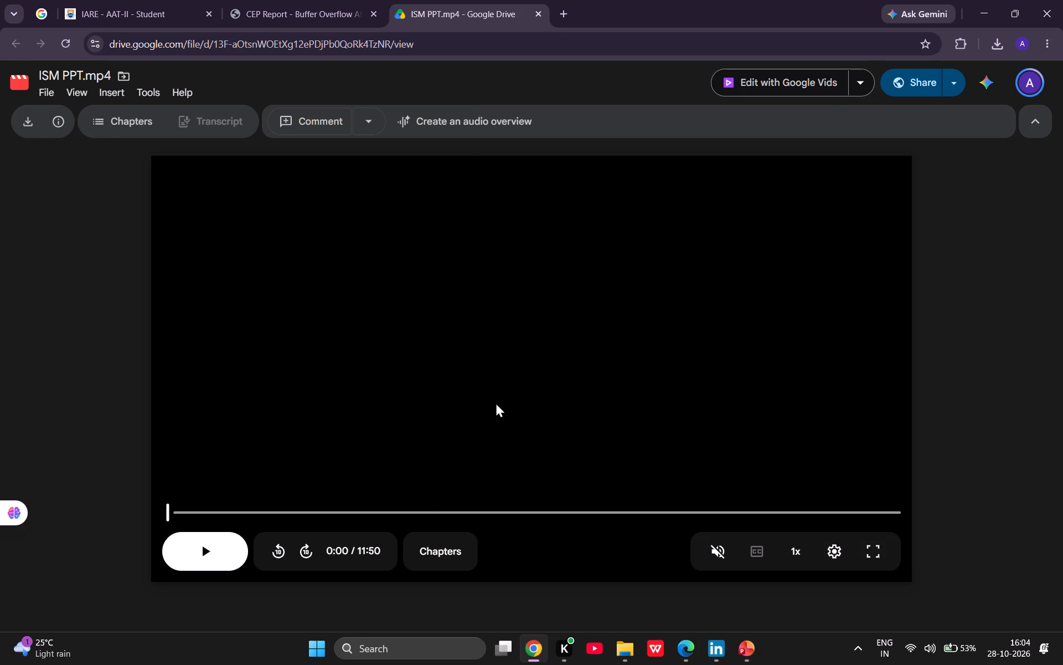
click(477, 377)
click(603, 519)
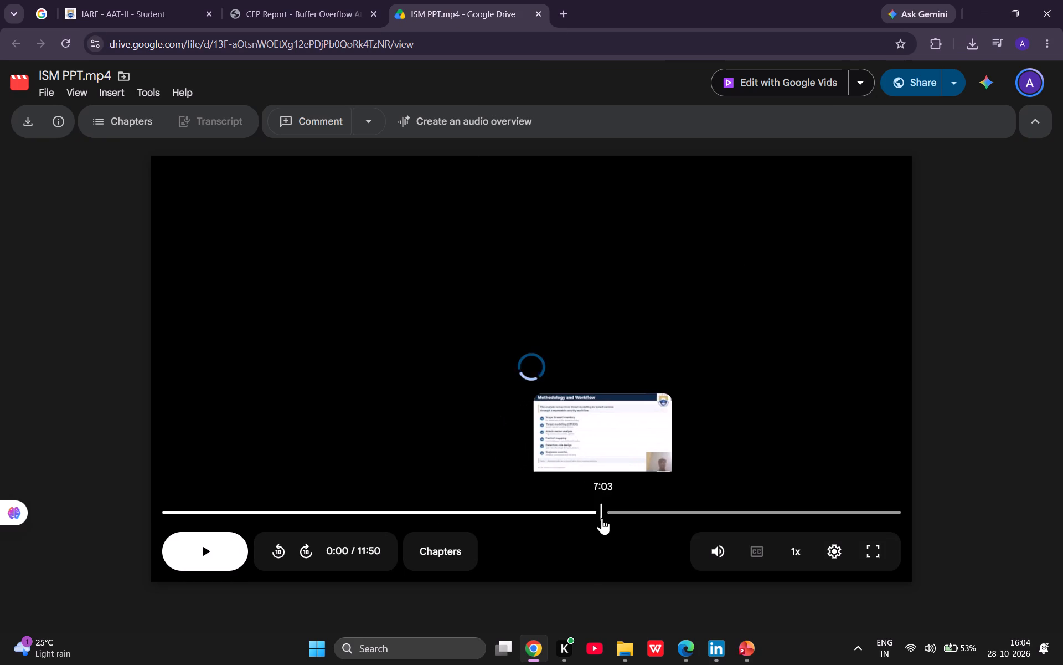
click(961, 78)
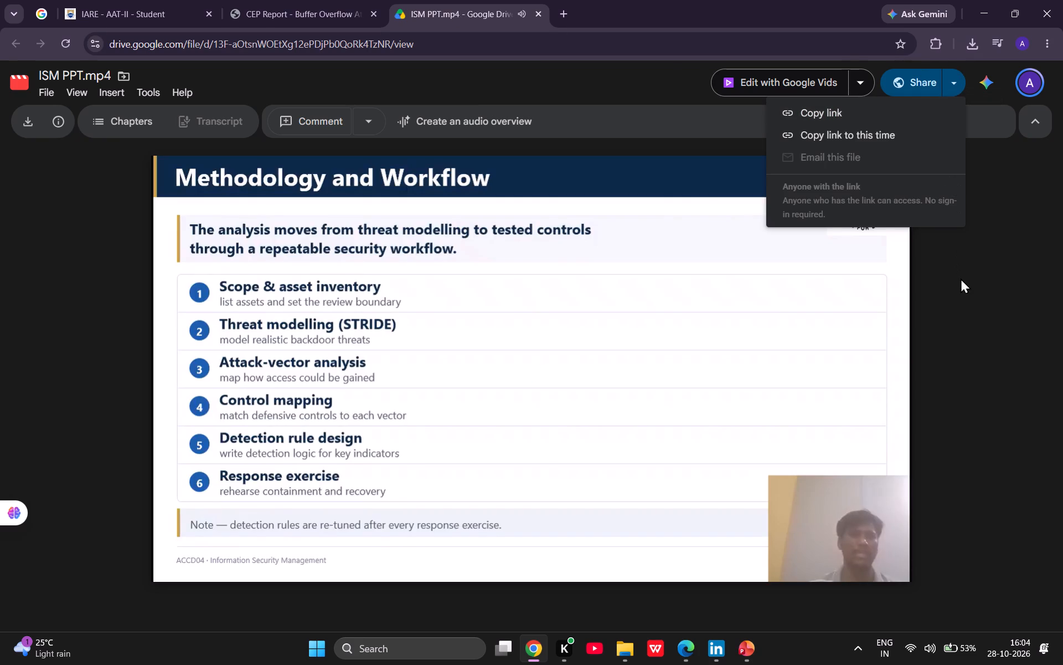
click(961, 278)
click(997, 277)
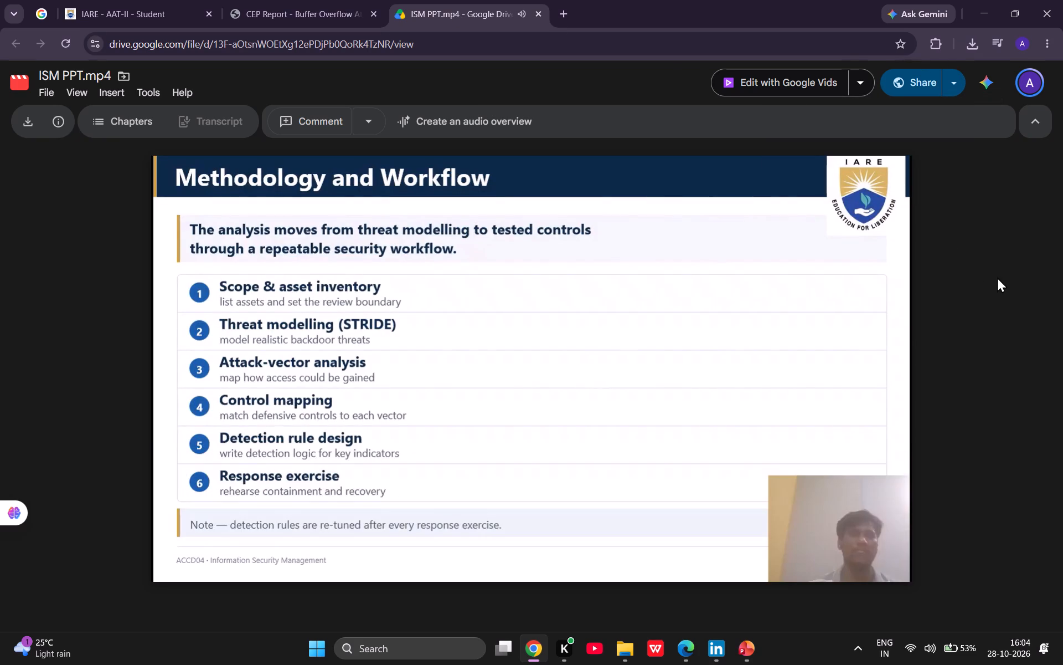
click(536, 13)
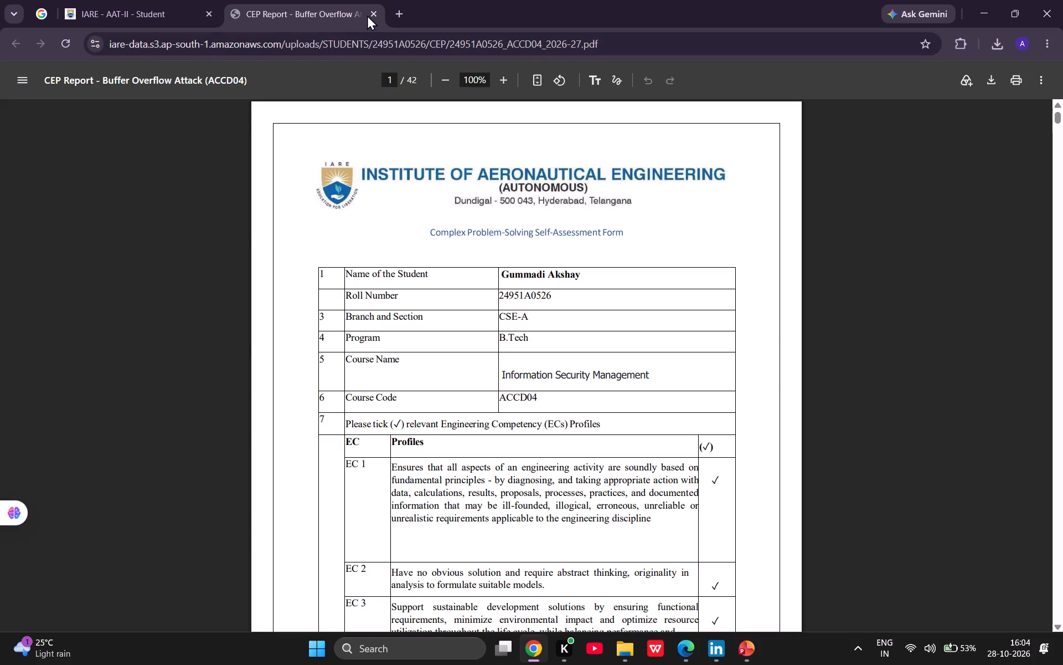
click(368, 15)
Get the ACSD20 Cloud Application Development question and open its submitted video and project report.
click(904, 344)
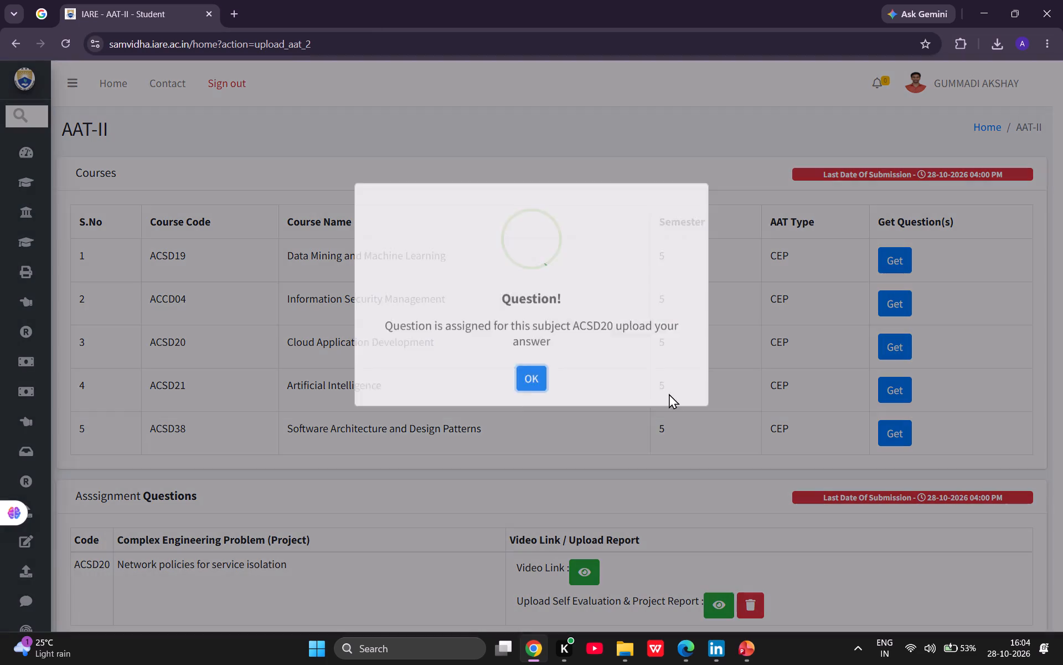
click(536, 432)
click(579, 567)
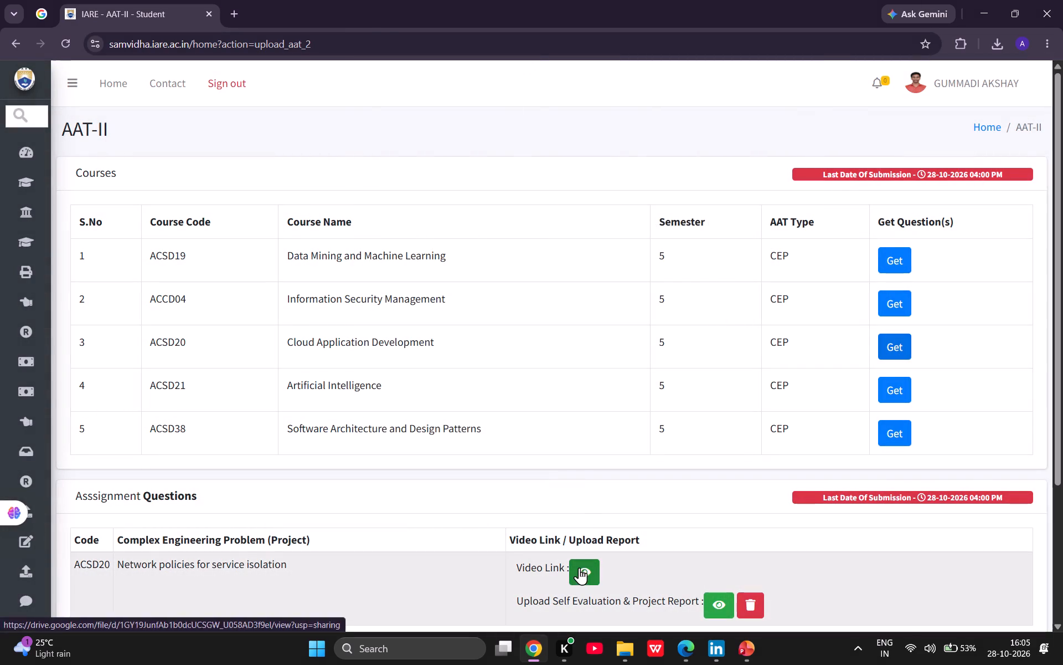
click(135, 0)
click(714, 610)
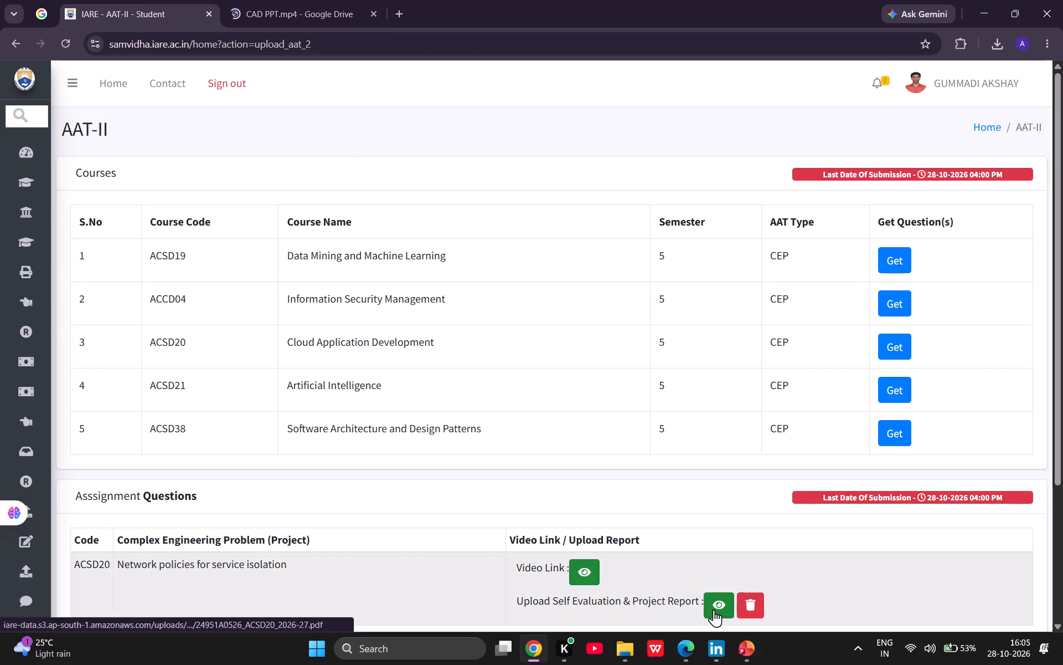
Check the CAD PPT.mp4 video's link-sharing access and playback, view the ACSD20 report's first page, and close both.
click(462, 0)
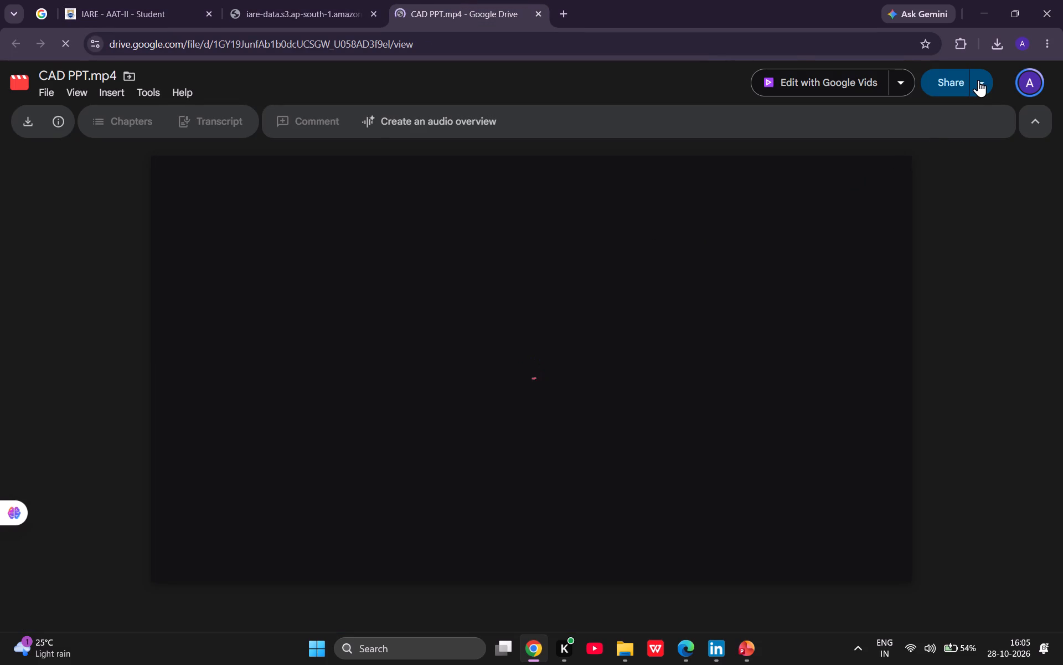
click(955, 86)
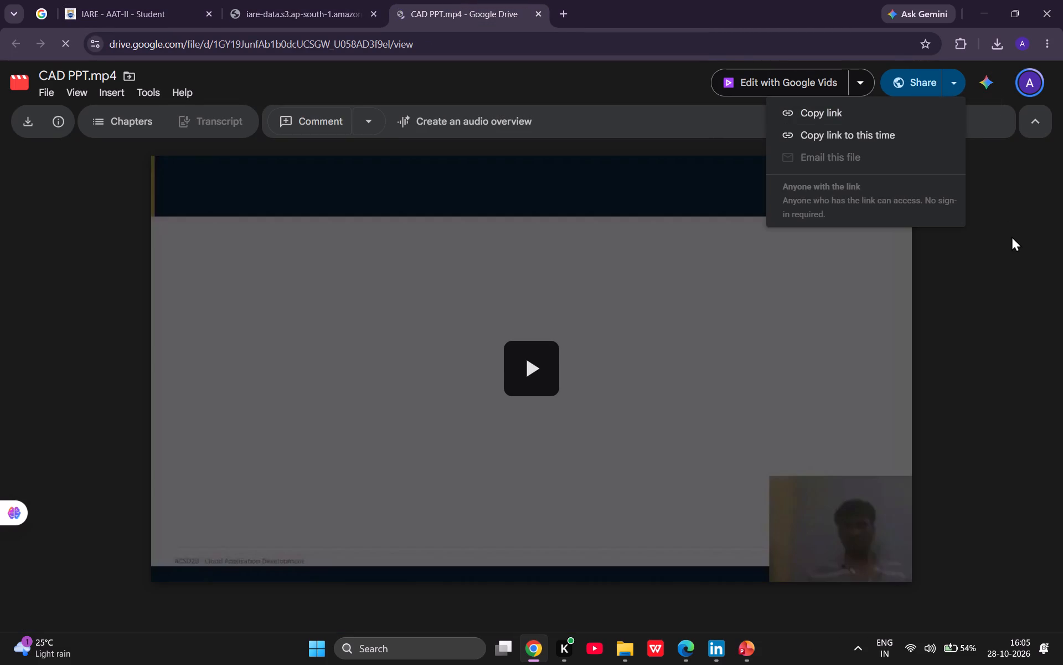
click(1012, 236)
click(561, 388)
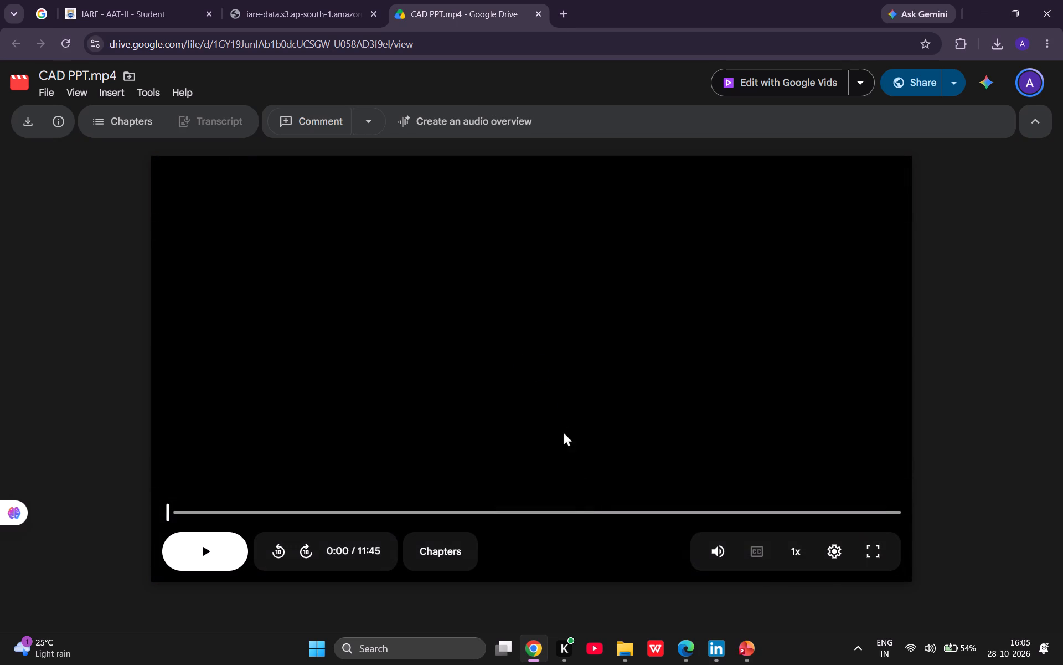
click(987, 353)
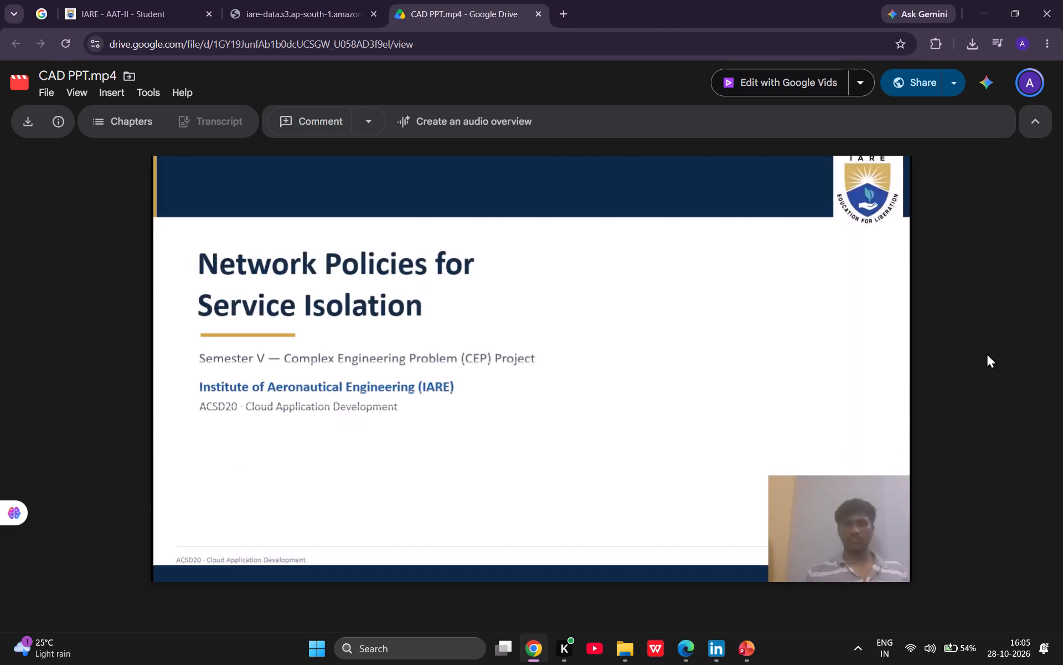
click(652, 518)
click(312, 0)
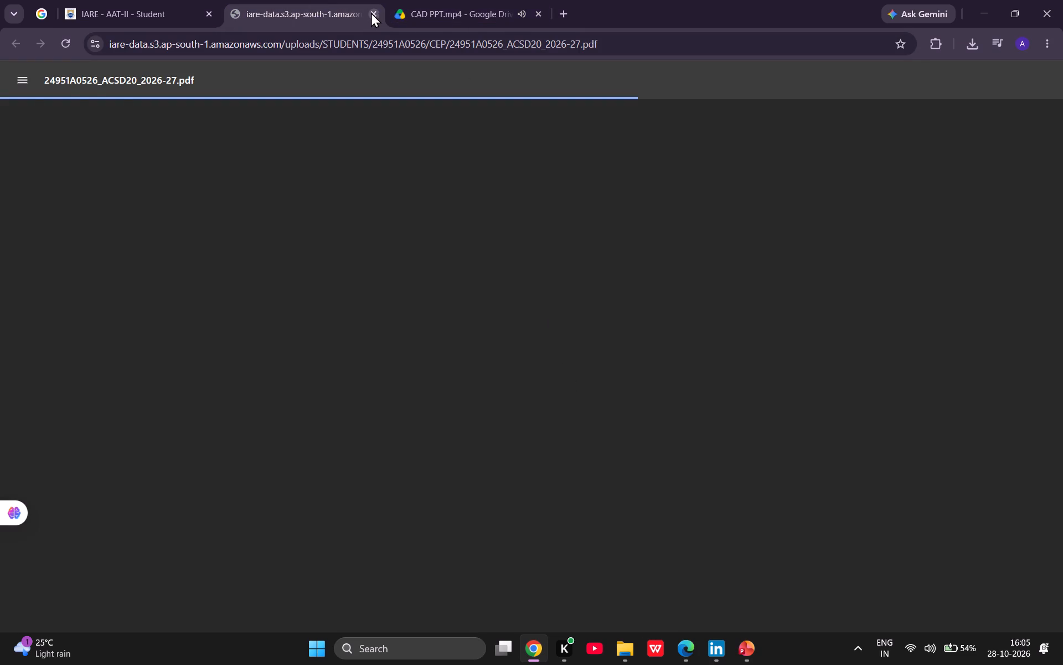
click(419, 0)
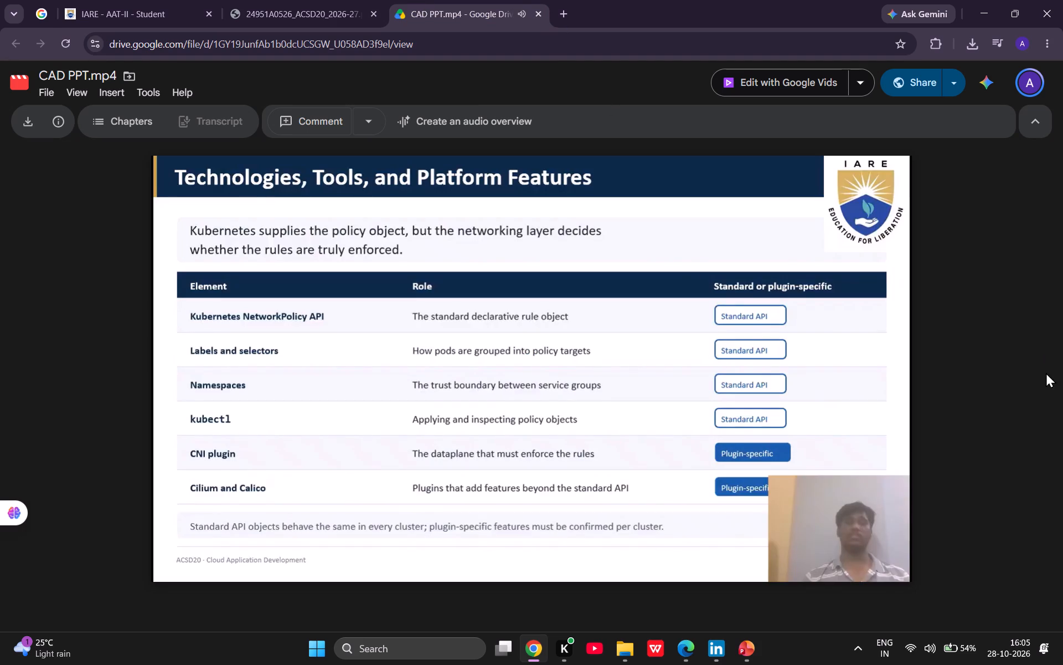
click(543, 13)
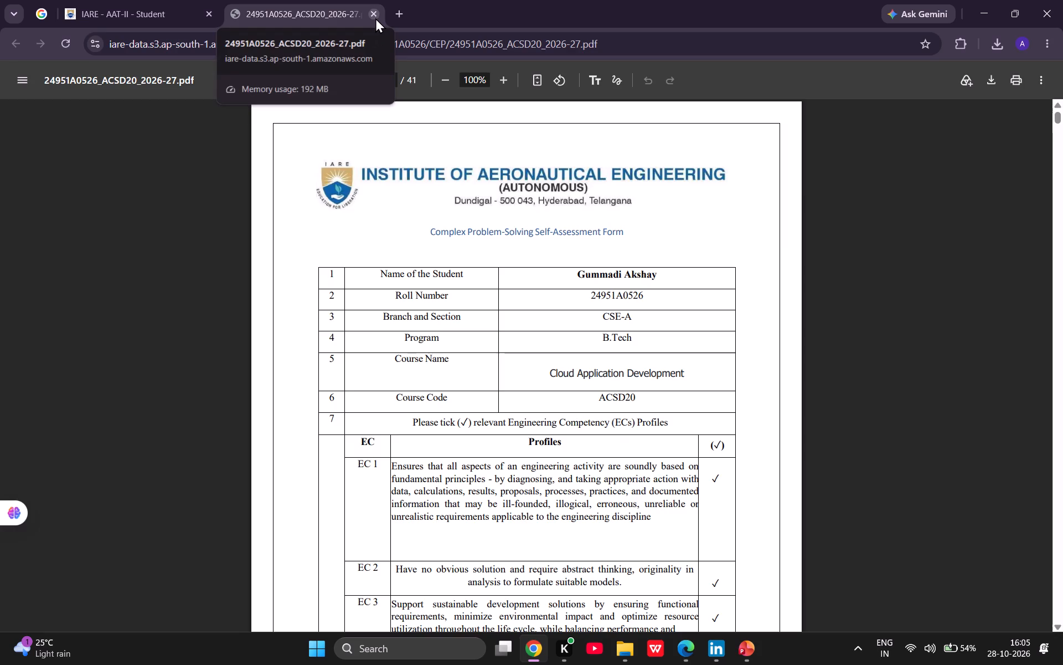
click(375, 18)
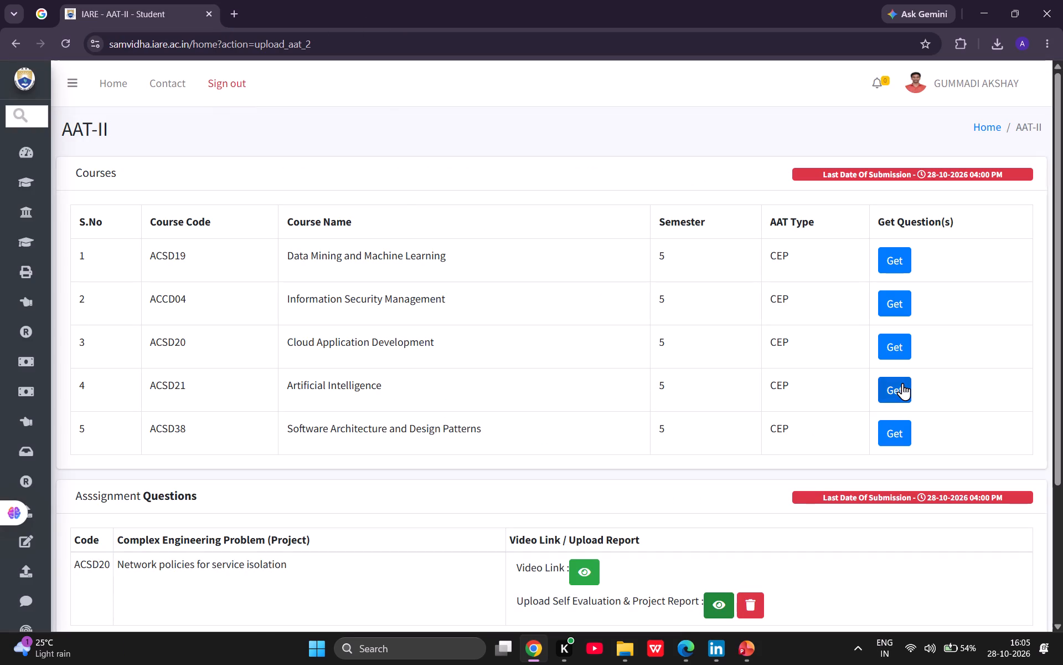
Get the ACSD21 Artificial Intelligence question and open its submitted video and project report.
click(902, 383)
click(531, 433)
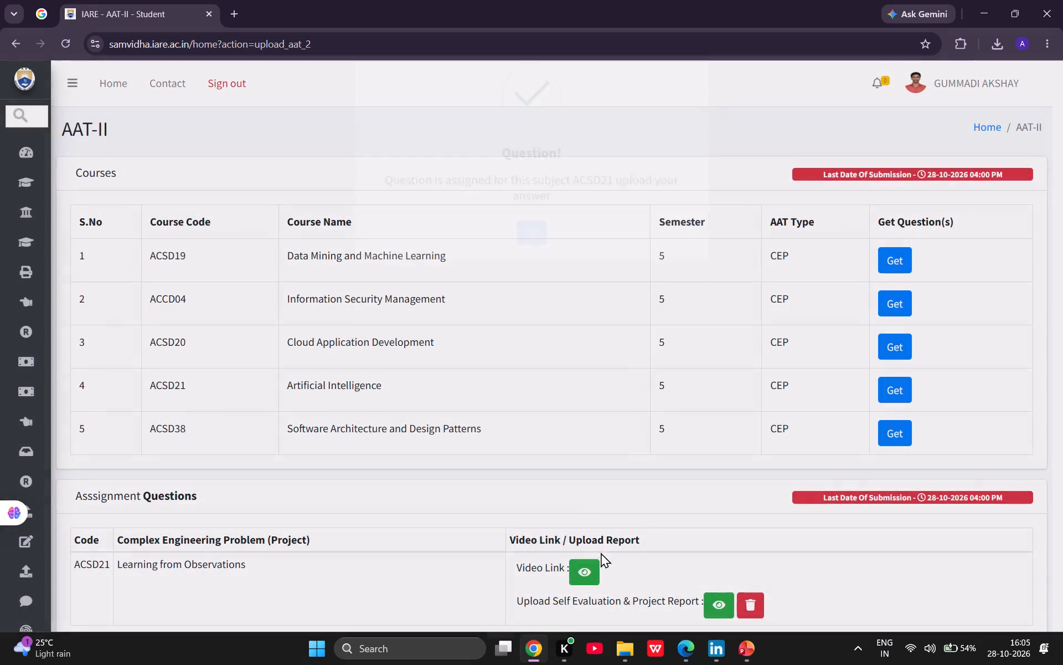
click(592, 572)
click(141, 7)
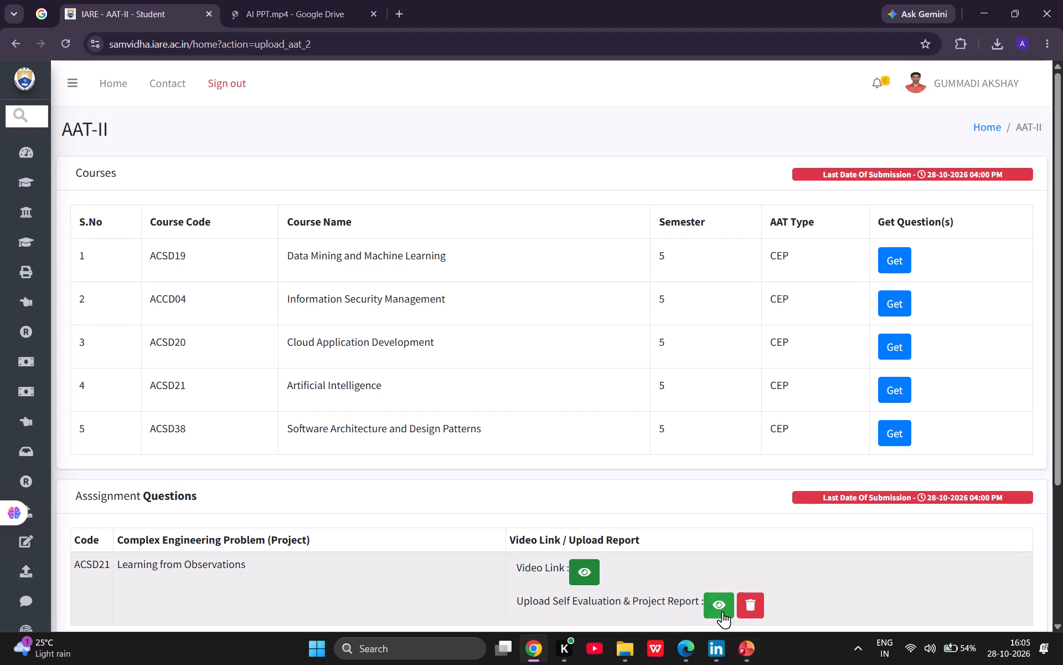
click(713, 601)
Check the AI PPT.mp4 video's link-sharing access and playback, view the ACSD21 report's first page, and close both.
click(452, 8)
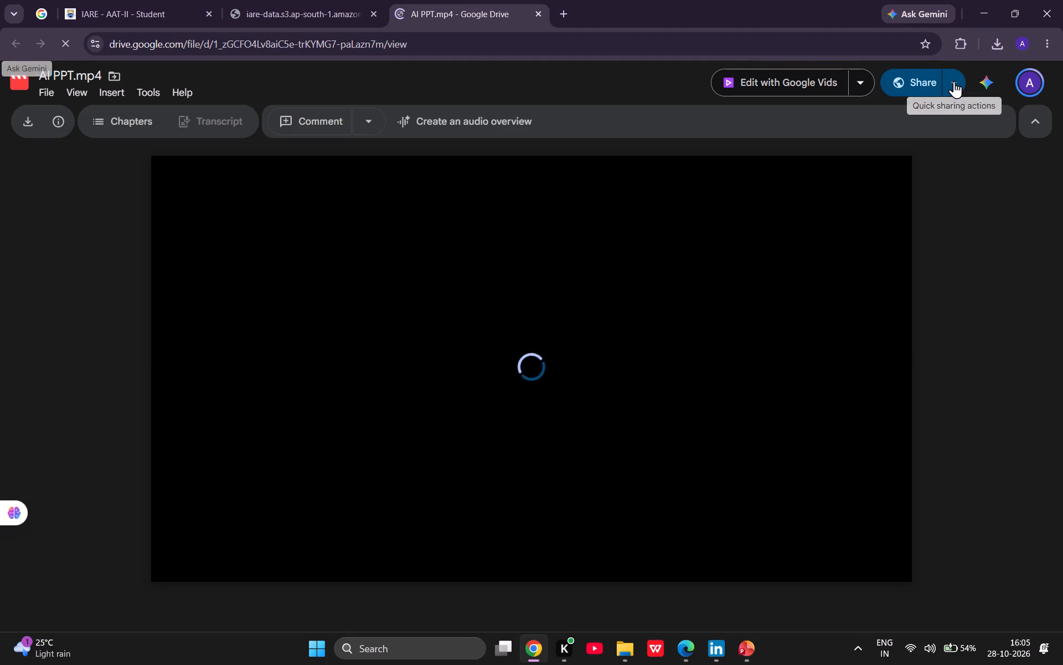
click(954, 81)
click(995, 259)
click(536, 367)
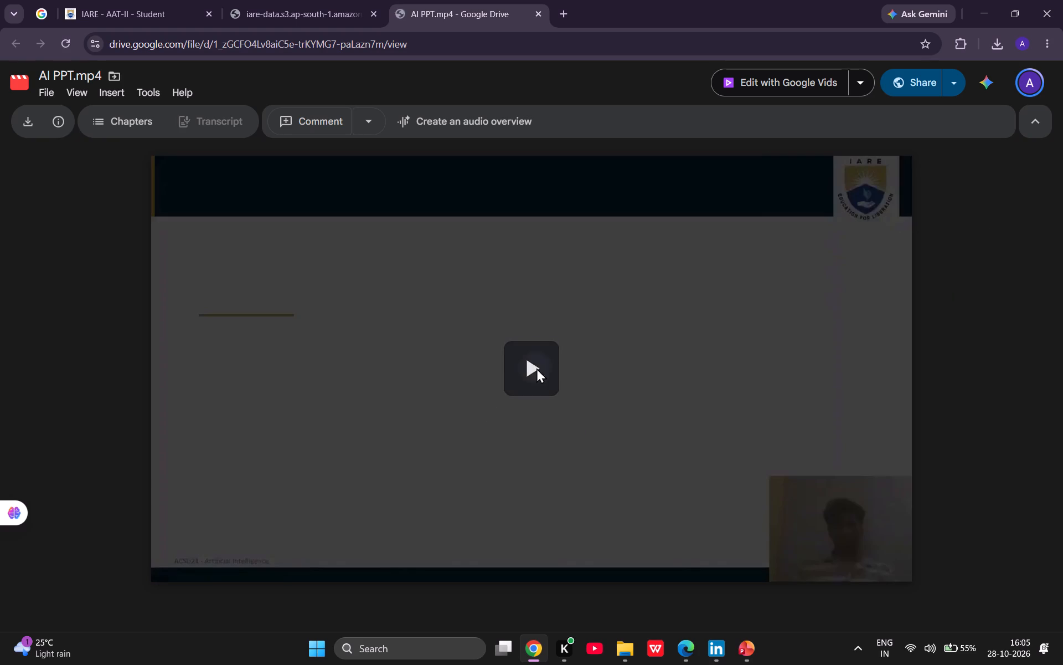
click(229, 0)
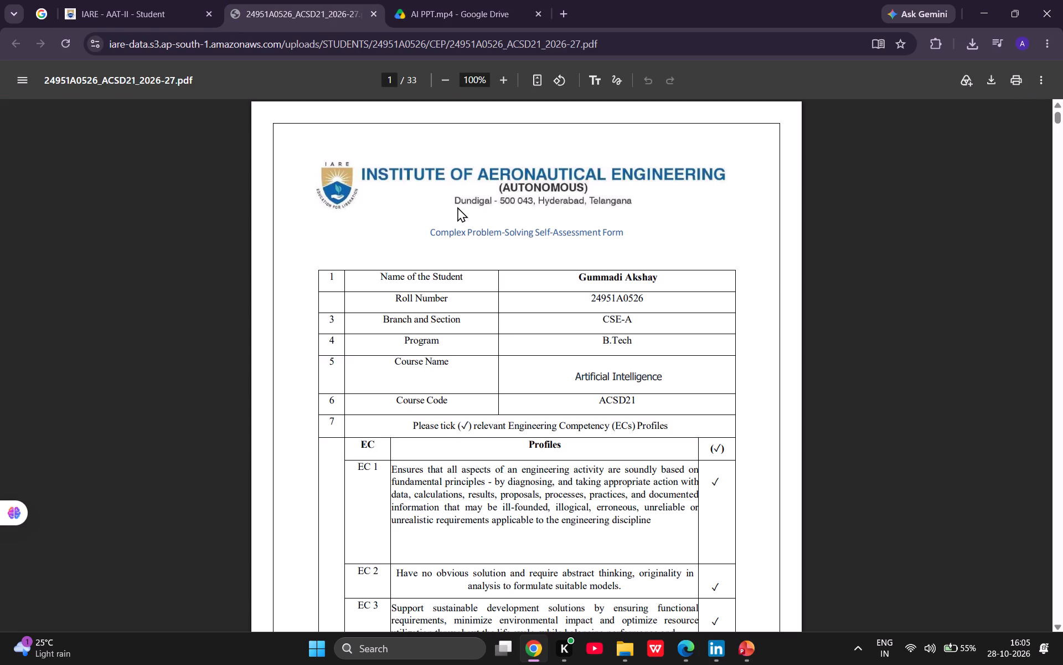
click(468, 6)
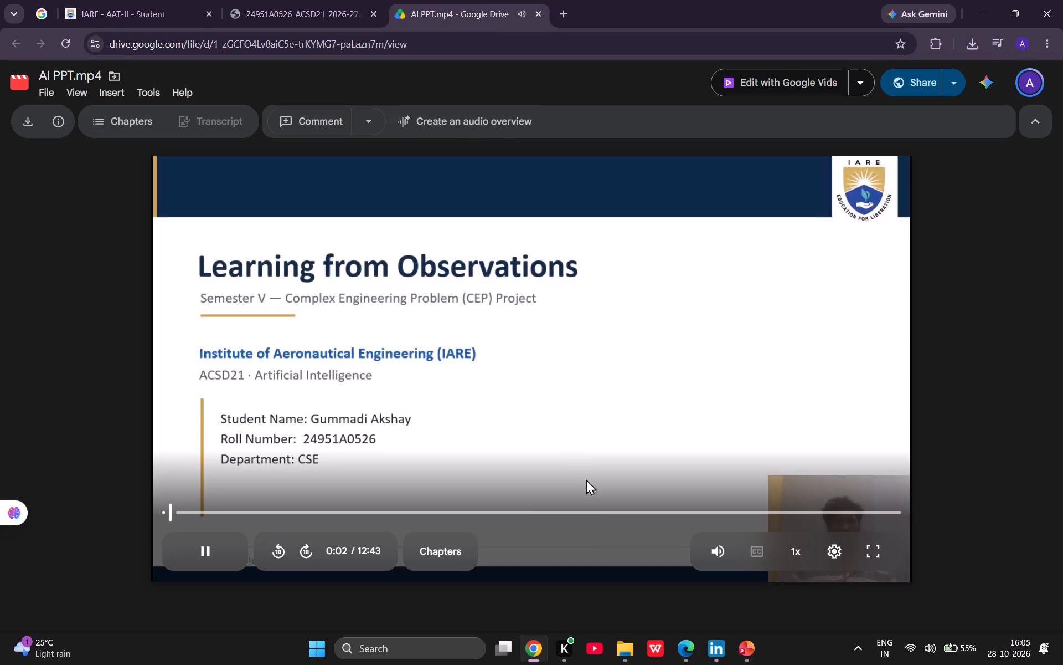
click(601, 516)
click(998, 396)
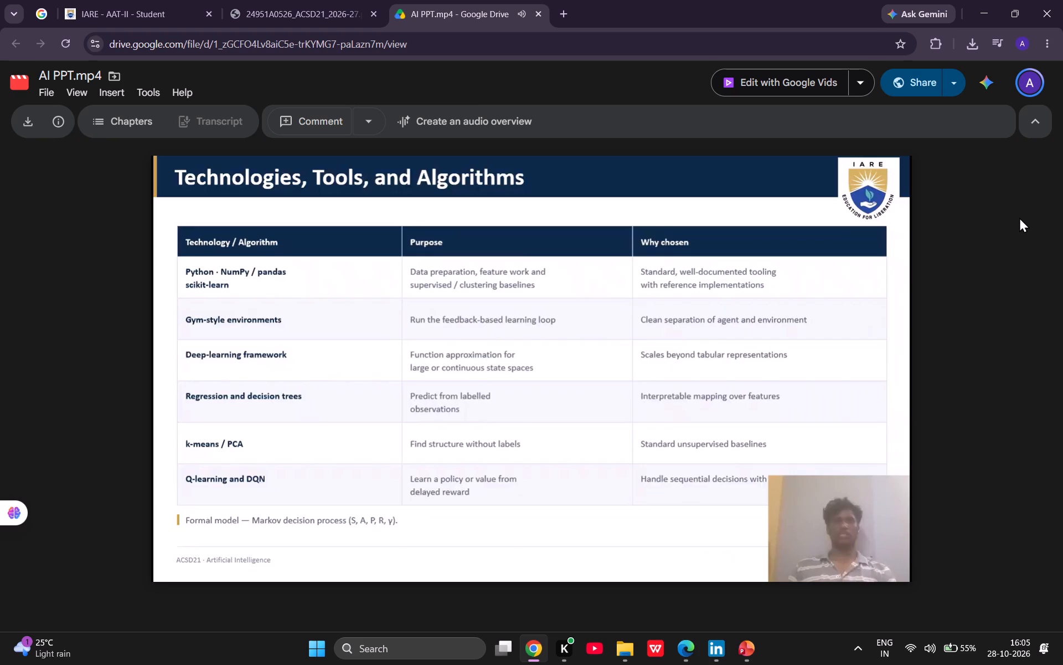
click(540, 14)
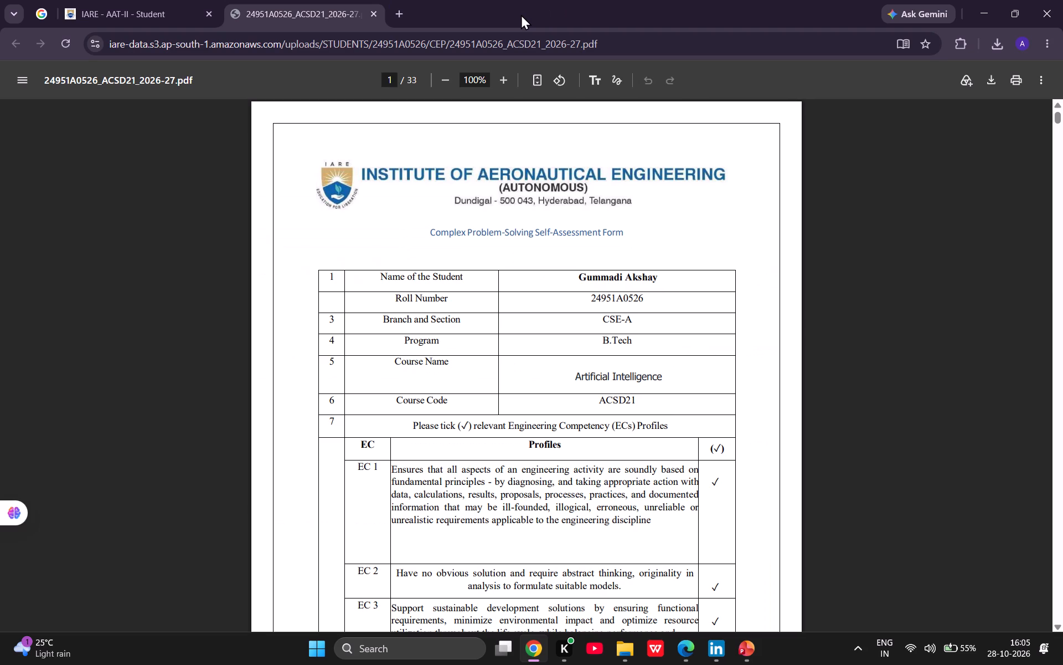
click(370, 14)
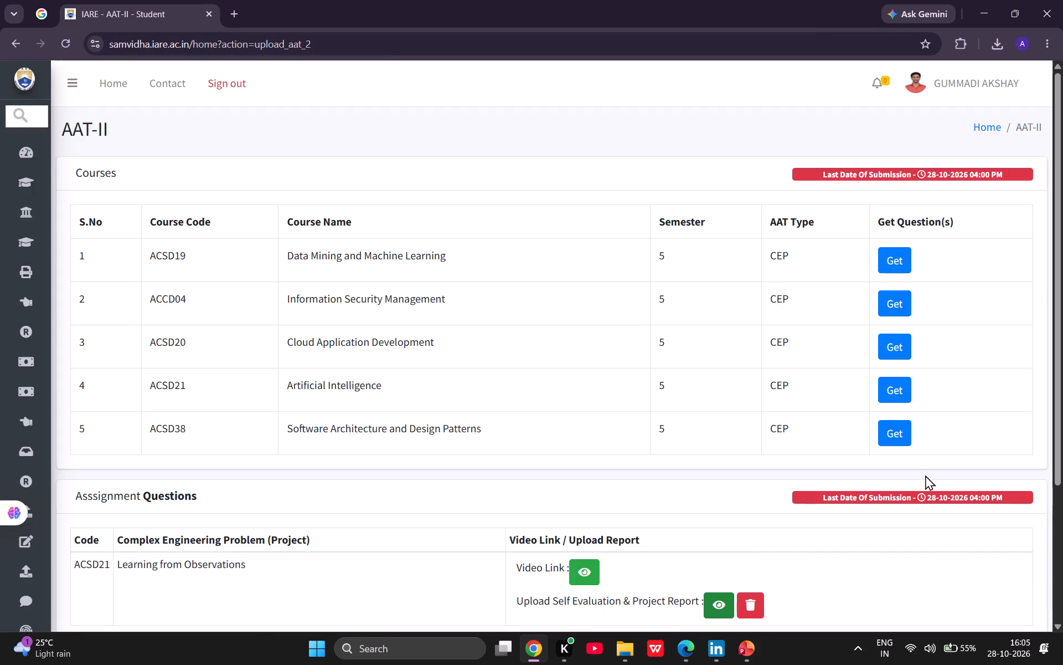
Get the ACSD38 Software Architecture and Design Patterns question and open its submitted video and project report.
click(891, 435)
click(539, 435)
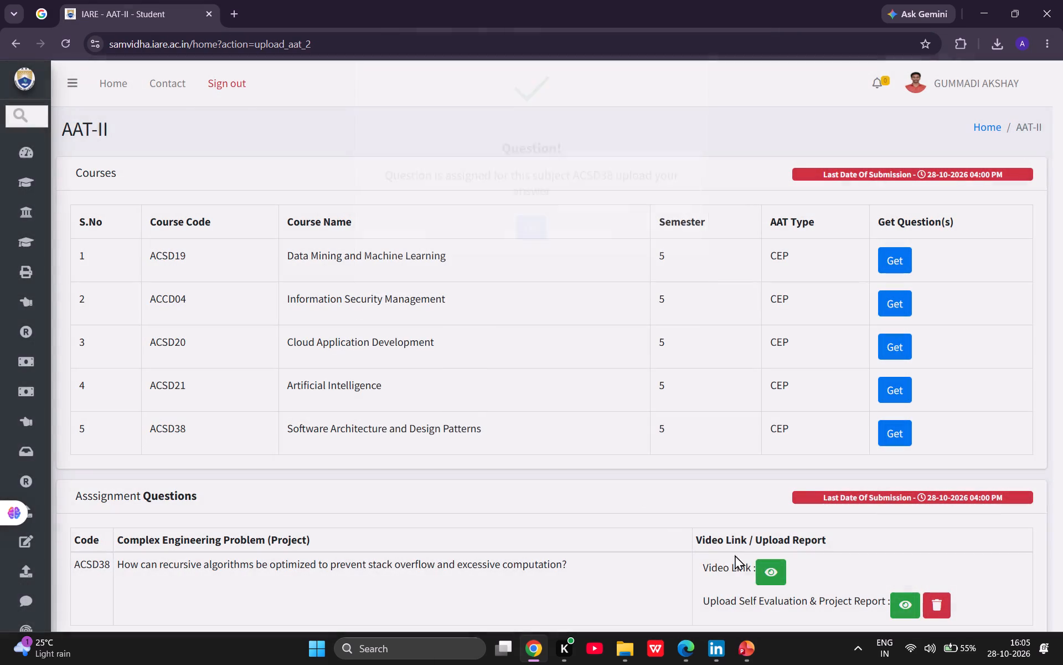
click(765, 573)
click(136, 3)
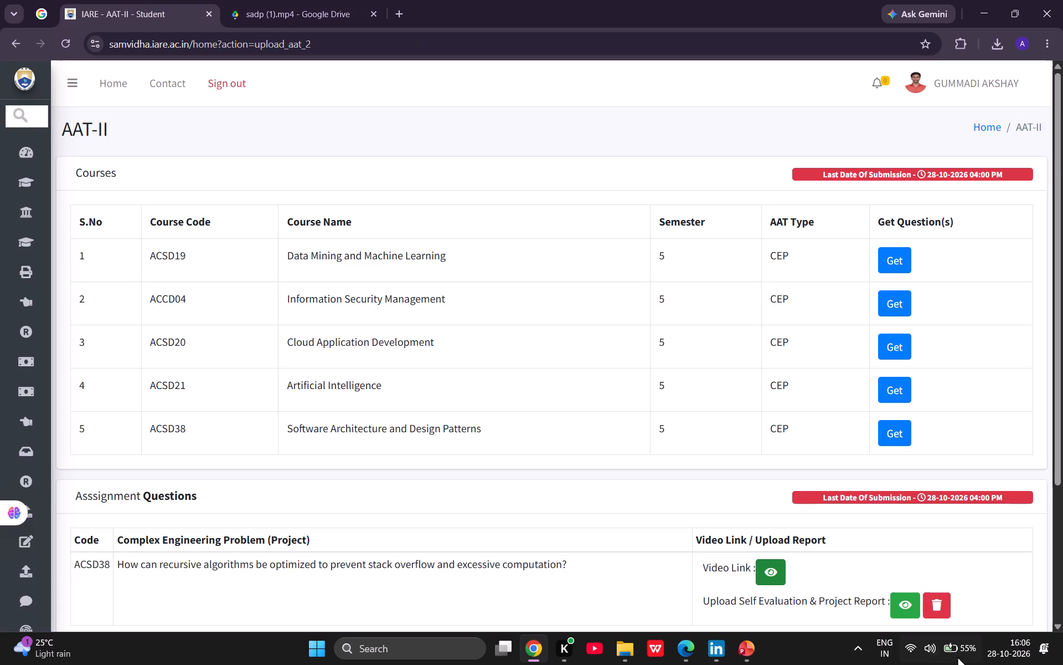
click(900, 604)
Check the sadp (1).mp4 video's link-sharing access and its playback from the start and from 9:32, and close the video.
click(435, 0)
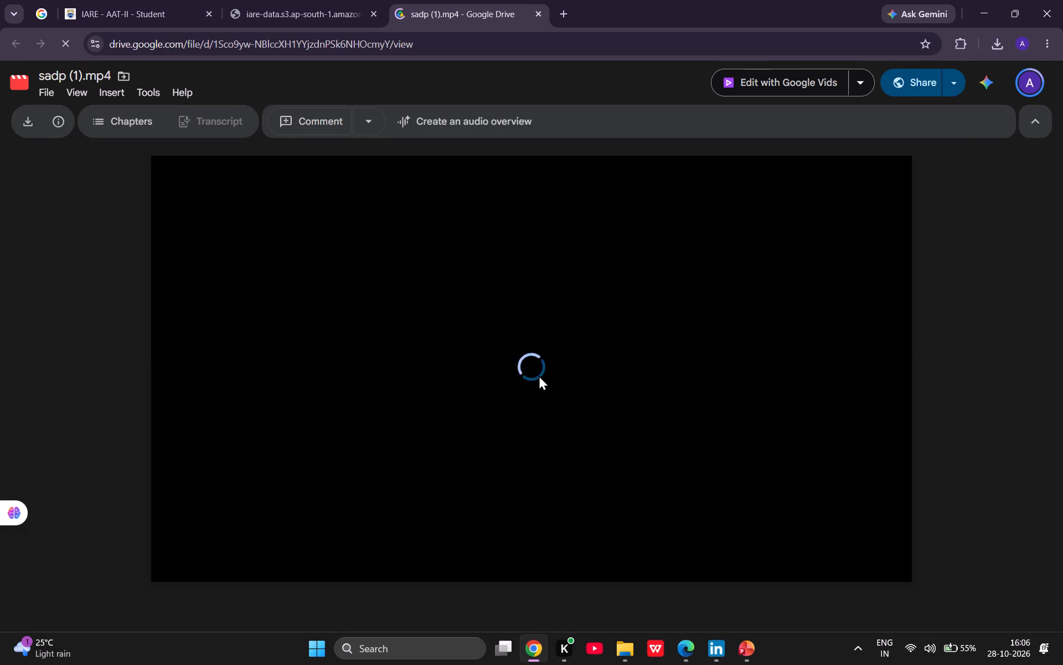
click(537, 374)
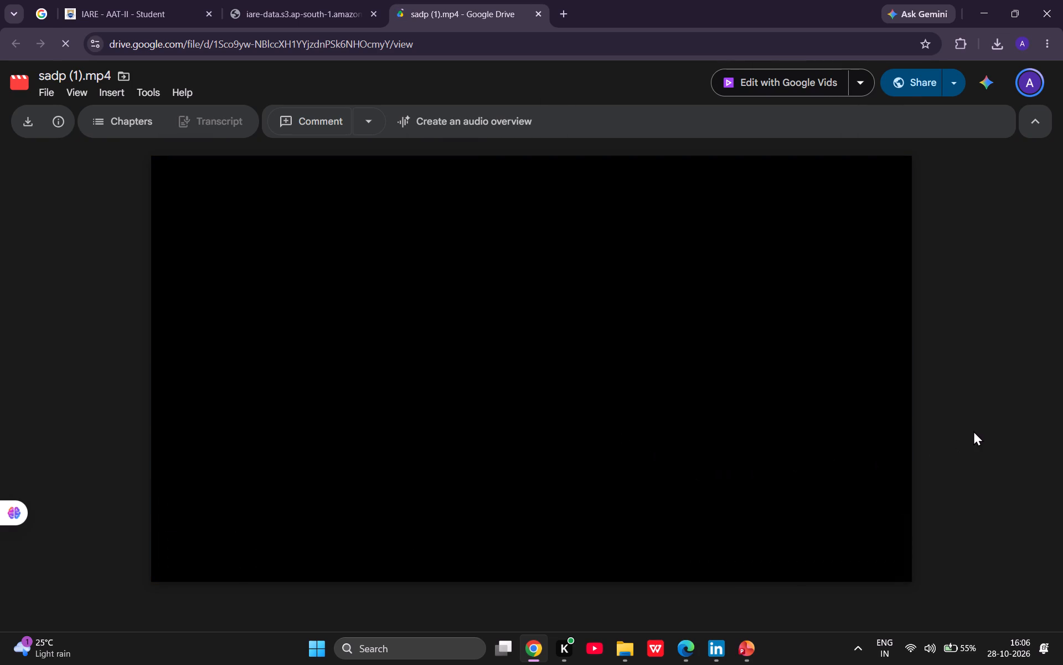
click(953, 77)
click(1020, 290)
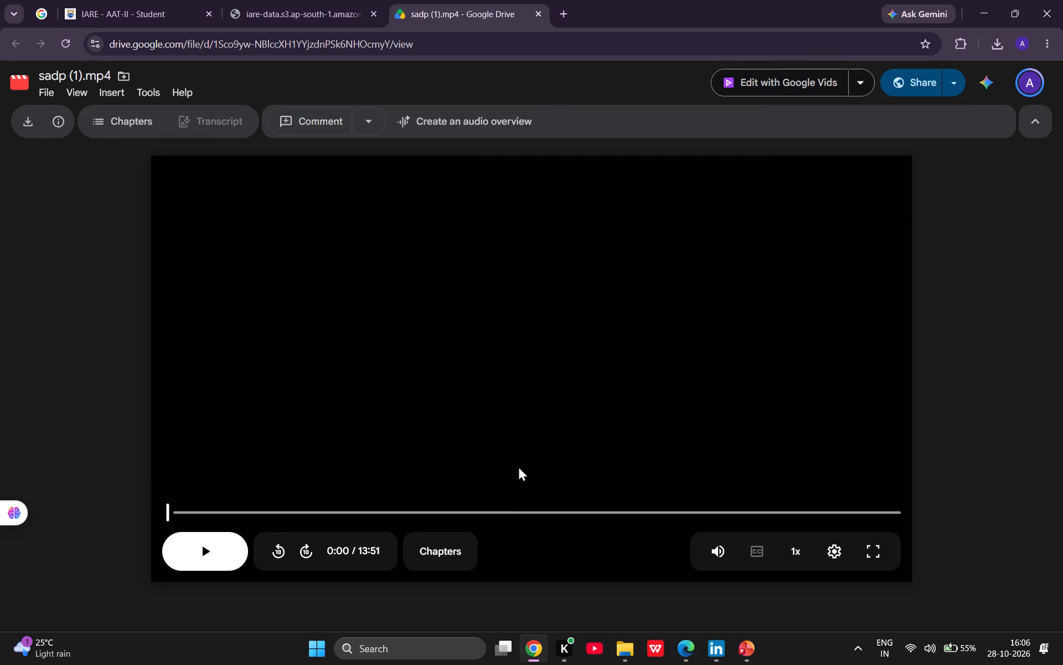
click(326, 385)
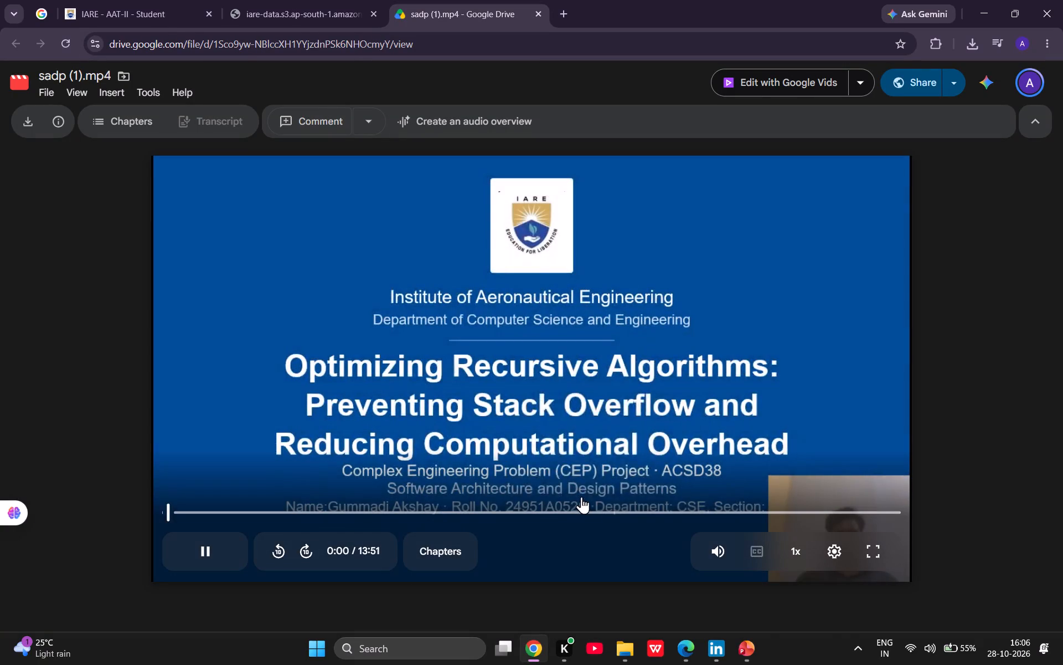
click(951, 357)
click(669, 520)
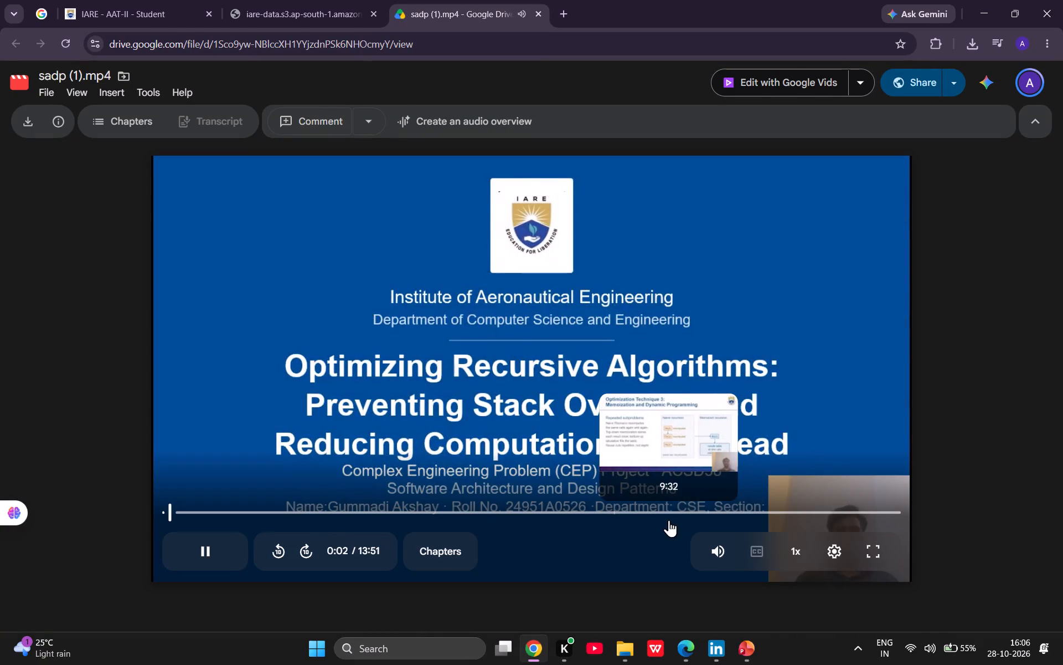
click(539, 11)
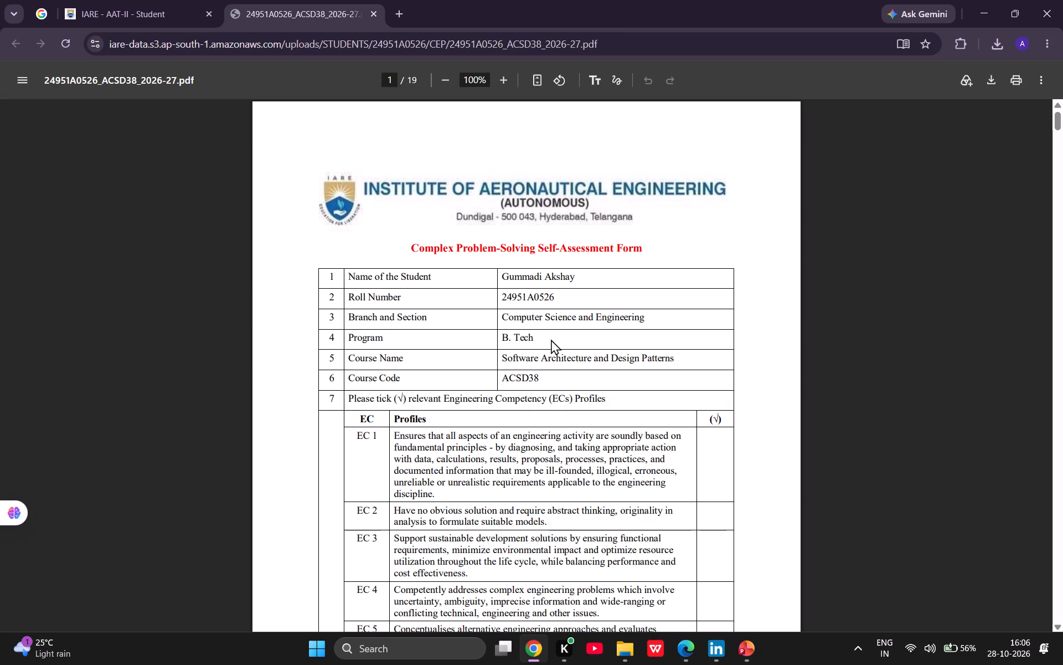
Examine the ACSD38 report's self-assessment form and title page, and close the report.
scroll(550, 338, down, 9)
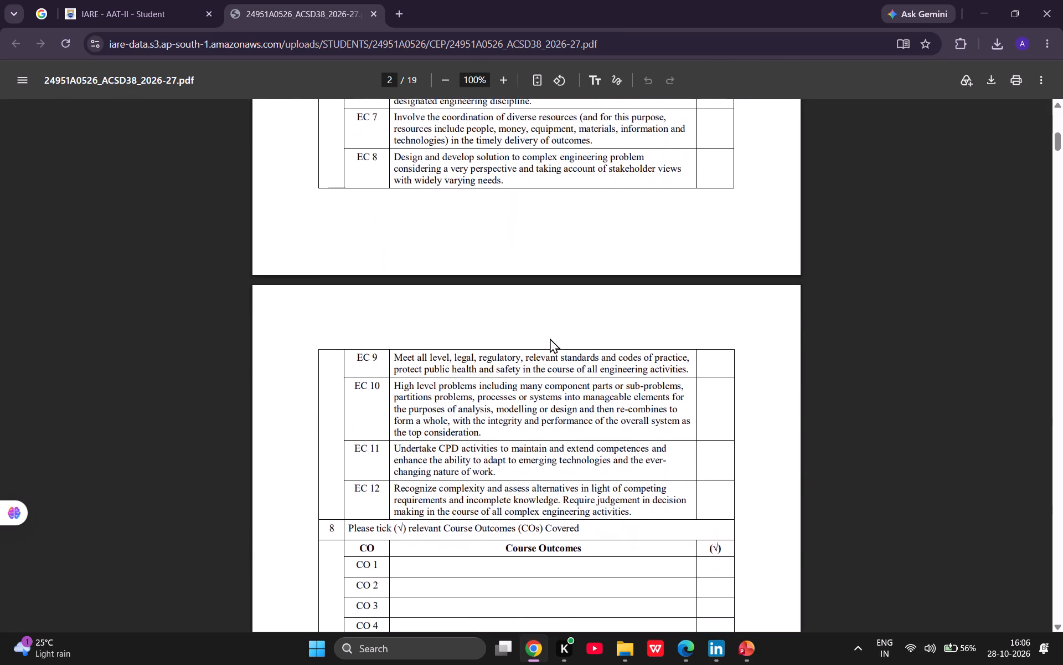
scroll(549, 338, down, 8)
scroll(549, 337, up, 3)
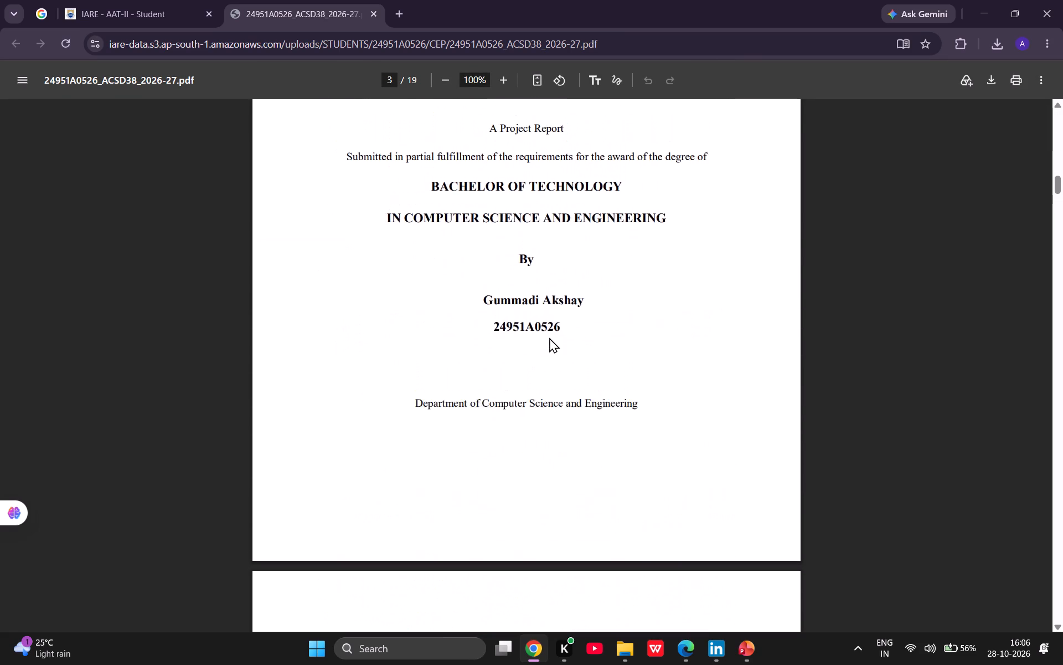
scroll(549, 337, up, 4)
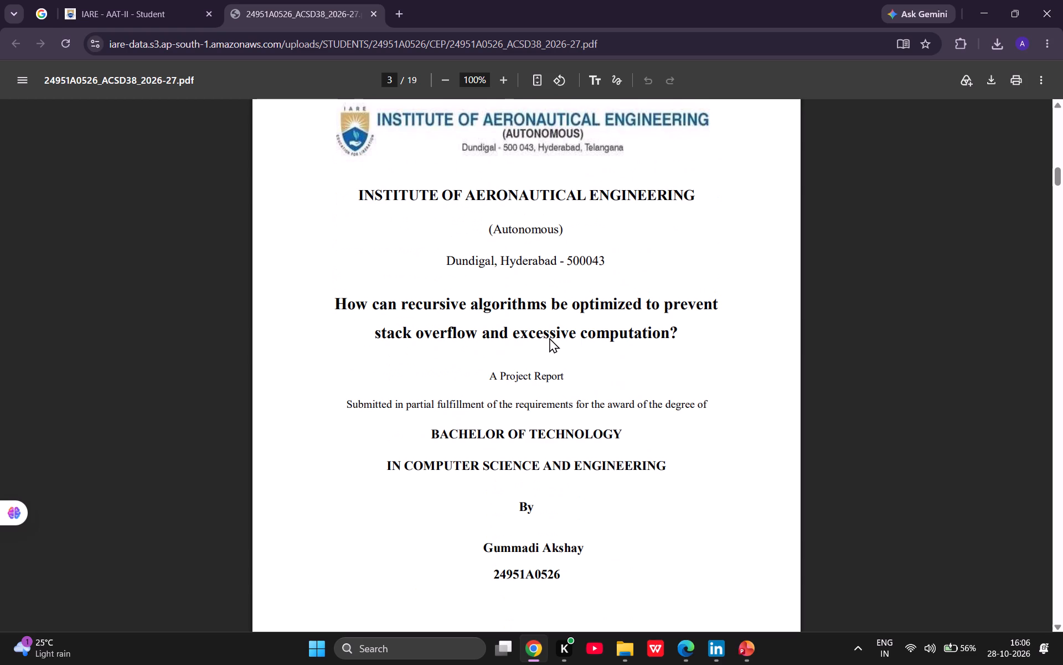
scroll(549, 337, down, 6)
click(373, 11)
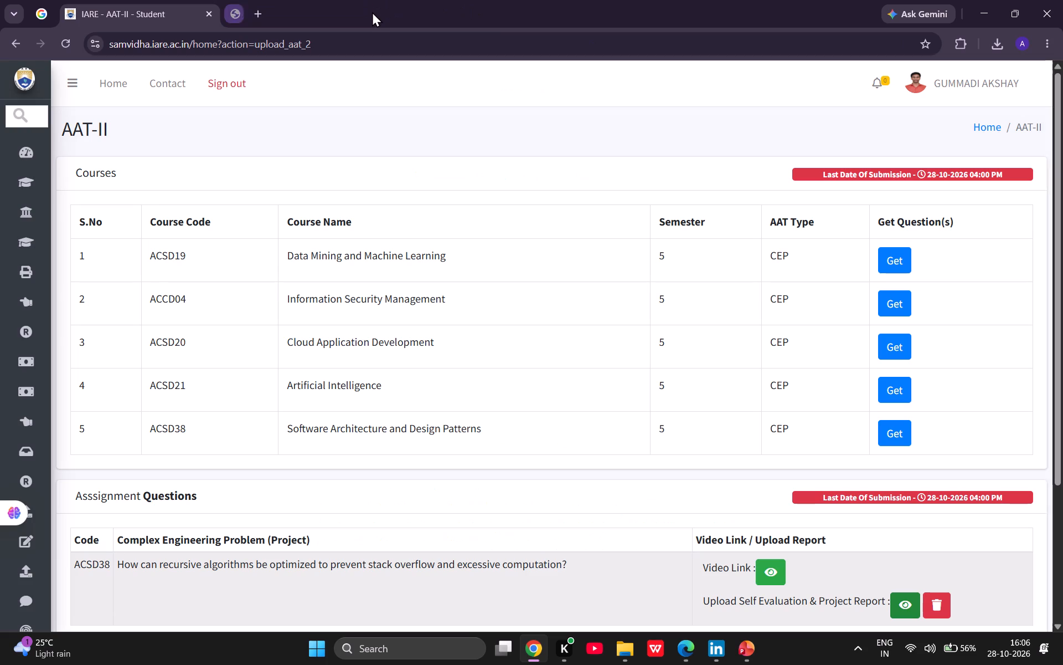
Close the AAT-II submission page and the browser.
click(209, 13)
click(1062, 0)
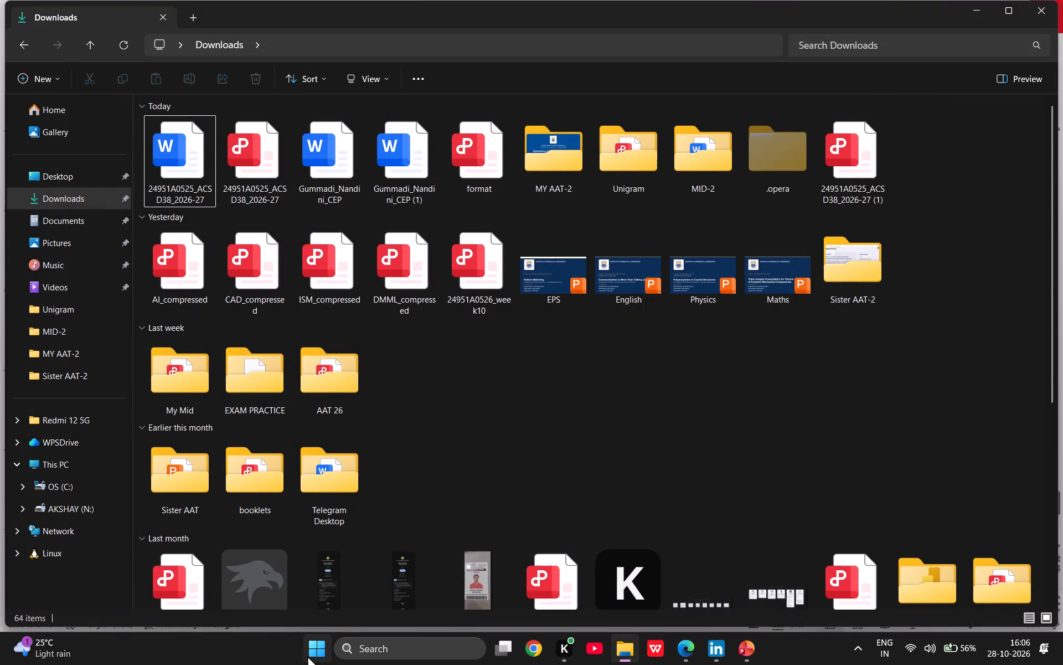
Use the computer's power options to end the Windows session.
click(307, 656)
click(623, 595)
click(623, 553)
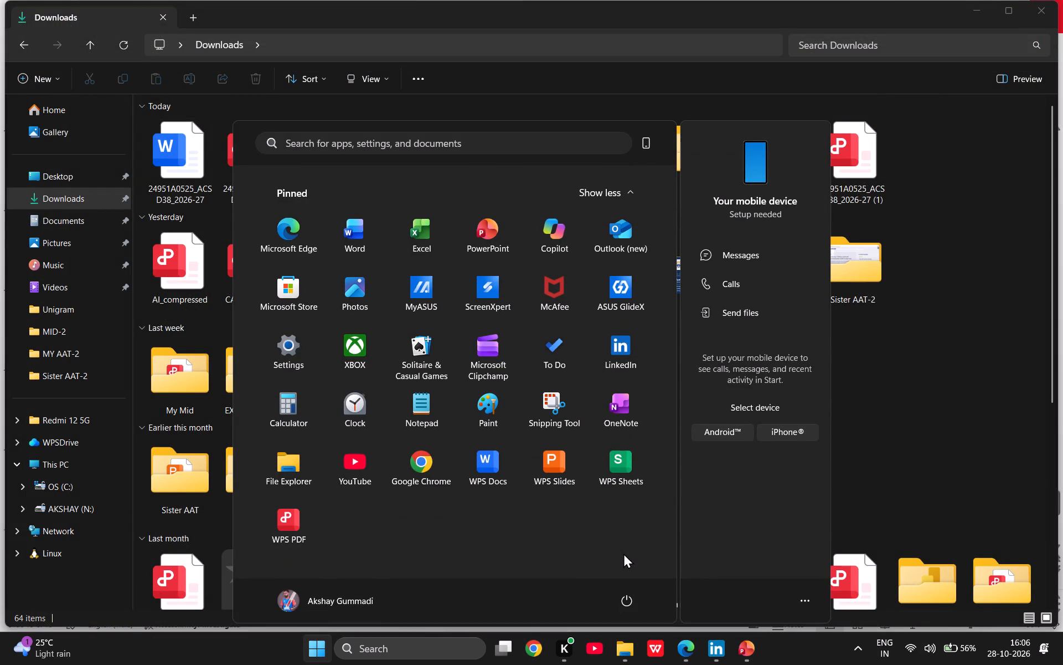